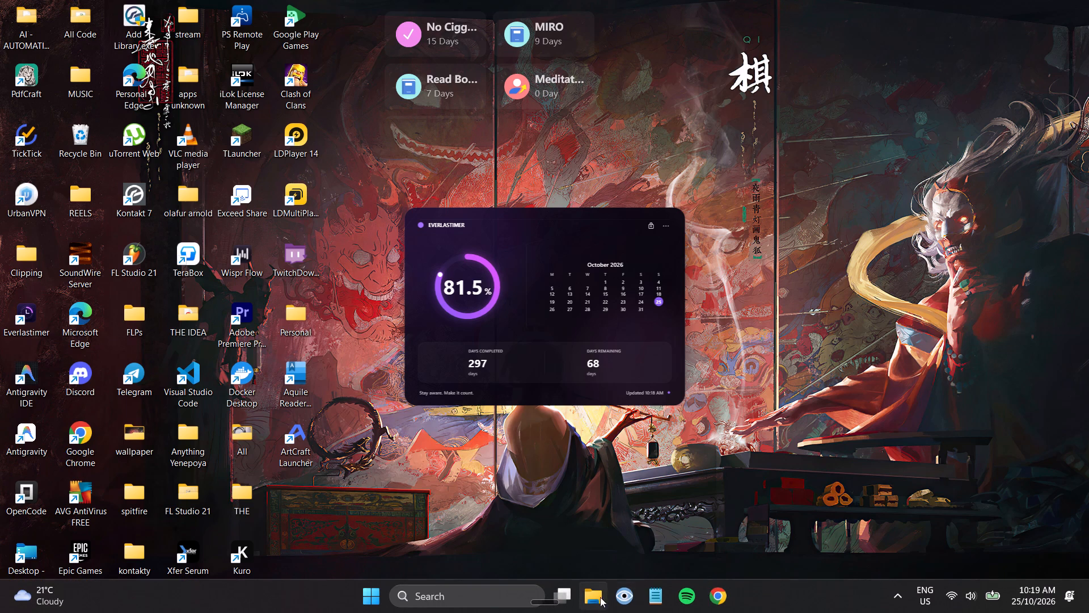
# Open Google Chrome in a maximized window and load the bookmarked Miro dashboard.
pyautogui.click(891, 593)
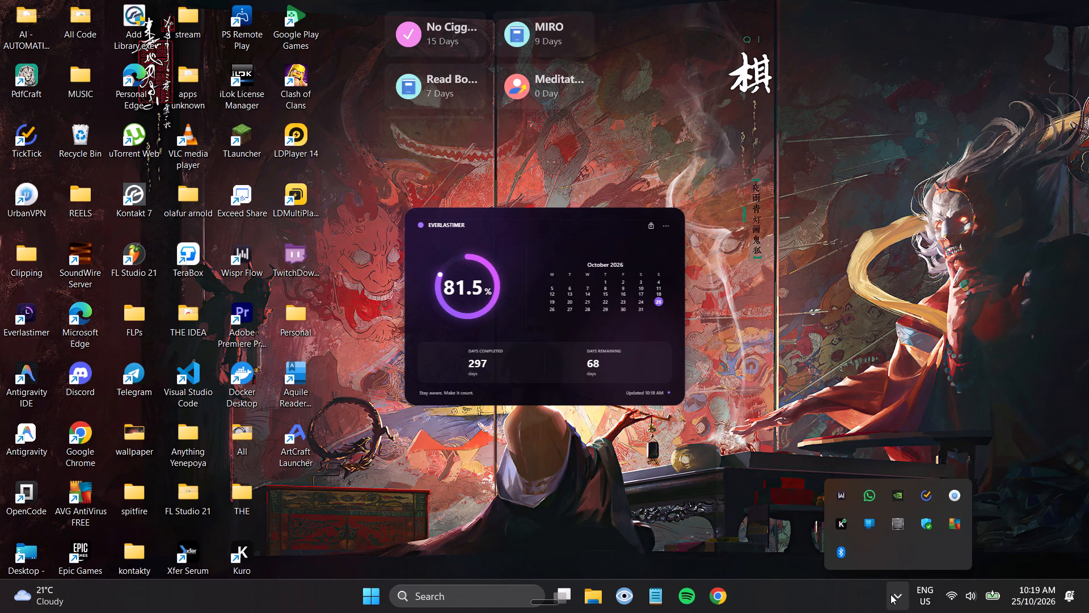
pyautogui.click(718, 604)
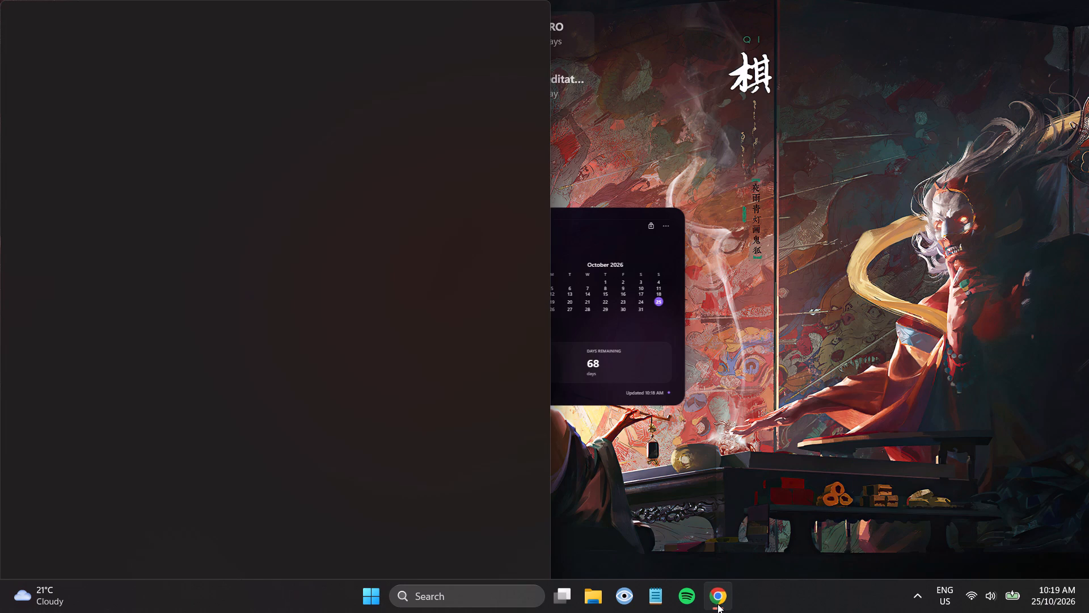
pyautogui.click(513, 12)
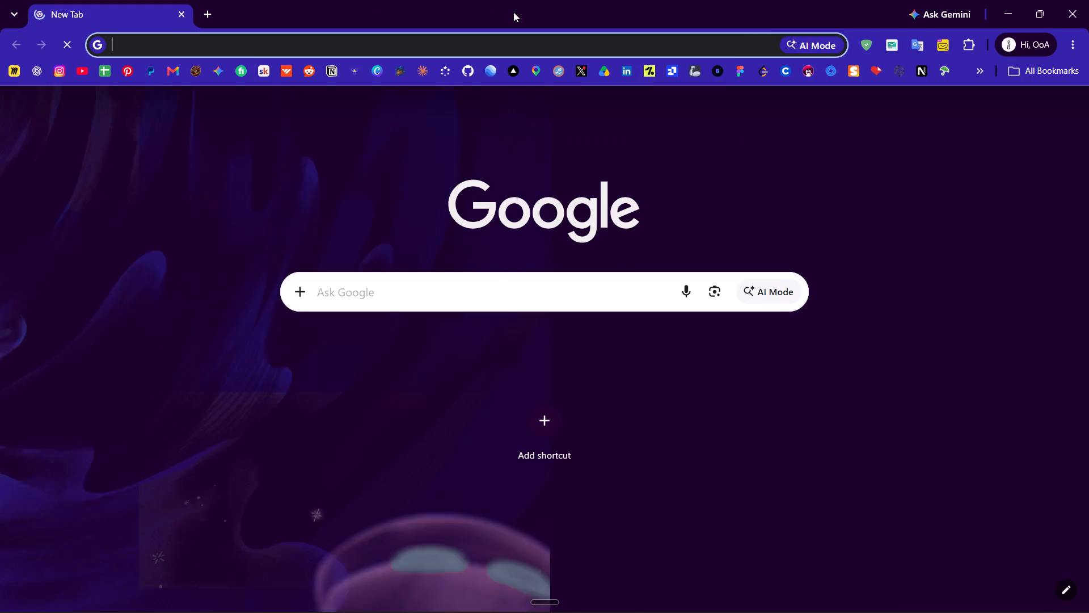
pyautogui.click(15, 70)
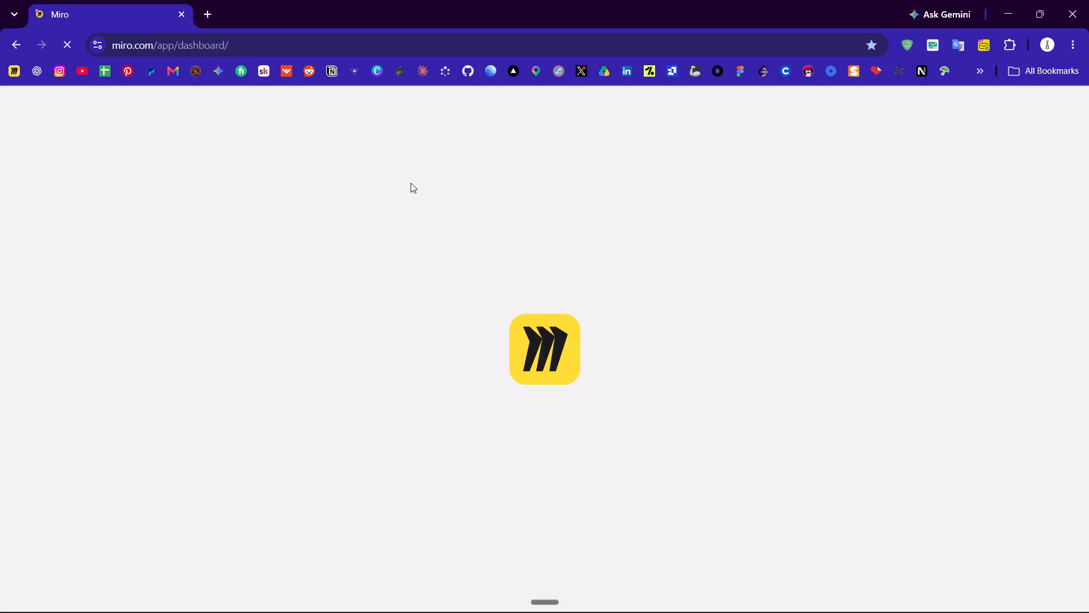
# Open the bookmarked Content Rewards Discover page in a new tab alongside Miro and check both pages as they load.
pyautogui.click(204, 19)
pyautogui.click(441, 73)
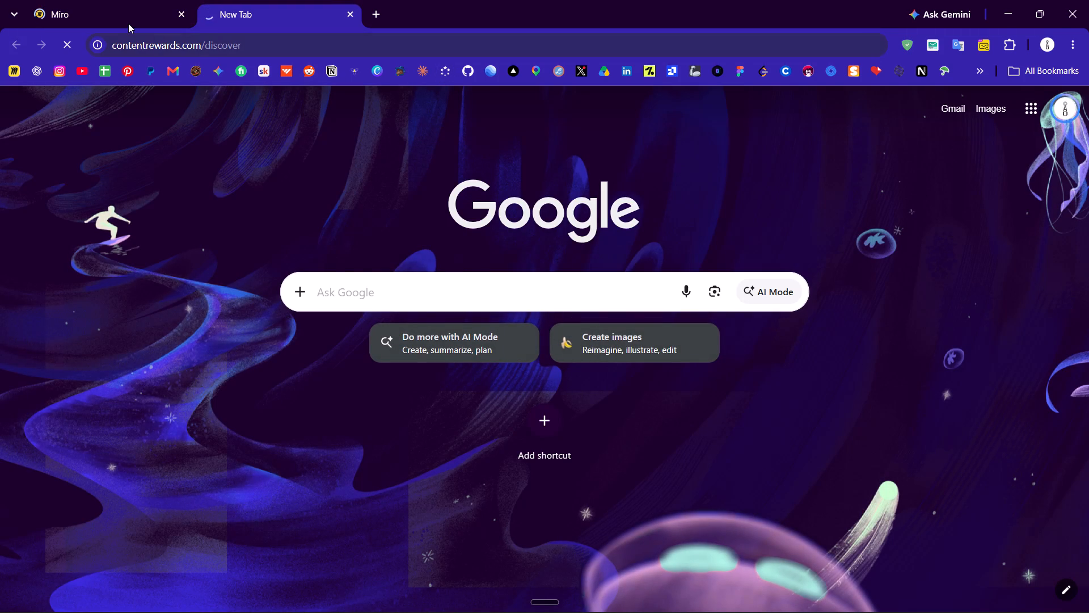
pyautogui.click(126, 19)
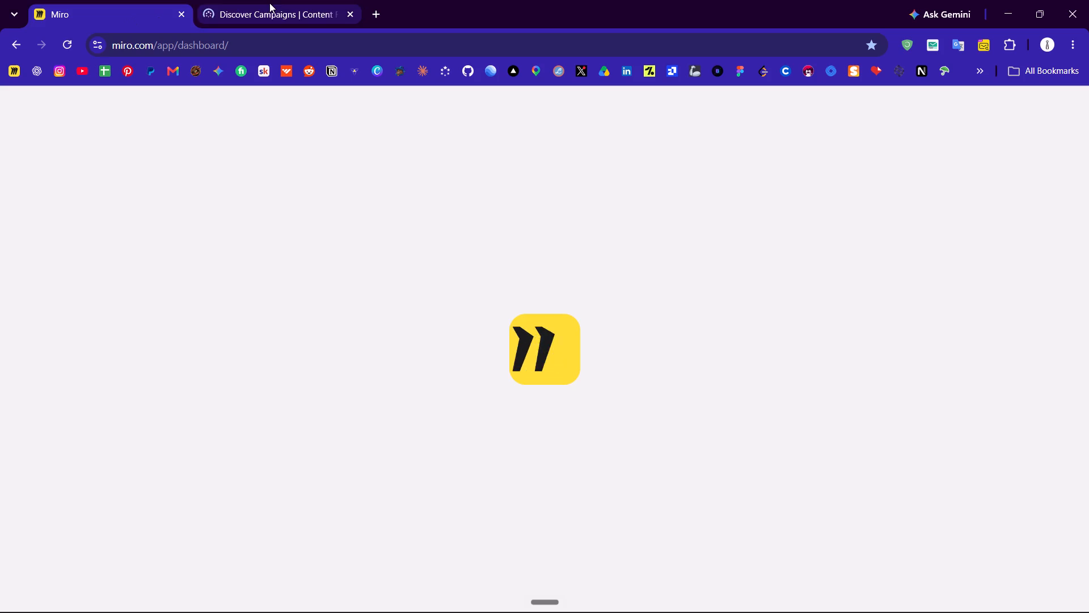
pyautogui.click(269, 3)
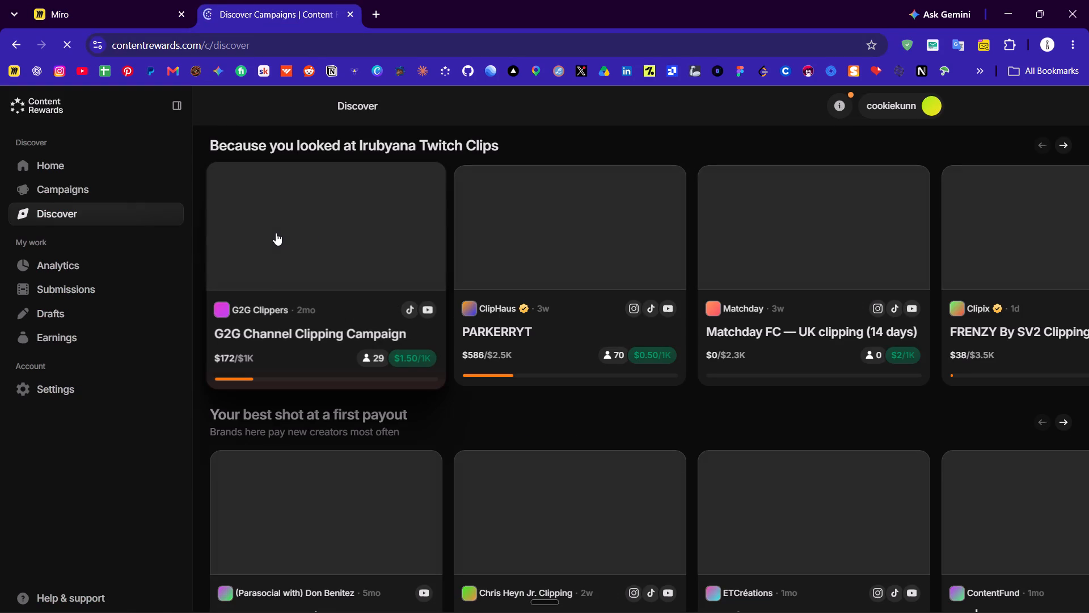
pyautogui.scroll(-2, 507, 270)
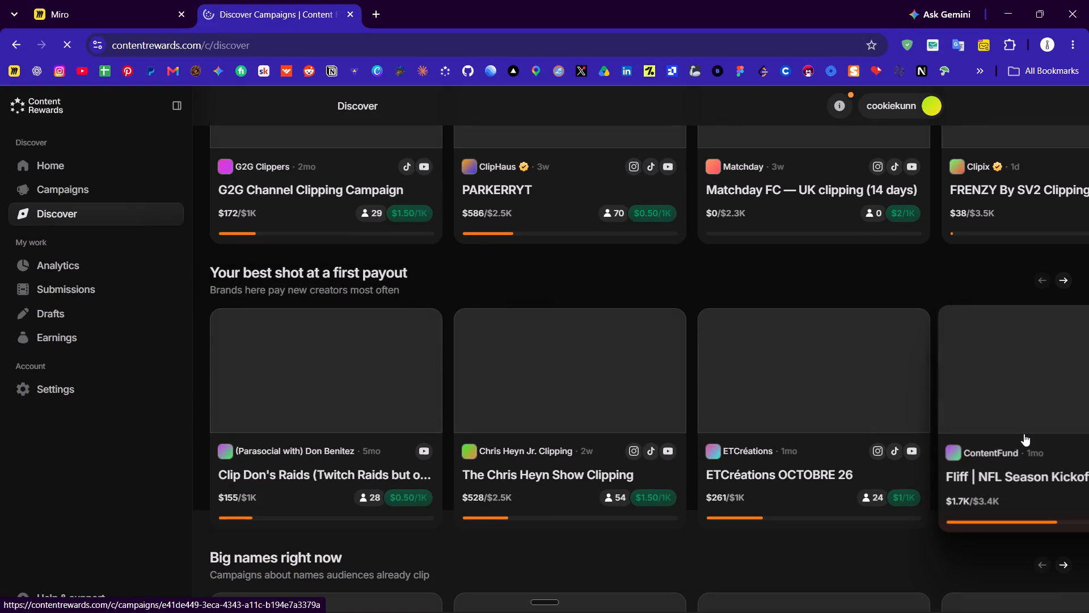
pyautogui.click(162, 0)
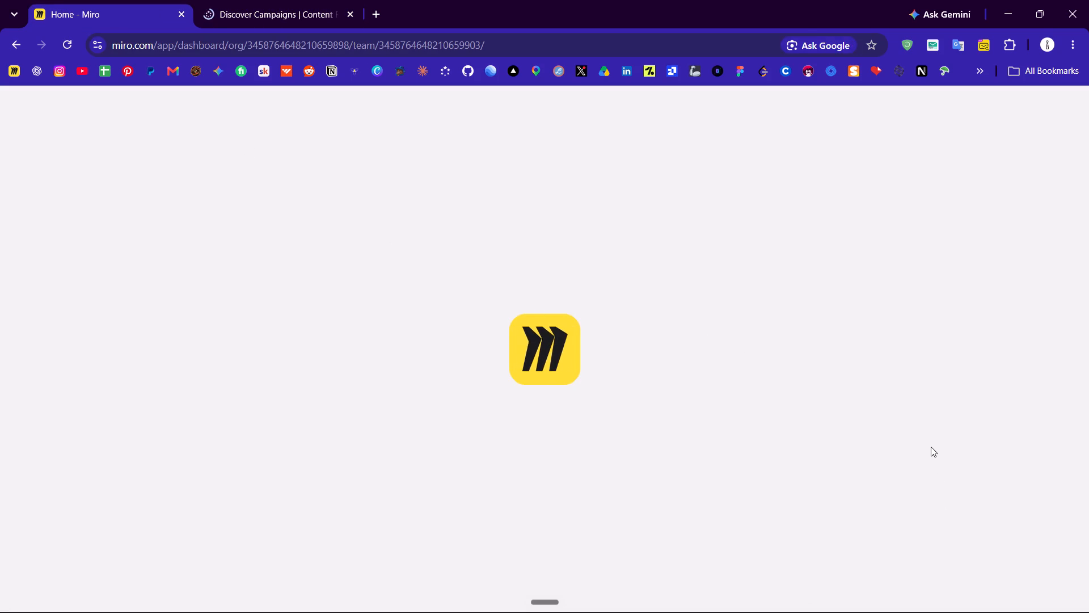
# Delete the overflow bookmark "AI Boyfriends and Therapy: AI-Generated Viral Moments".
pyautogui.click(982, 70)
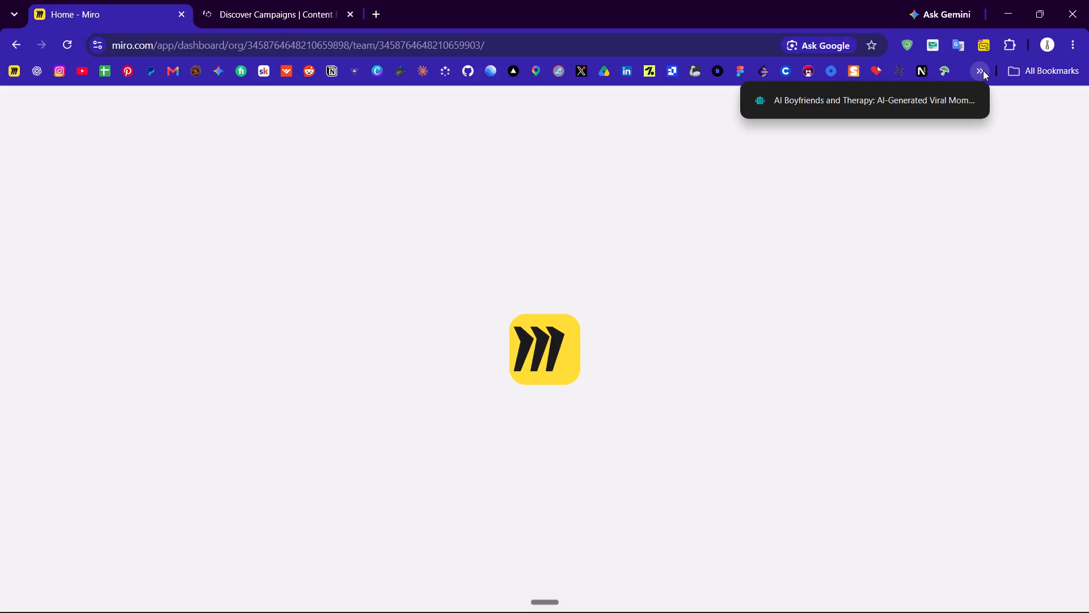
pyautogui.rightClick(957, 102)
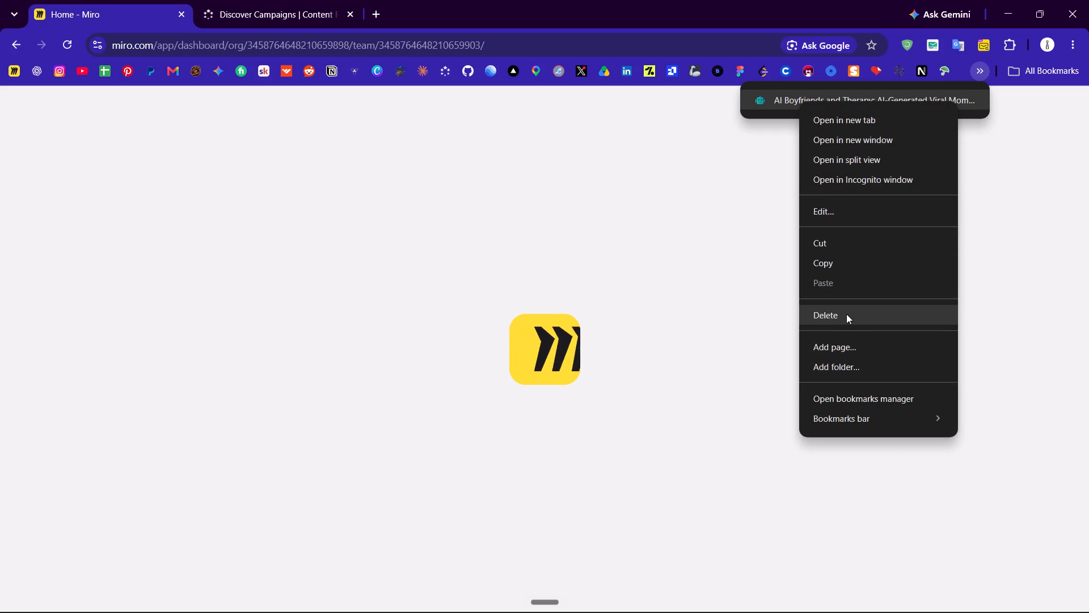
pyautogui.click(846, 314)
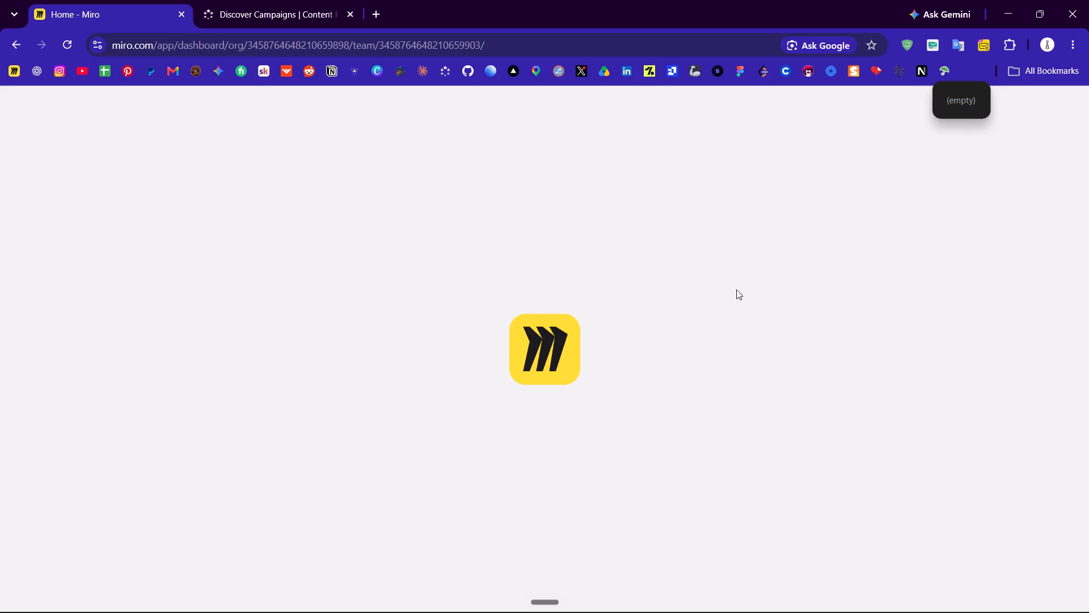
pyautogui.doubleClick(547, 306)
# Browse the campaigns in the "Your best shot at a first payout" row on the Content Rewards Discover page, checking budgets, rates and platforms.
pyautogui.click(261, 0)
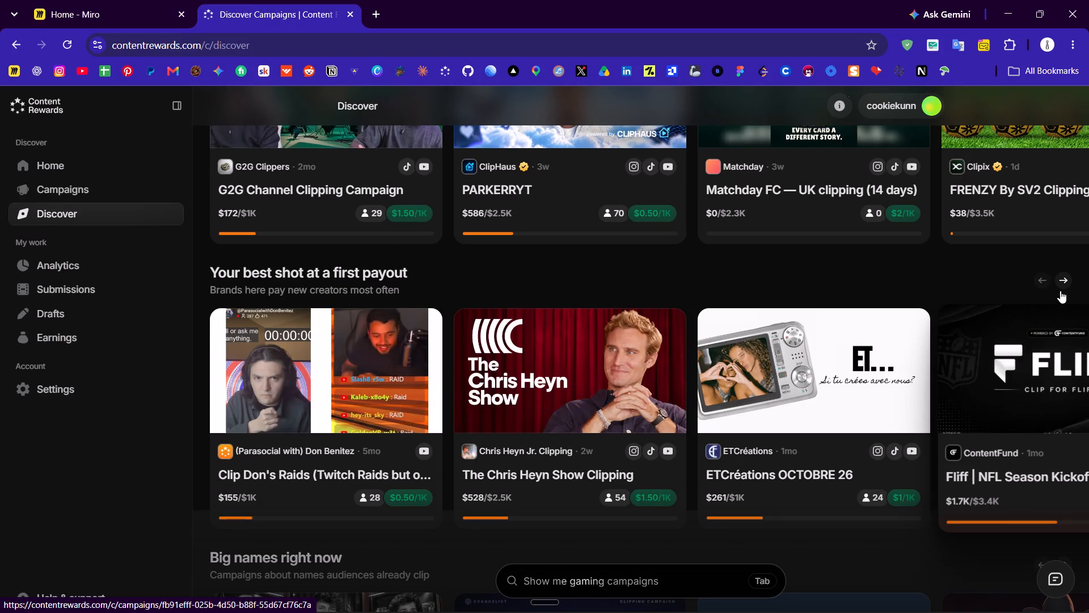
pyautogui.click(1065, 277)
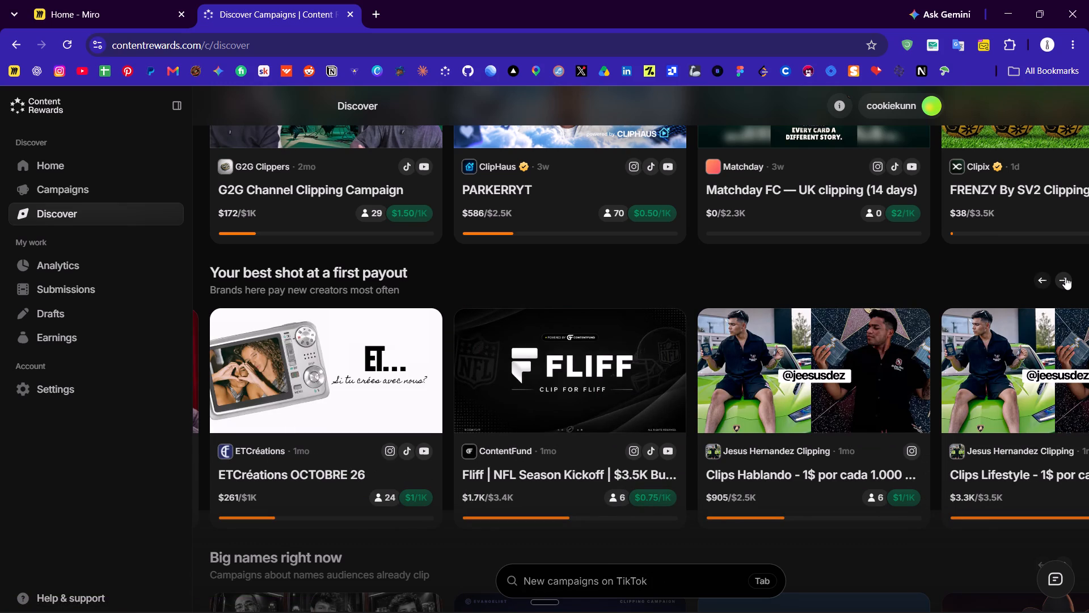
pyautogui.click(1065, 285)
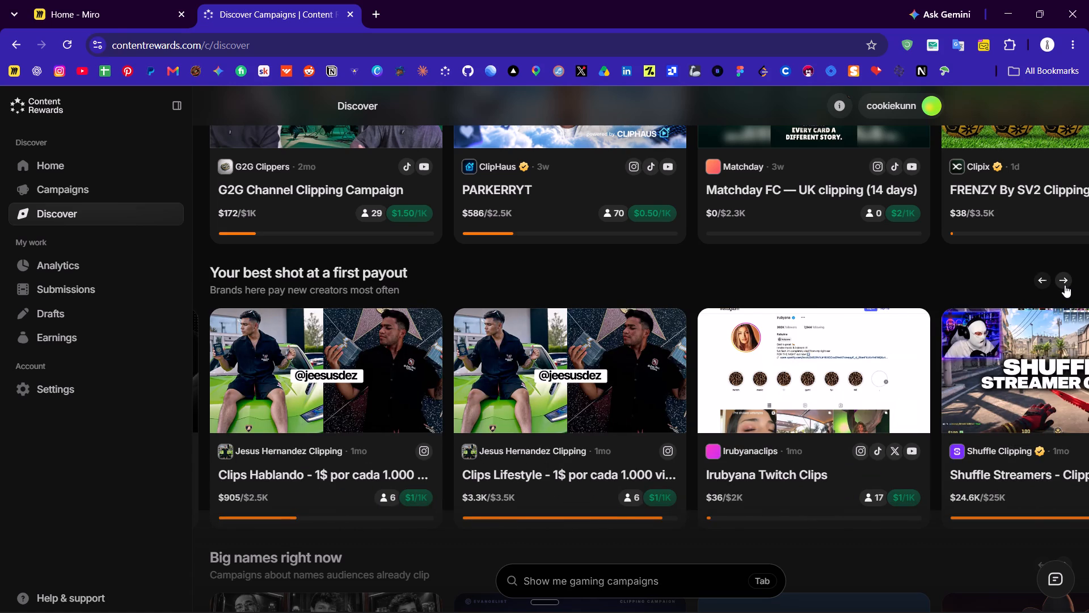
pyautogui.click(1065, 285)
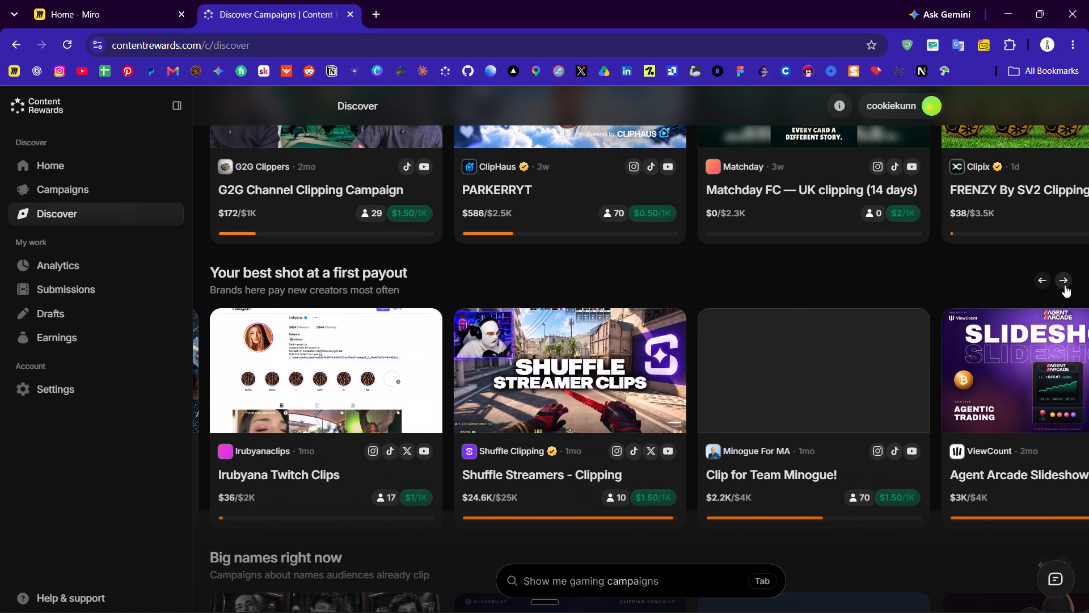
pyautogui.click(1065, 285)
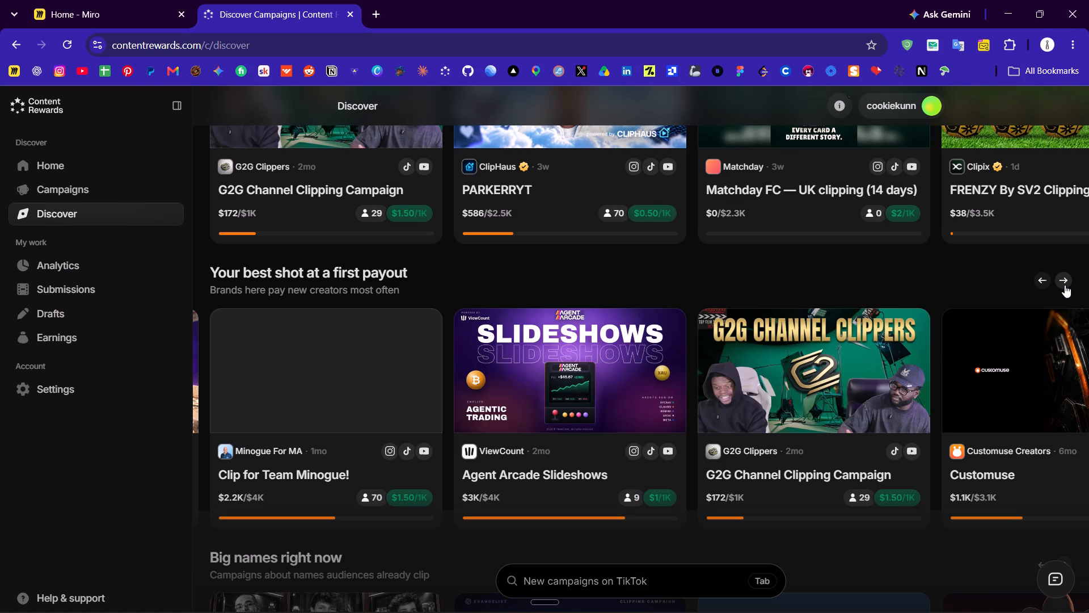
pyautogui.click(1065, 285)
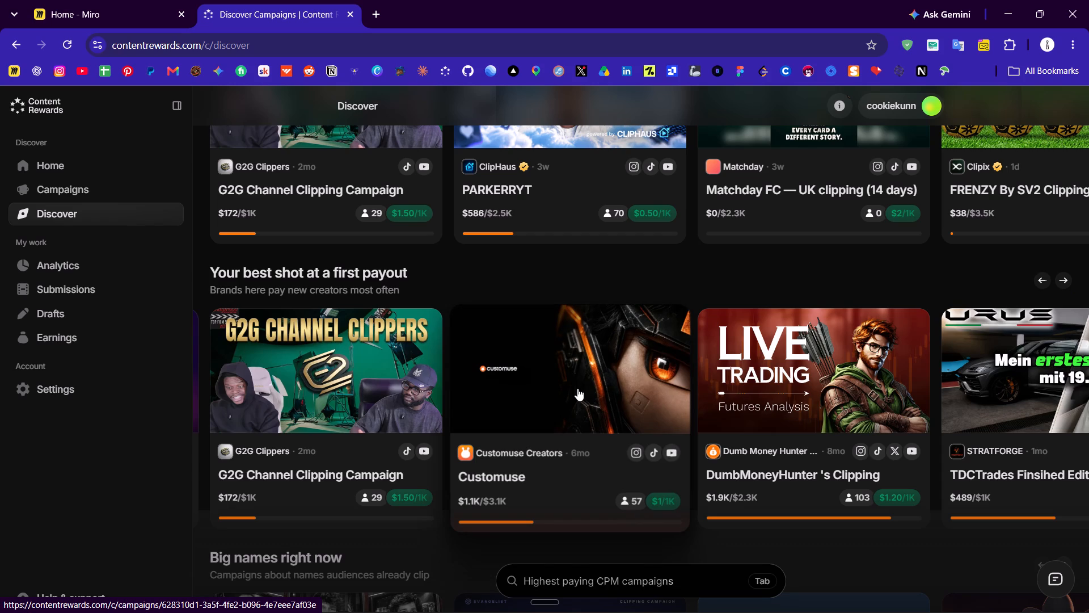
pyautogui.click(1063, 276)
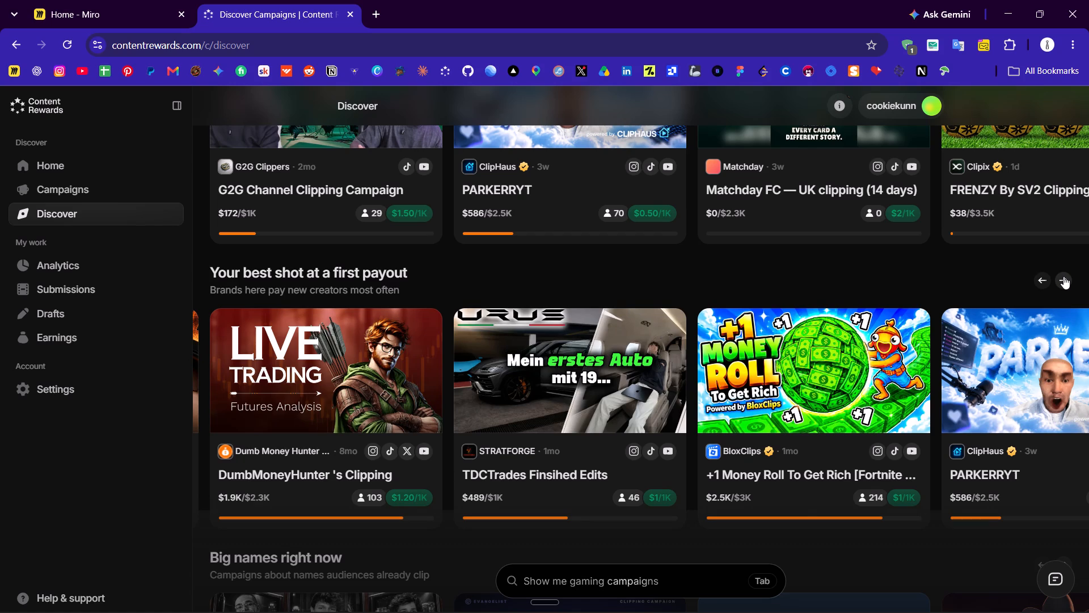
pyautogui.click(1063, 276)
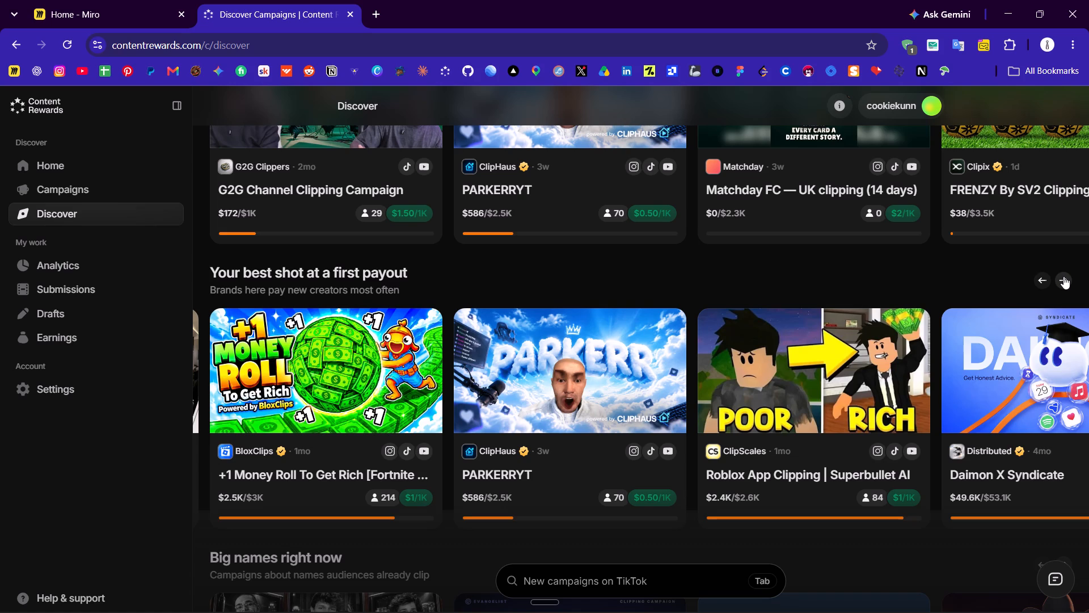
pyautogui.click(1063, 276)
pyautogui.click(1063, 276)
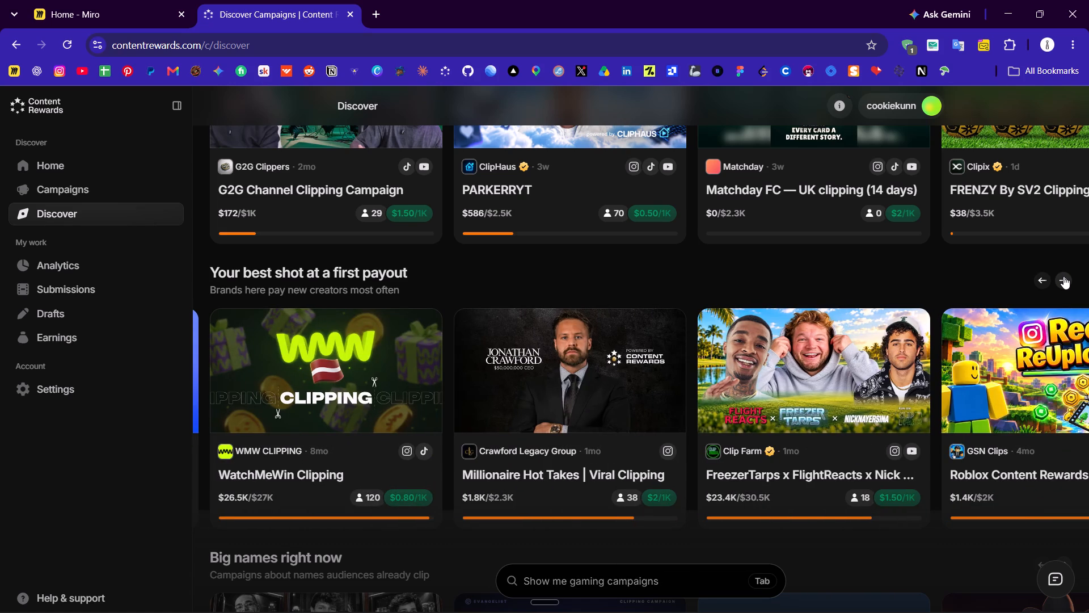
pyautogui.click(1063, 276)
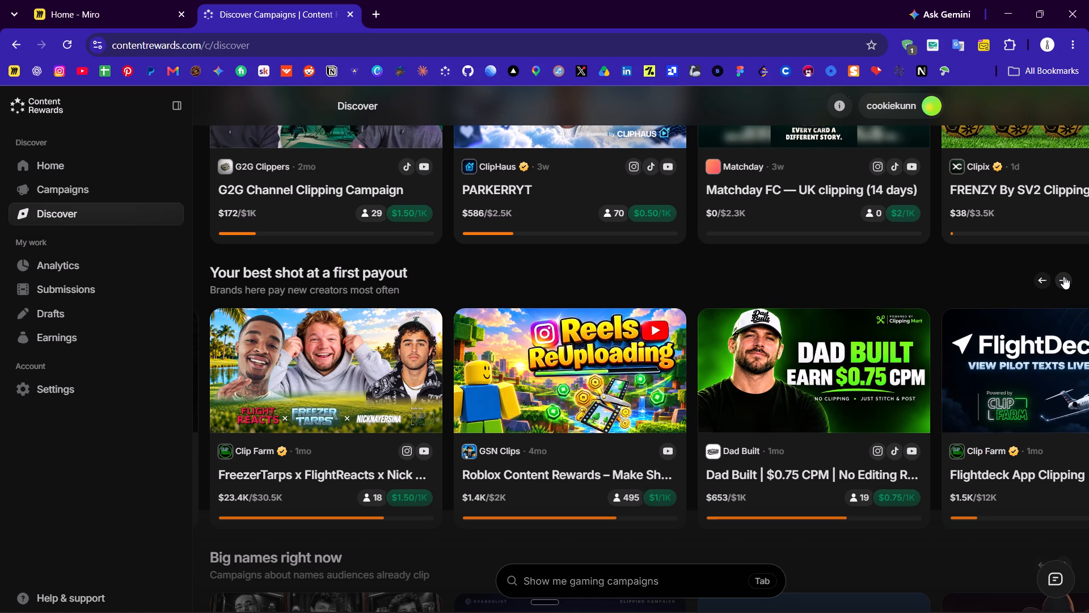
pyautogui.click(1063, 276)
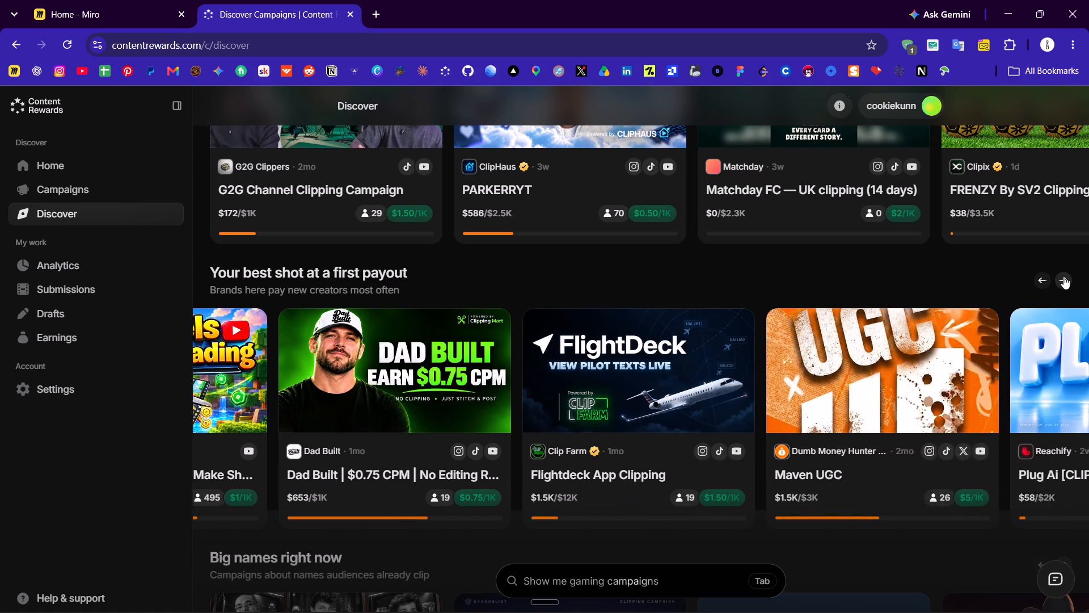
pyautogui.click(1063, 276)
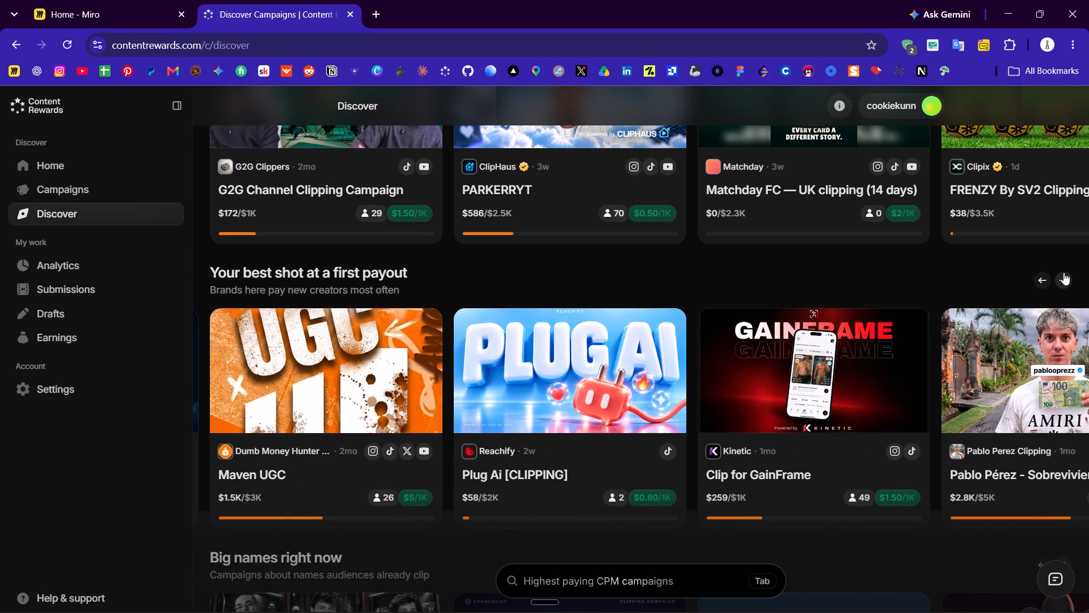
pyautogui.click(1063, 275)
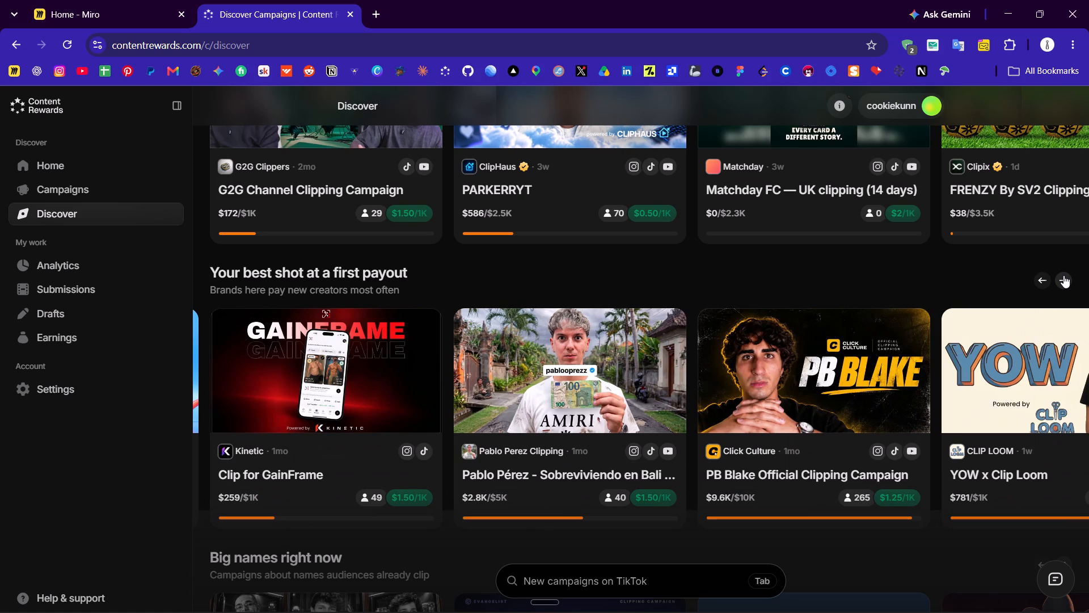
pyautogui.click(1063, 275)
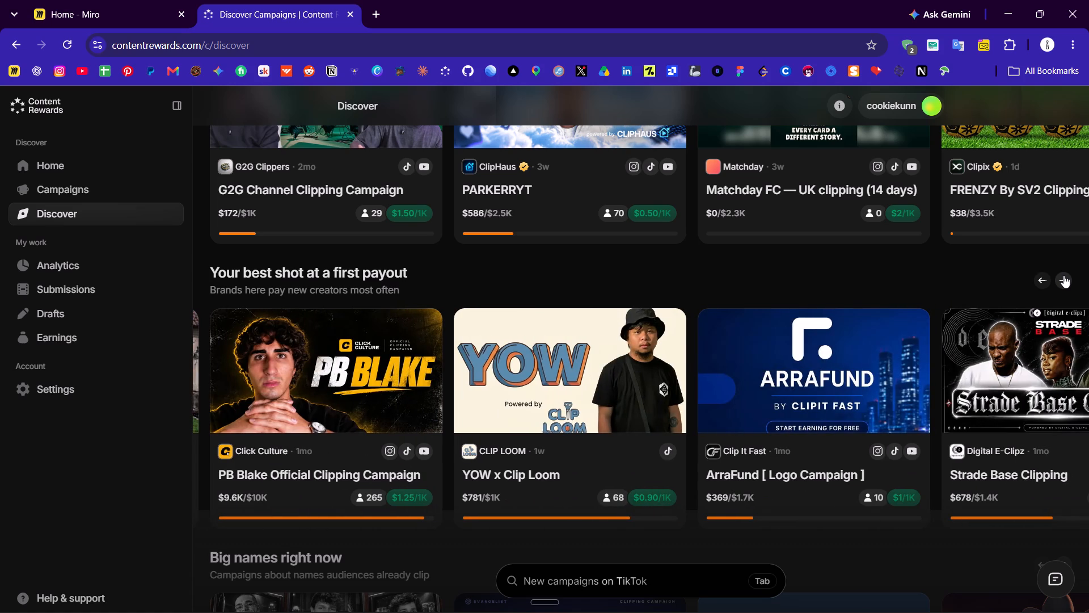
pyautogui.click(1063, 275)
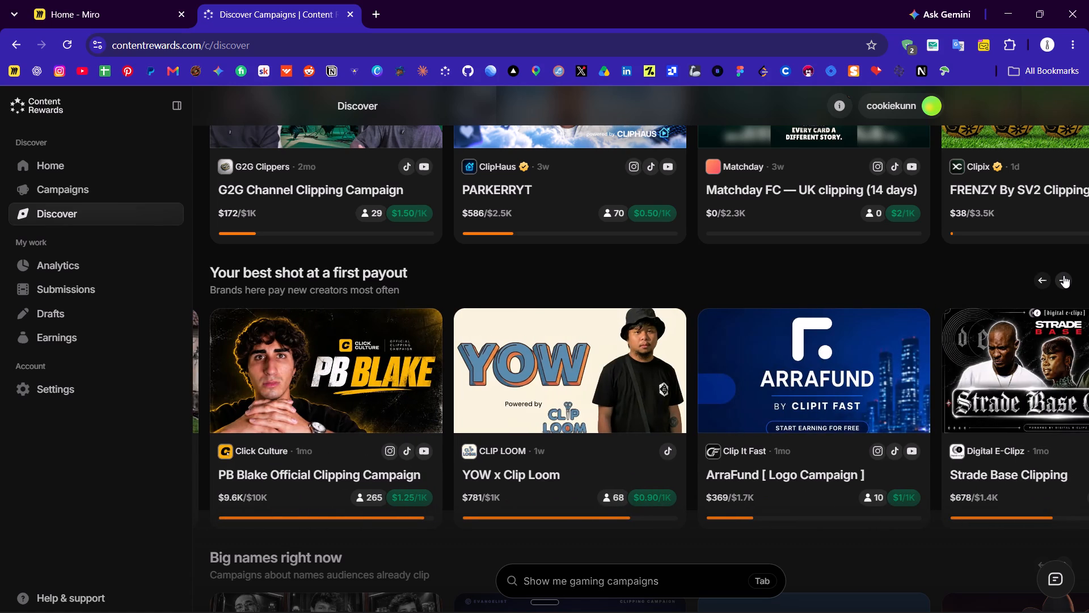
pyautogui.click(1063, 275)
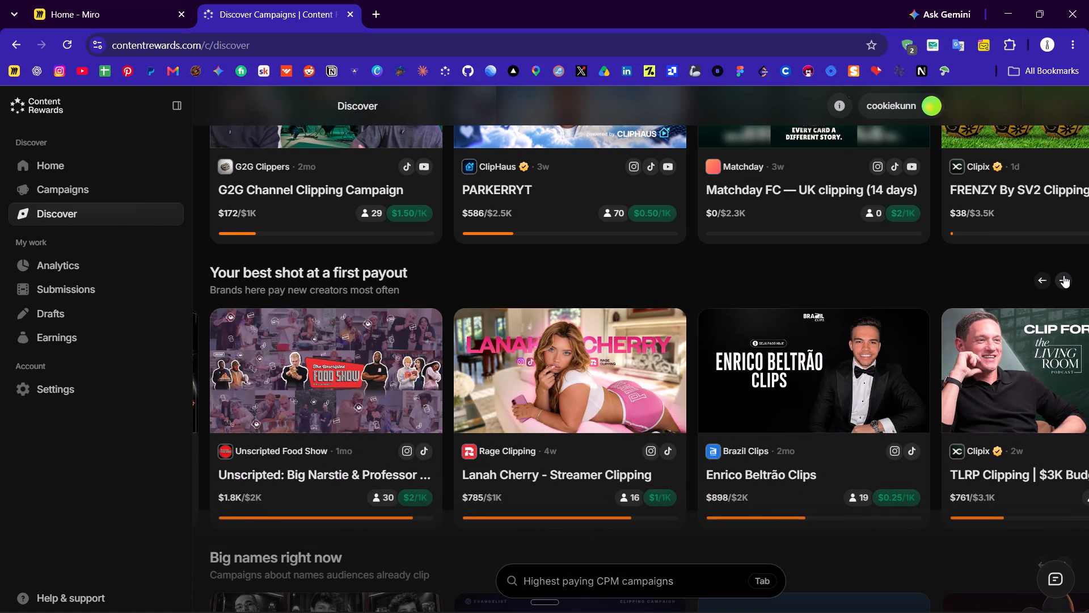
pyautogui.click(1063, 275)
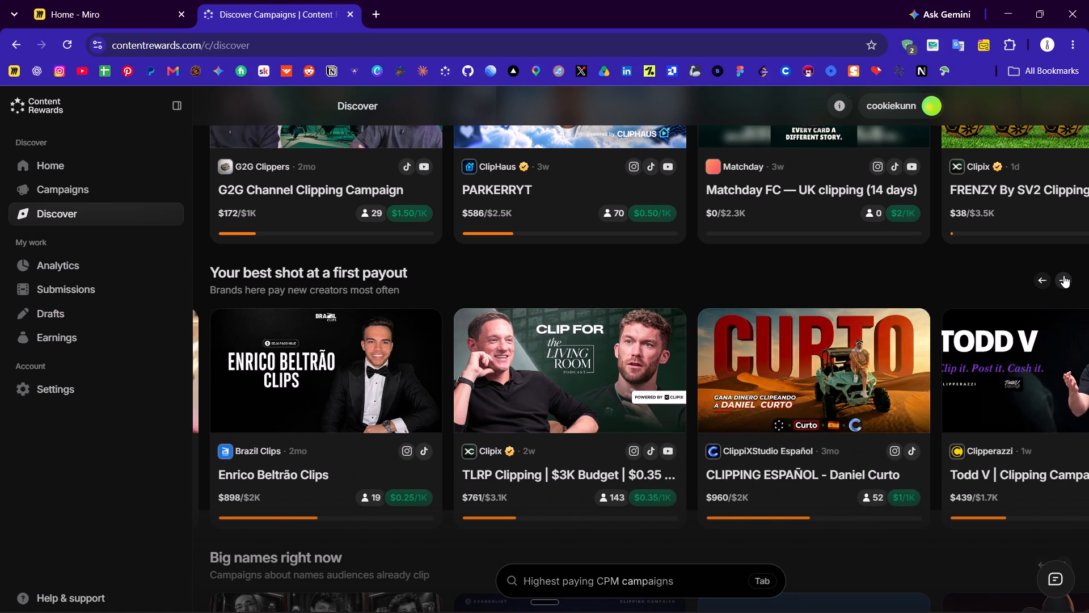
pyautogui.click(1063, 275)
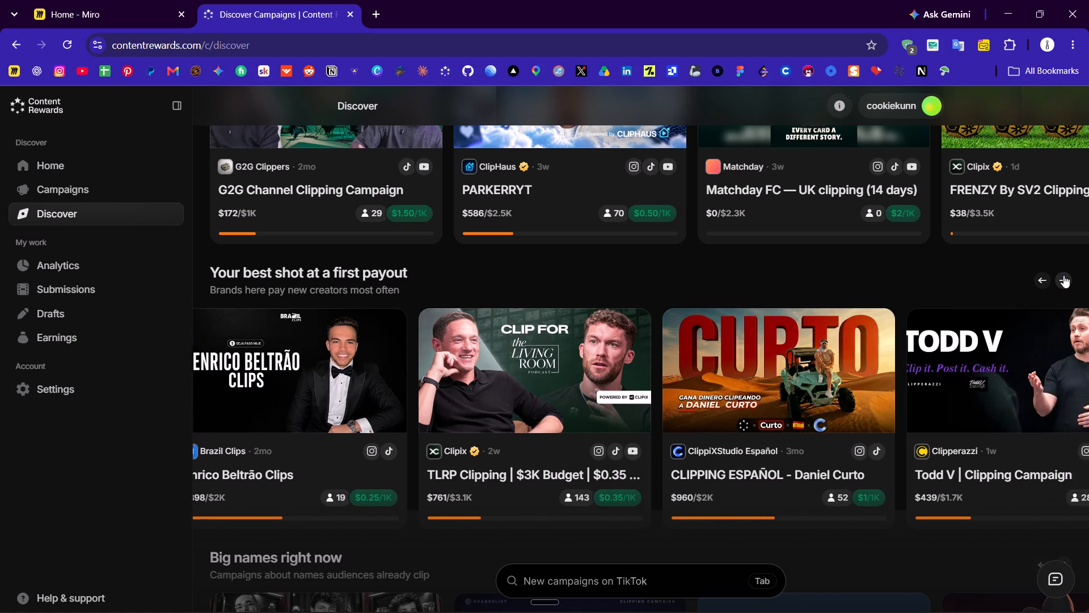
pyautogui.click(1063, 275)
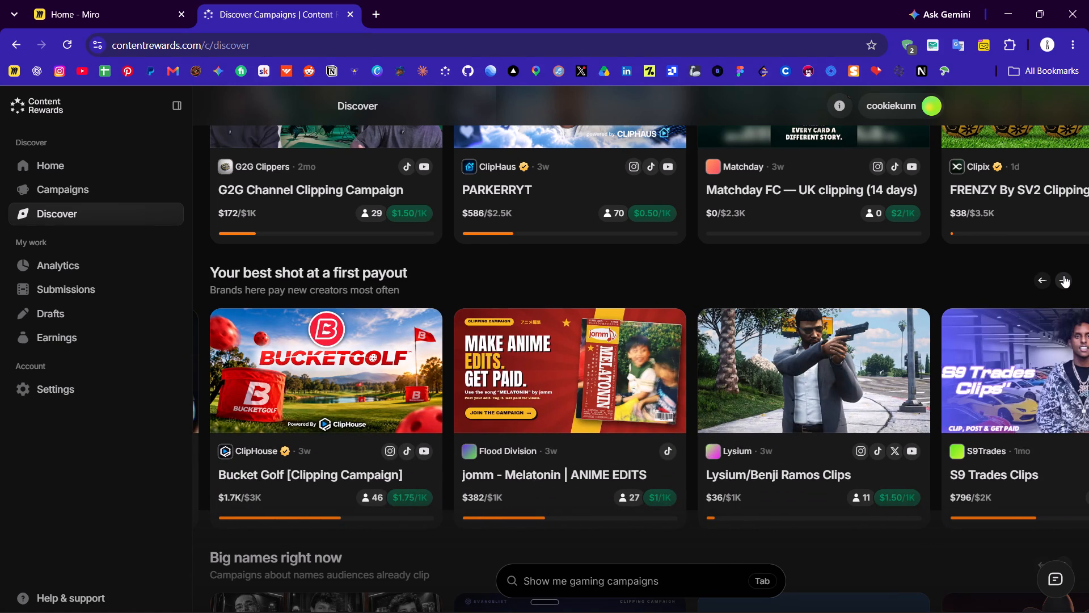
pyautogui.click(1063, 275)
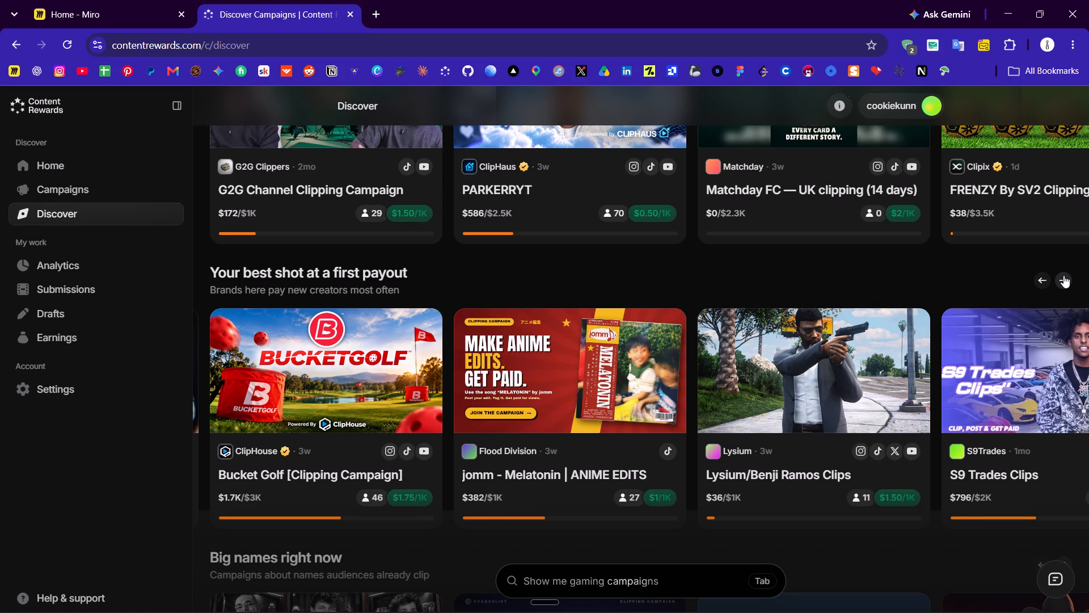
pyautogui.click(1063, 275)
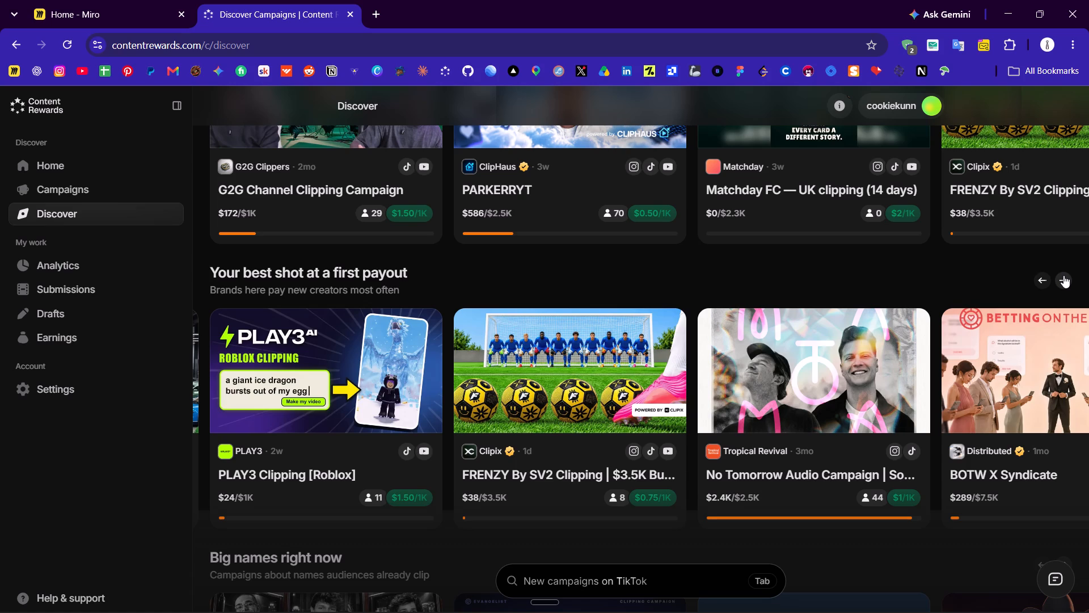
pyautogui.click(1063, 275)
pyautogui.click(1063, 275)
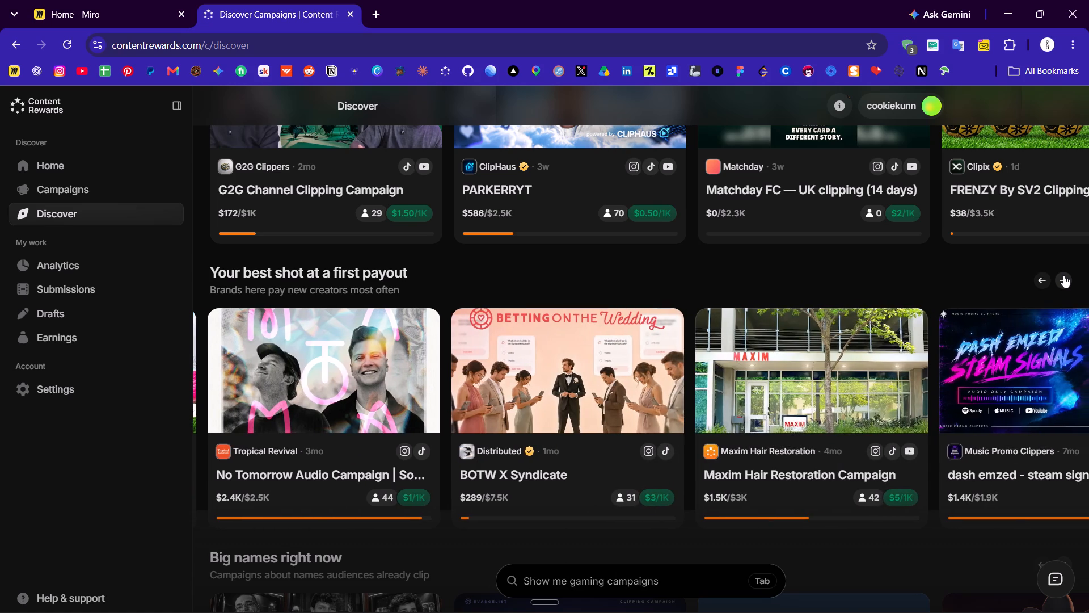
# Browse the end of the first-payout row and the "Big names right now" row, comparing campaign budgets, rates and platforms.
pyautogui.click(1063, 275)
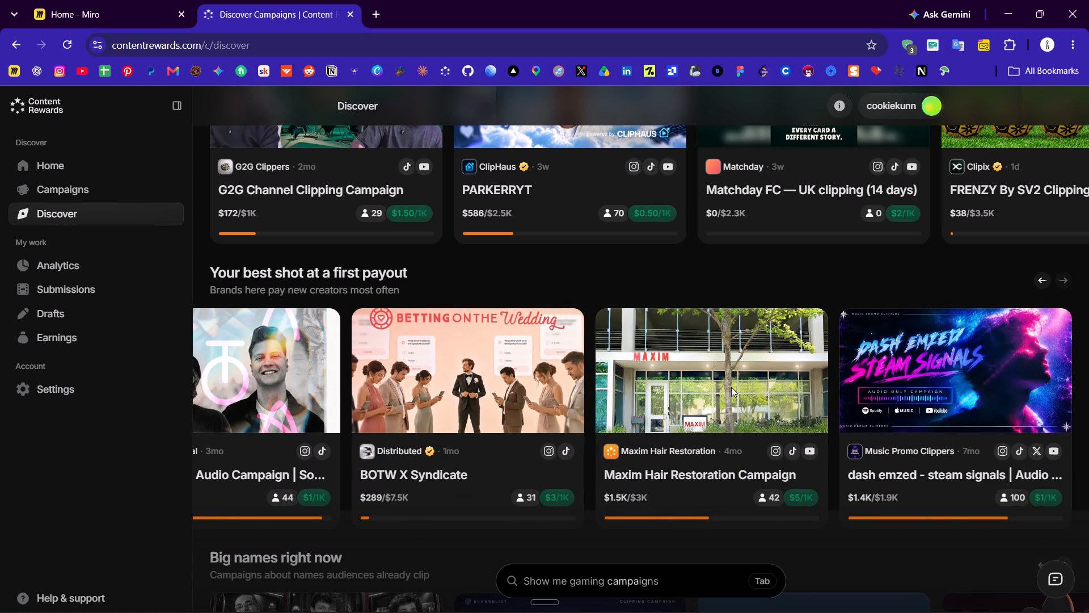
pyautogui.scroll(-4, 615, 356)
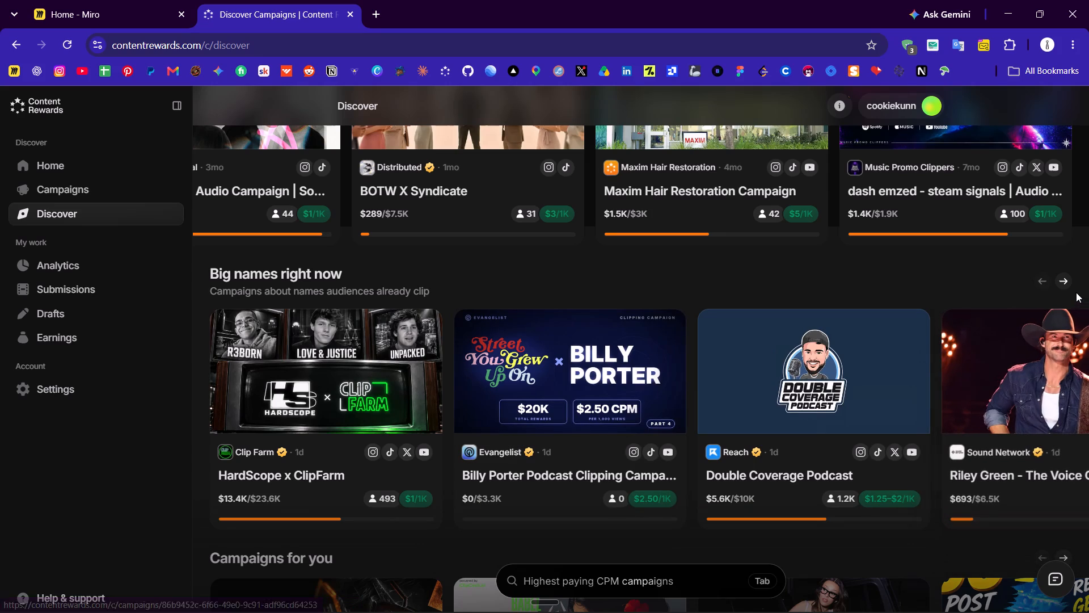
pyautogui.click(1067, 274)
pyautogui.click(1067, 274)
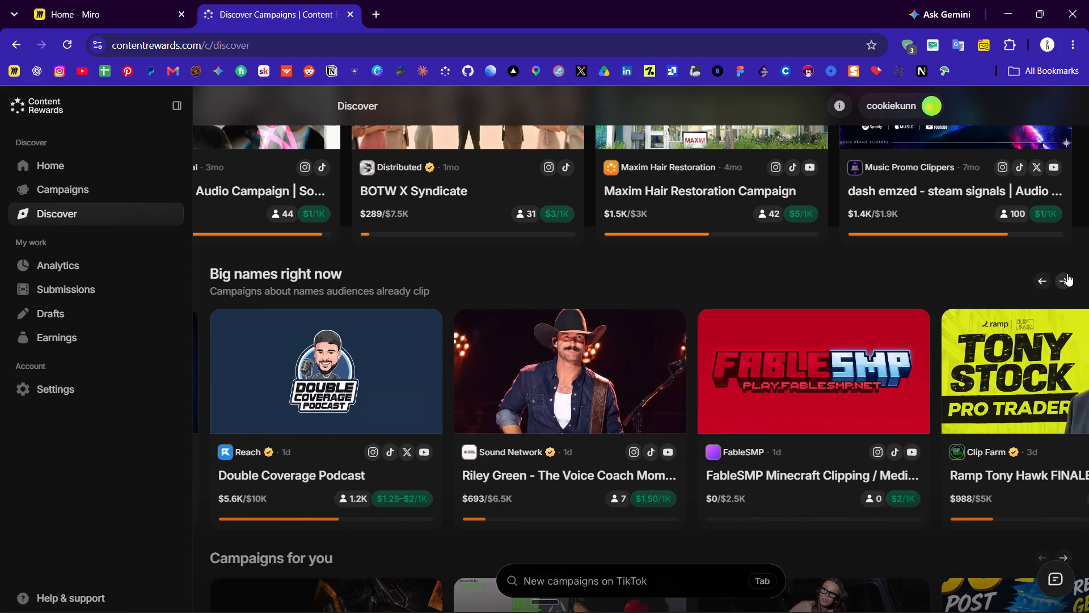
pyautogui.click(1067, 274)
pyautogui.click(1067, 274)
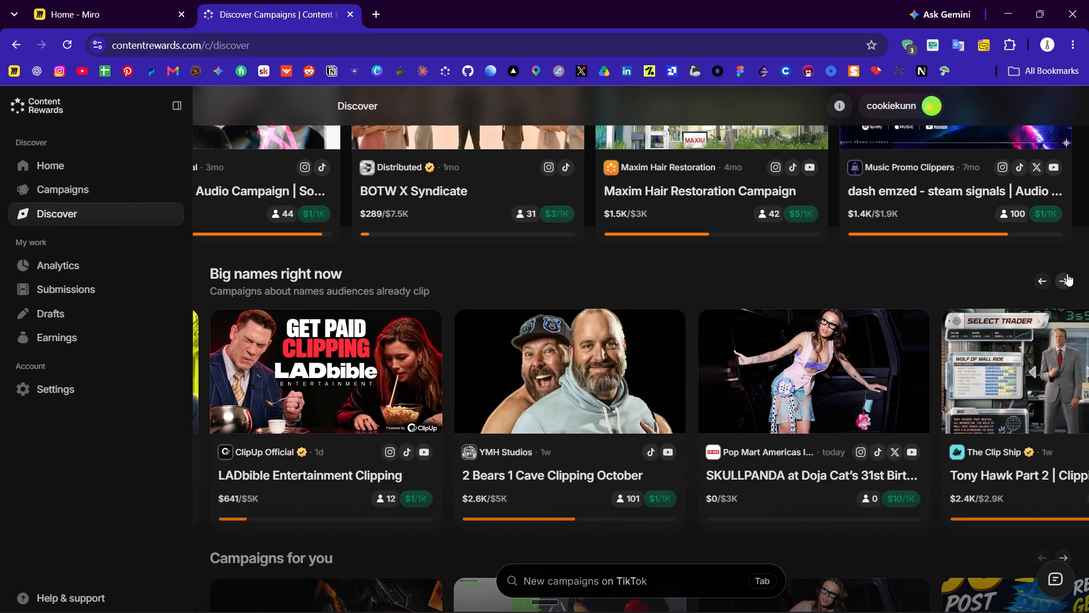
pyautogui.click(1067, 274)
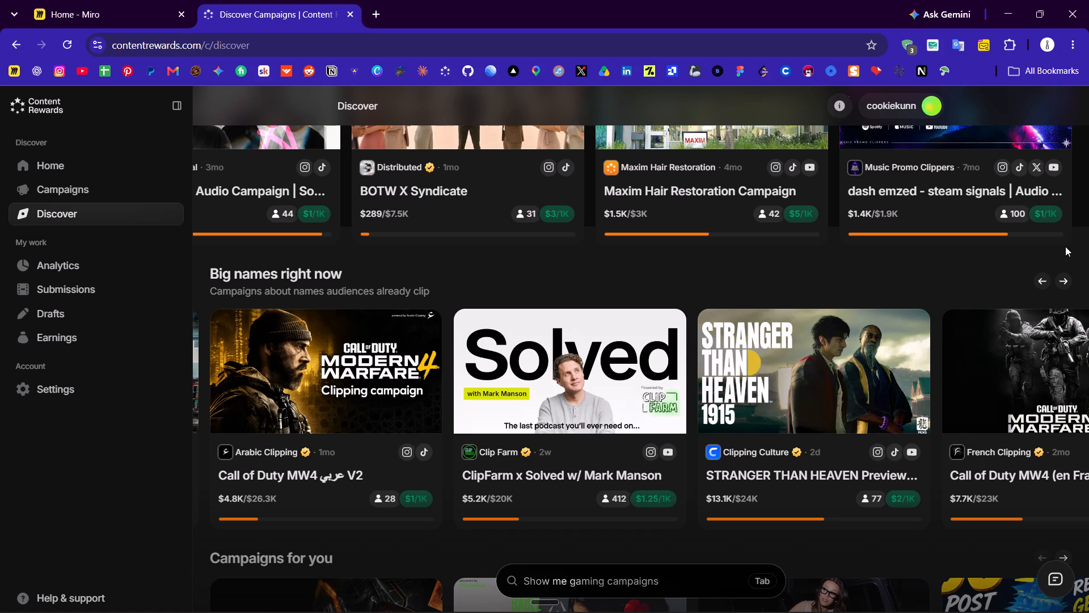
pyautogui.click(1062, 275)
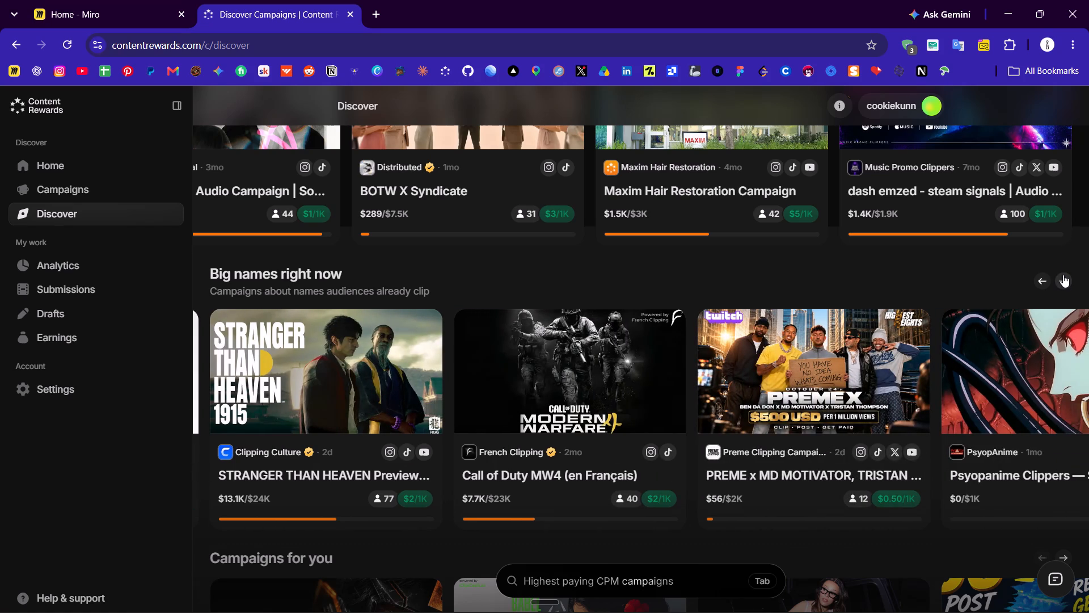
pyautogui.click(1063, 274)
pyautogui.click(1063, 274)
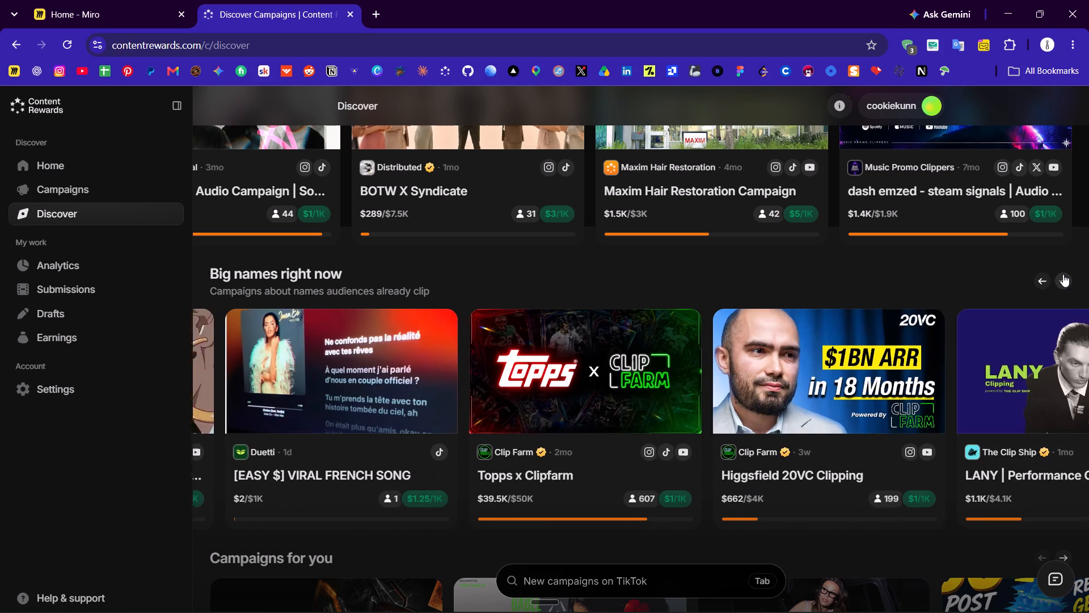
pyautogui.moveTo(1065, 276); pyautogui.dragTo(1088, 310)
pyautogui.click(1063, 278)
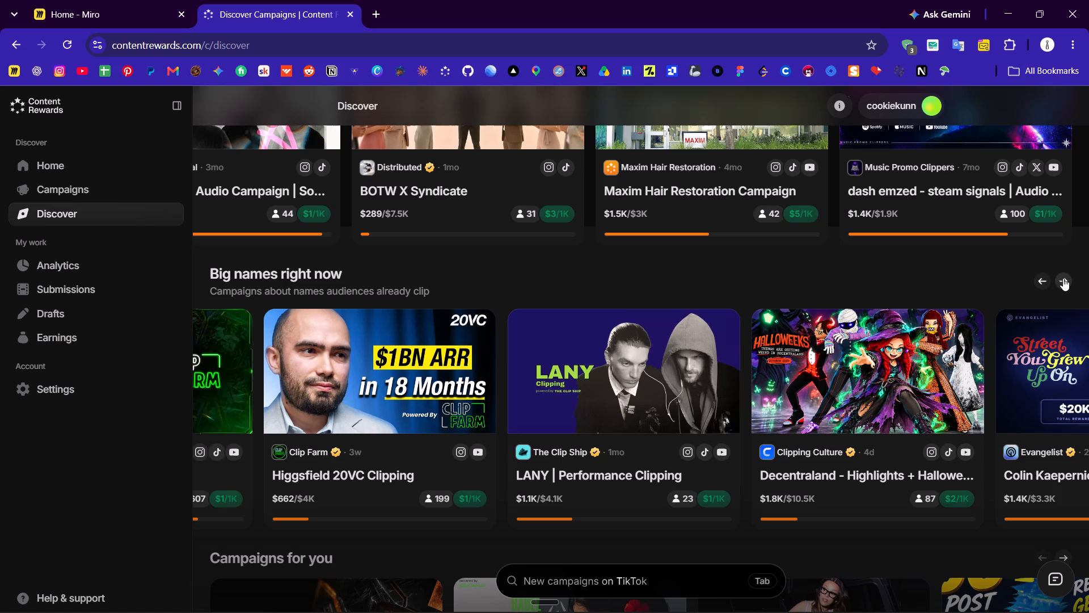
pyautogui.click(1063, 278)
pyautogui.click(1063, 278)
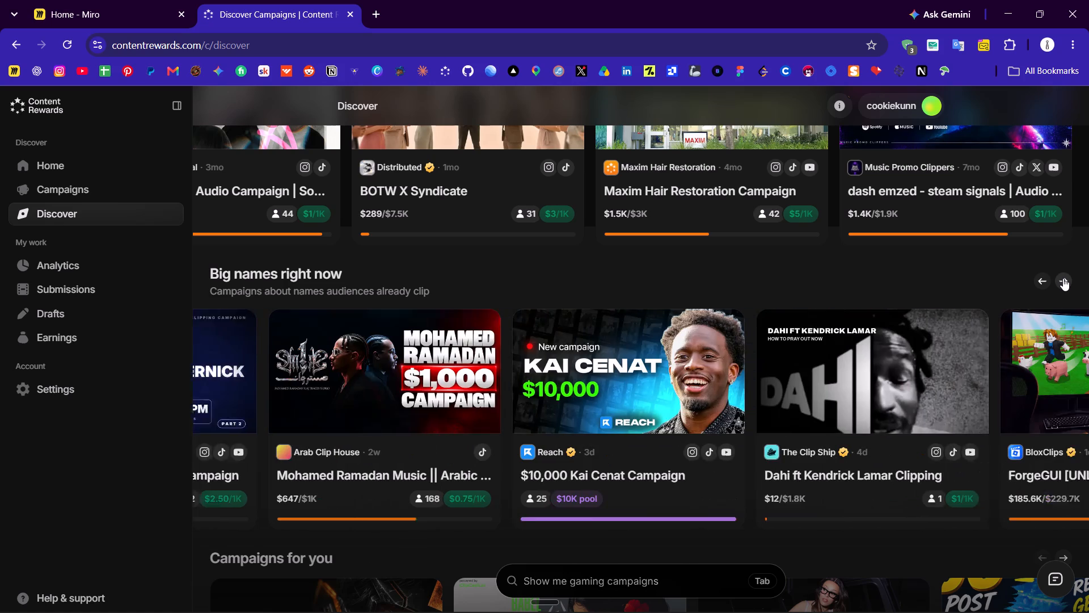
pyautogui.click(1063, 278)
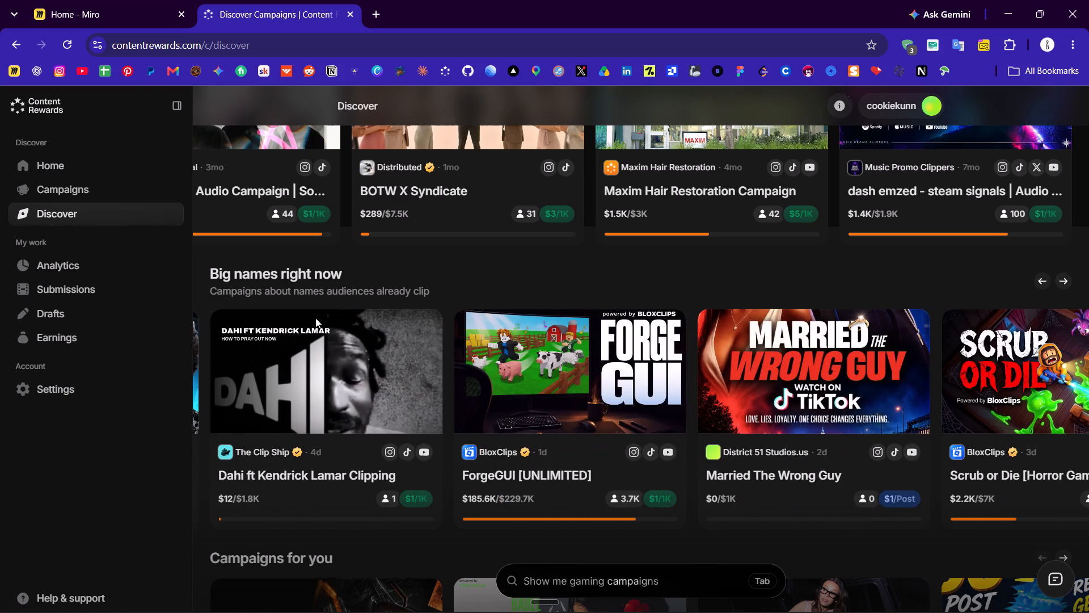
pyautogui.click(1047, 275)
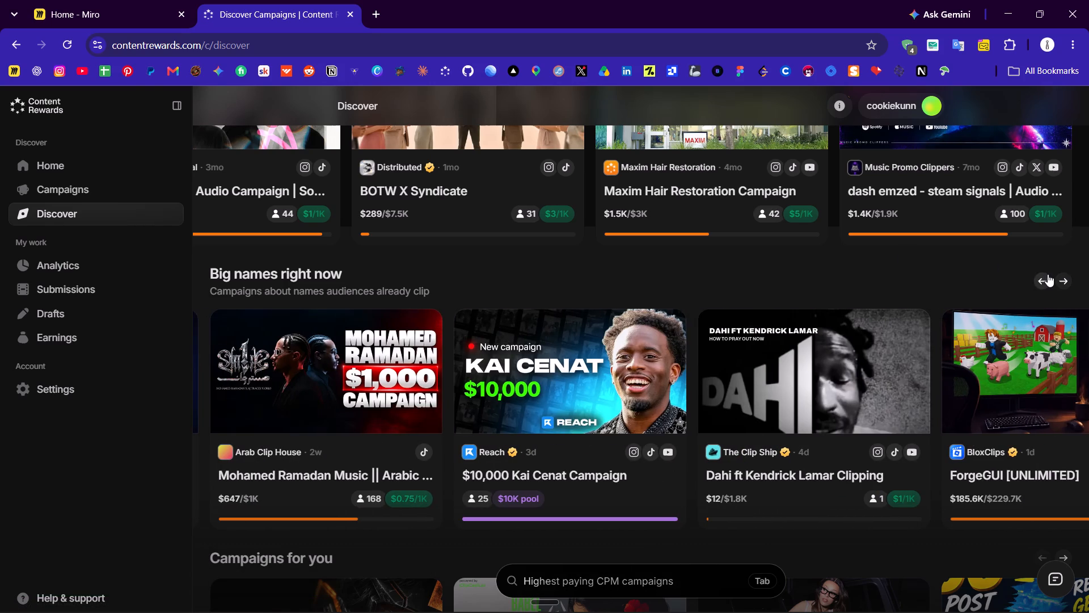
pyautogui.click(1068, 278)
pyautogui.click(1068, 278)
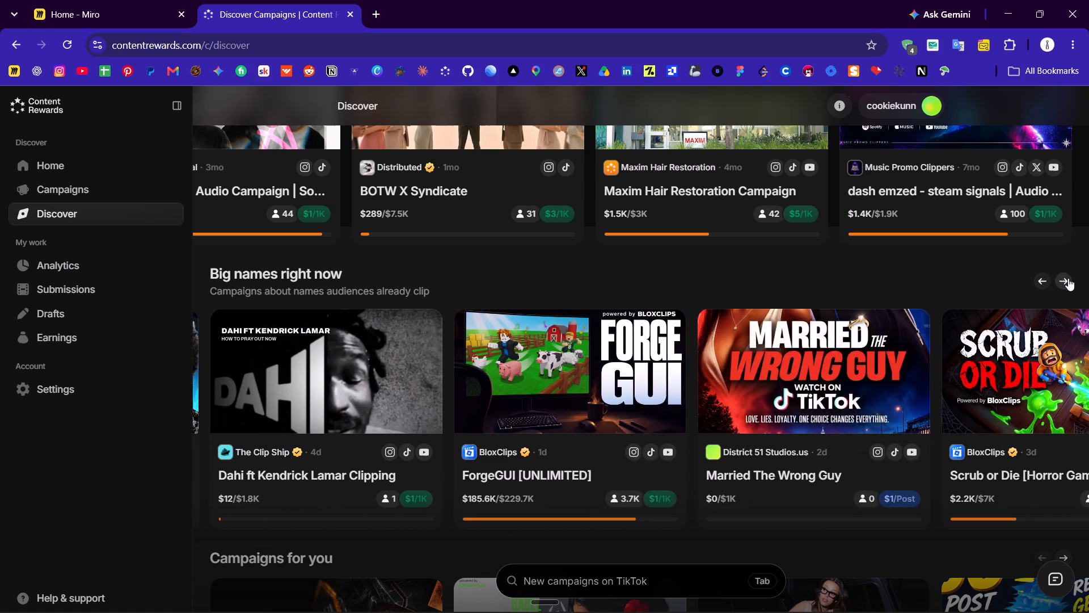
pyautogui.click(1068, 278)
pyautogui.click(1068, 278)
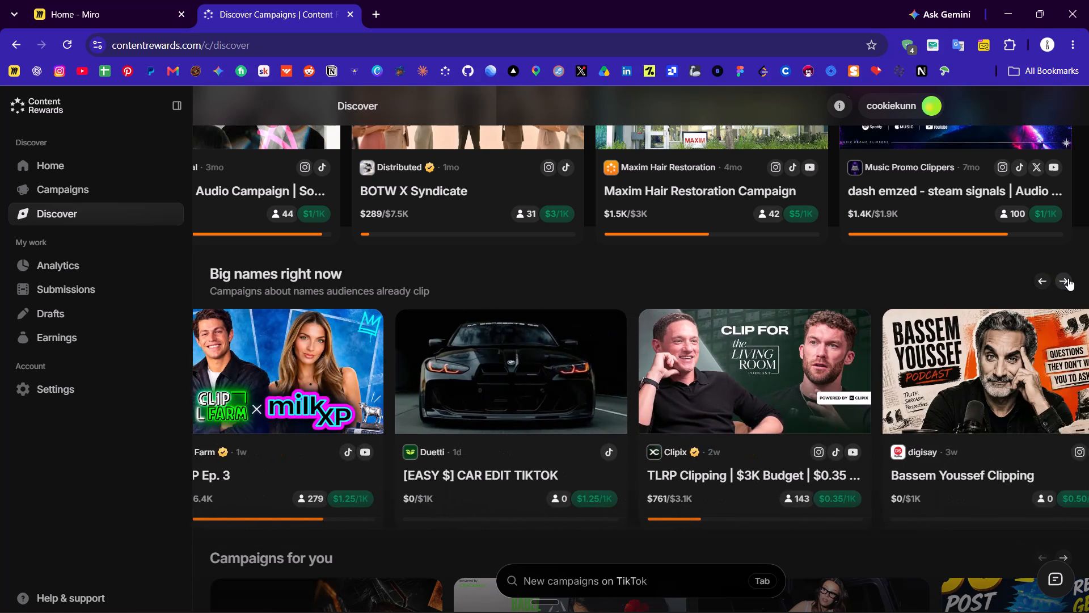
pyautogui.click(1068, 278)
pyautogui.click(1068, 278)
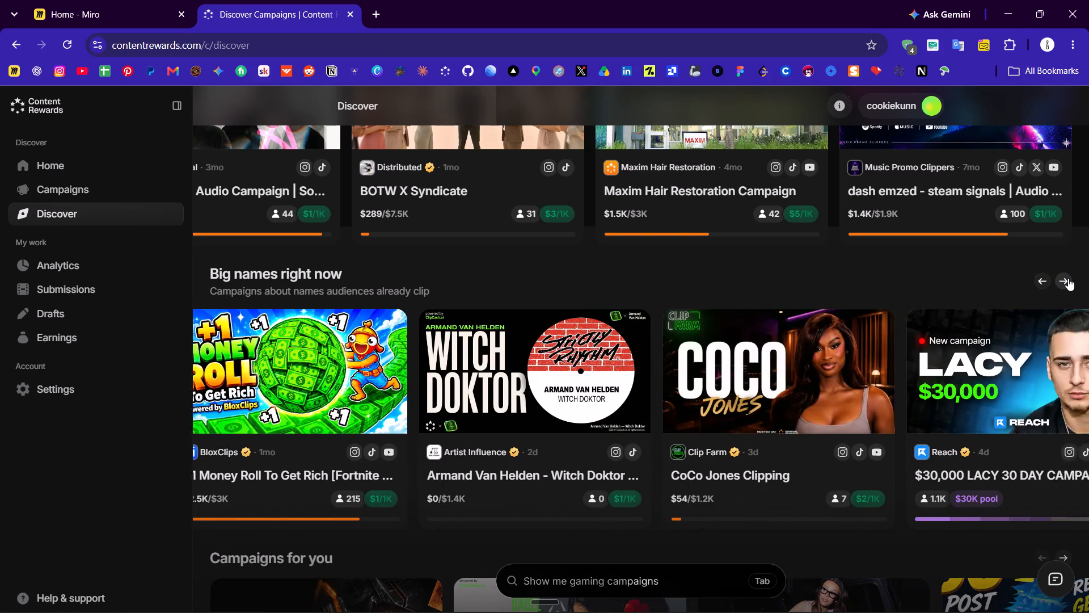
pyautogui.click(1068, 278)
pyautogui.click(1068, 278)
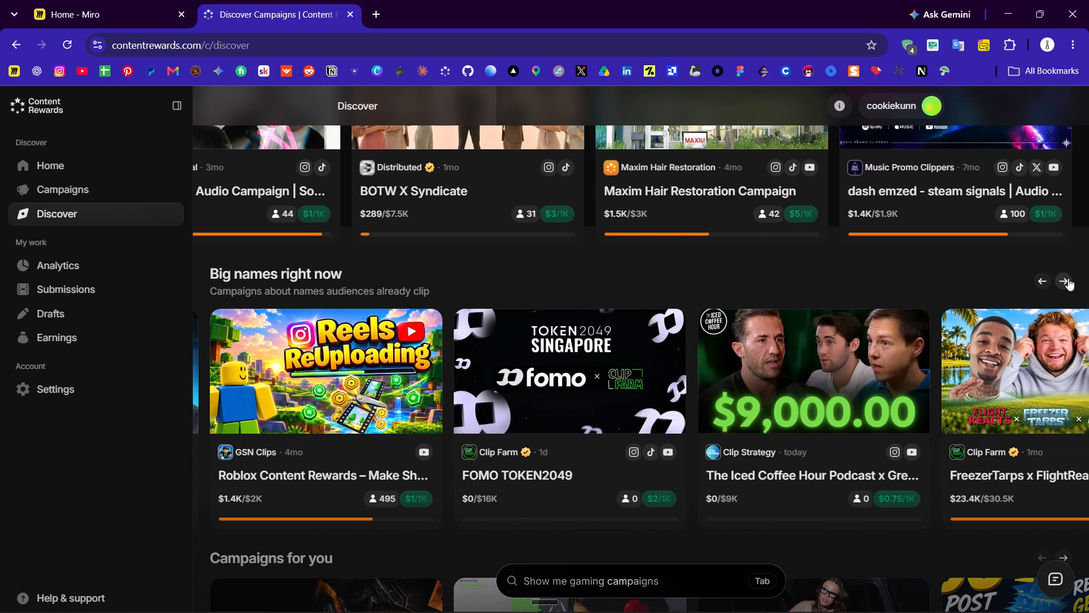
# Open the "BABEL - AKIRA" campaign from "Campaigns for you" and read its payouts, budget and full description.
pyautogui.scroll(-4, 1011, 312)
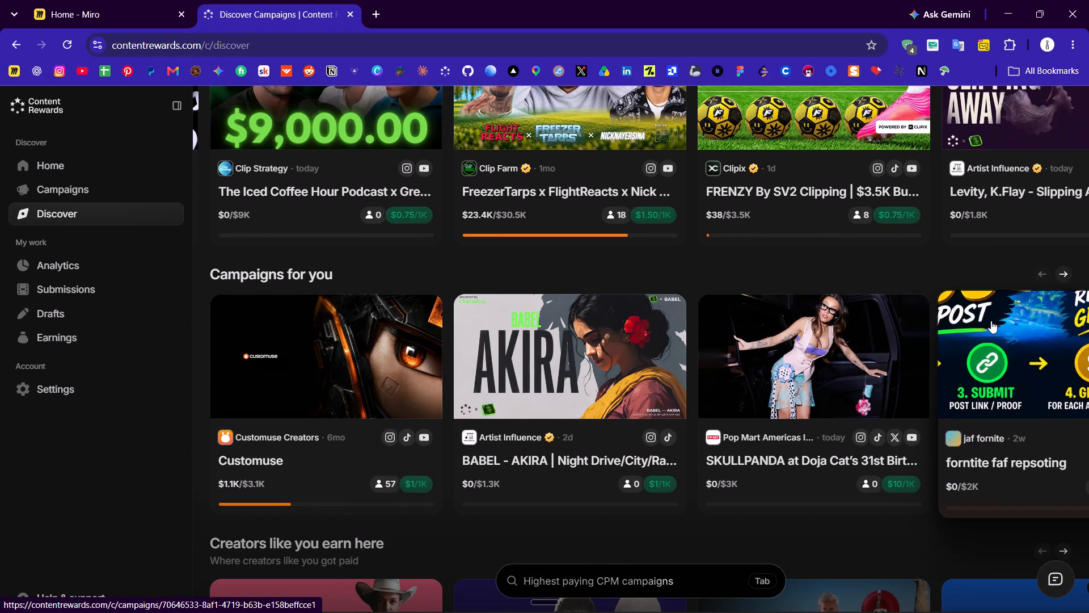
pyautogui.click(548, 459)
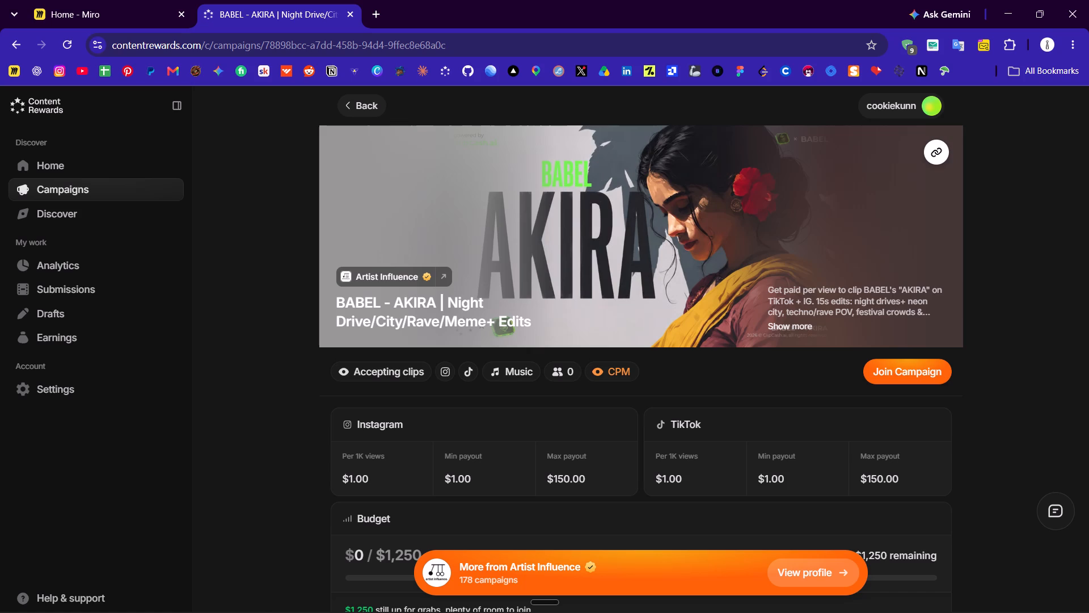
pyautogui.scroll(-3, 573, 431)
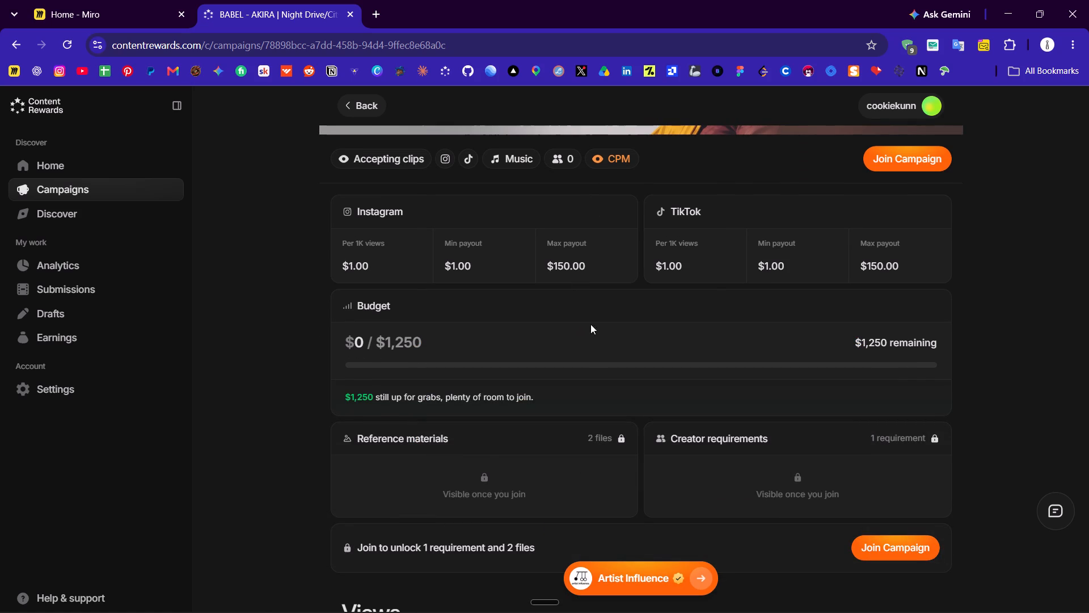
pyautogui.scroll(2, 721, 295)
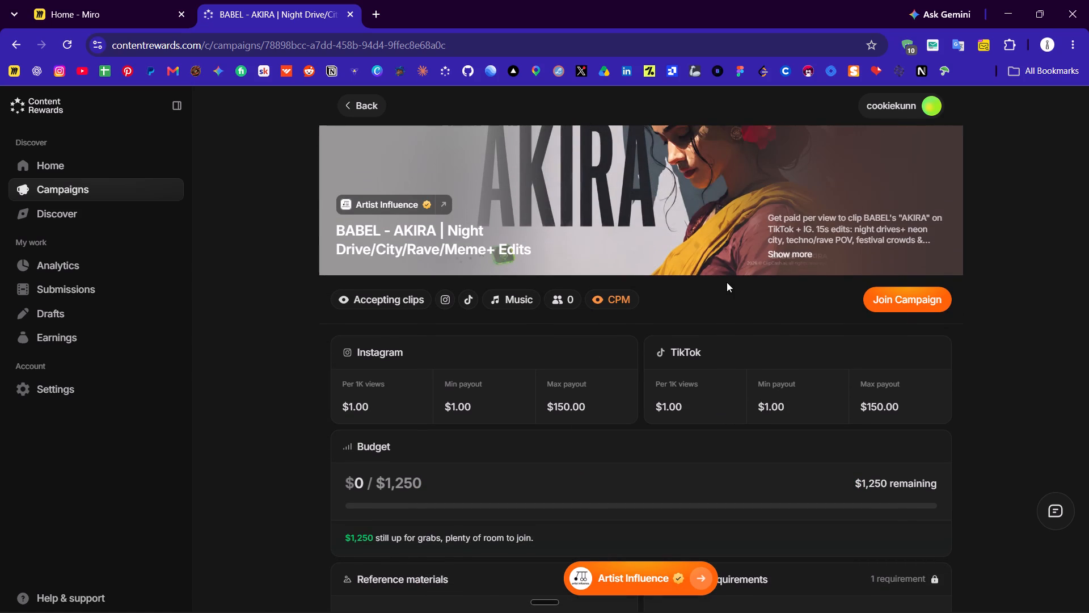
pyautogui.click(806, 254)
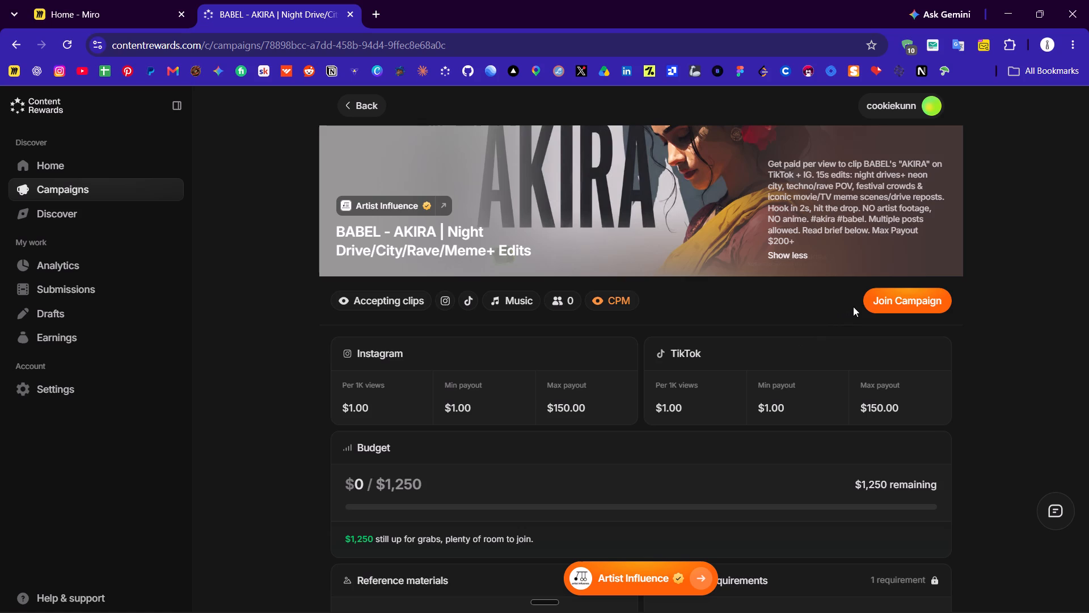
# Join the "BABEL - AKIRA" campaign.
pyautogui.click(875, 301)
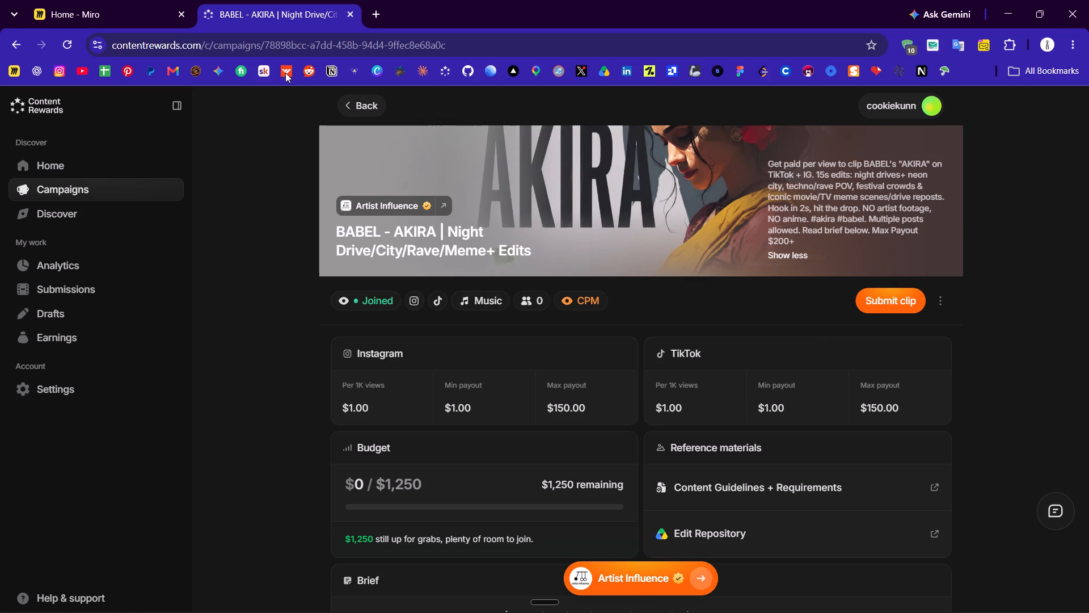
# Duplicate the BABEL - AKIRA tab and open the Discover page in the copy.
pyautogui.rightClick(283, 11)
pyautogui.click(335, 140)
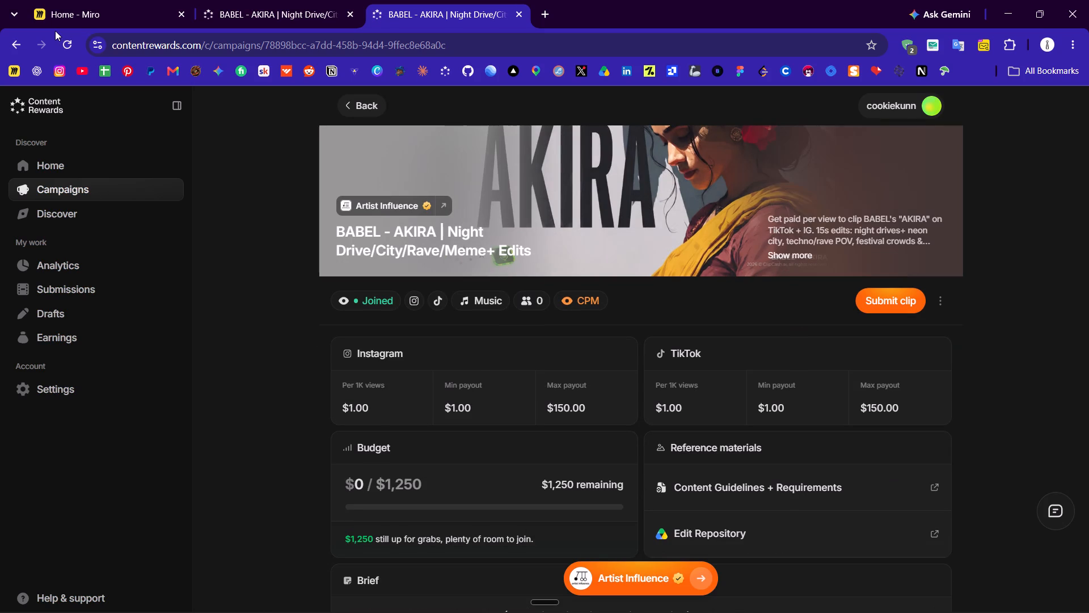
pyautogui.click(24, 209)
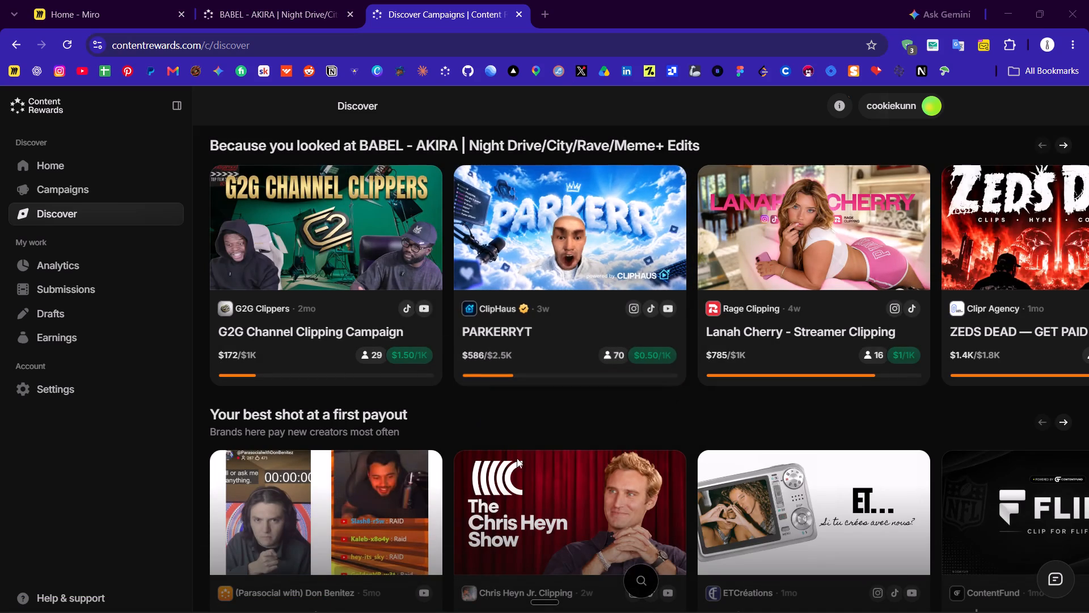
# Filter the Discover campaigns to the Gaming category and the Clipping type.
pyautogui.click(630, 582)
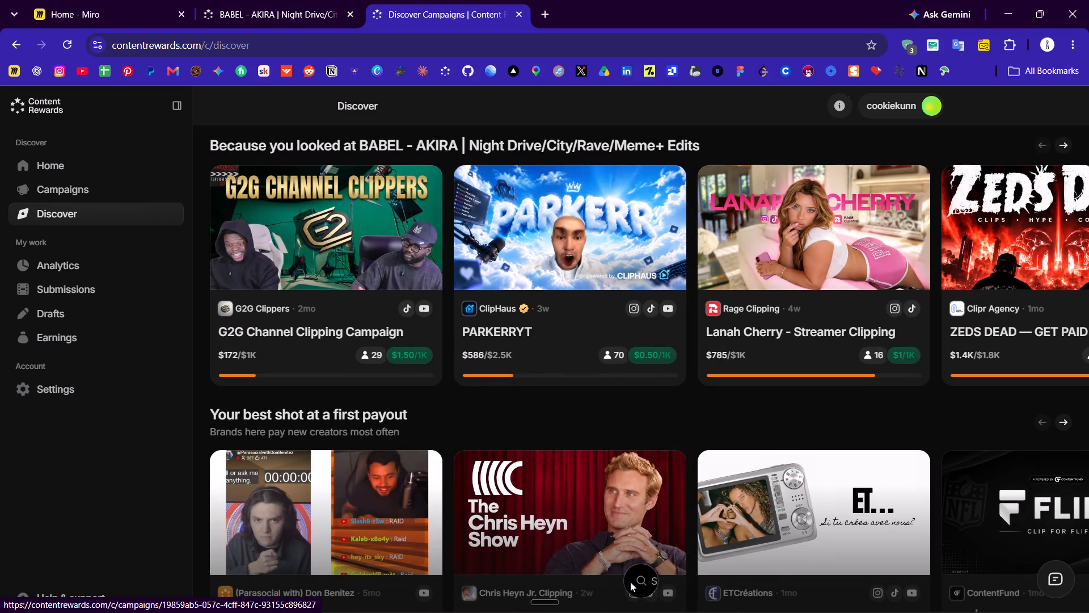
pyautogui.click(630, 582)
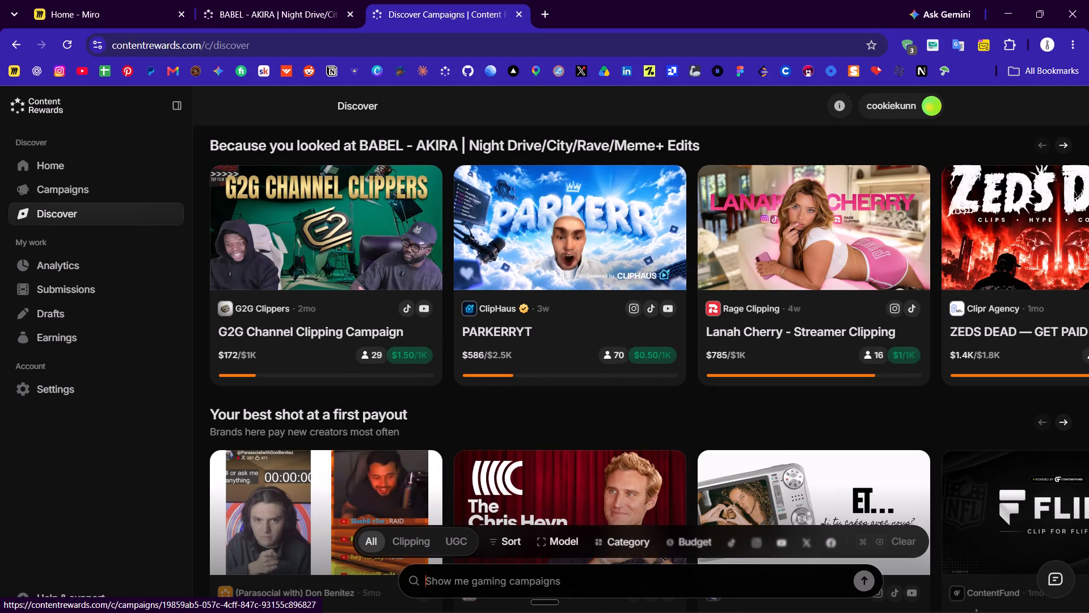
pyautogui.click(627, 535)
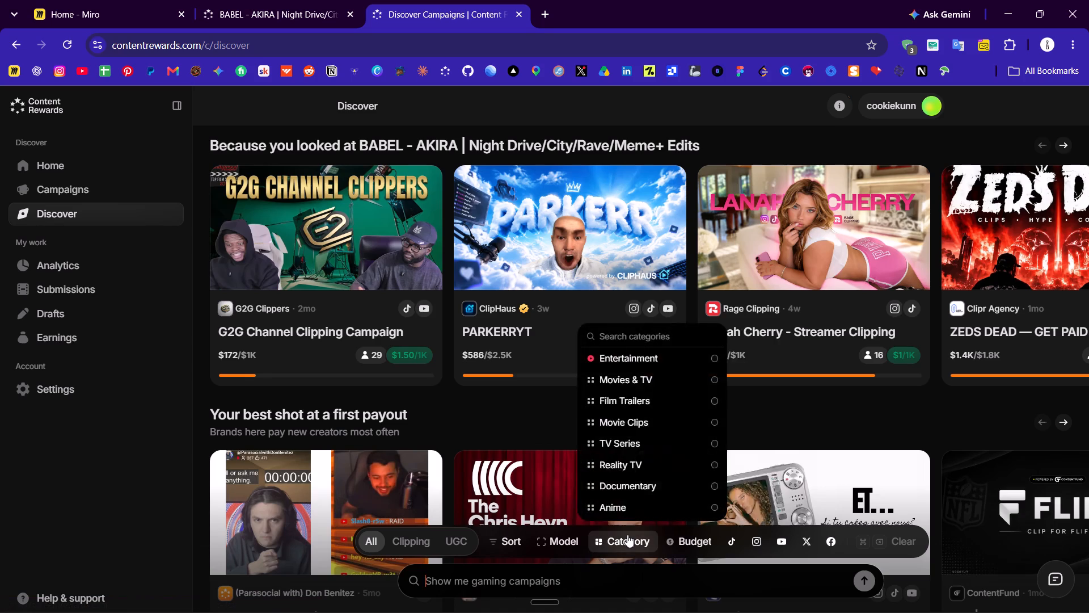
pyautogui.scroll(-8, 648, 410)
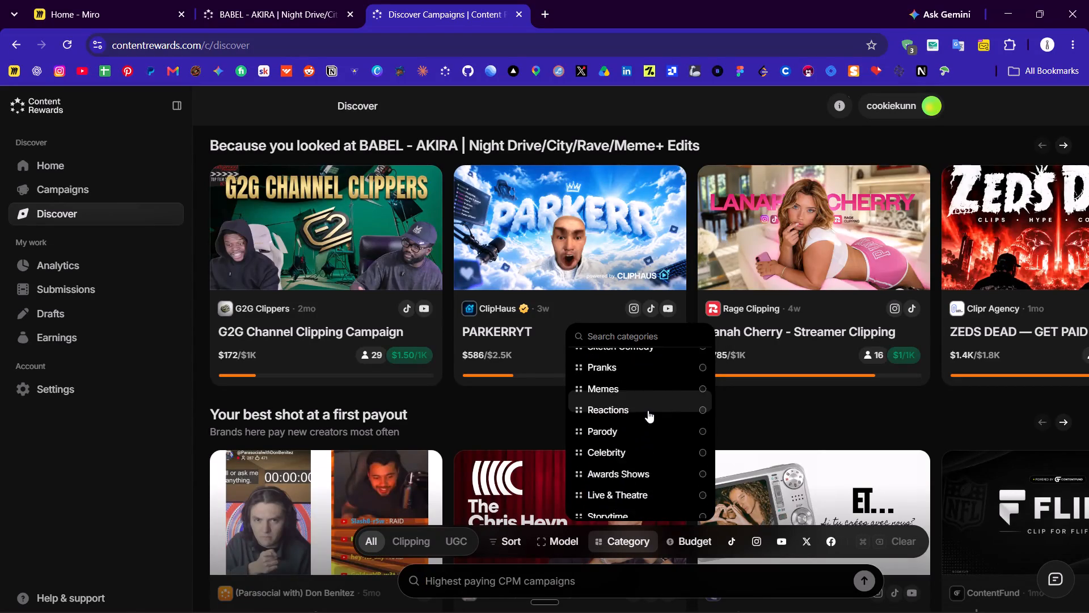
pyautogui.scroll(-10, 648, 410)
pyautogui.scroll(1, 648, 410)
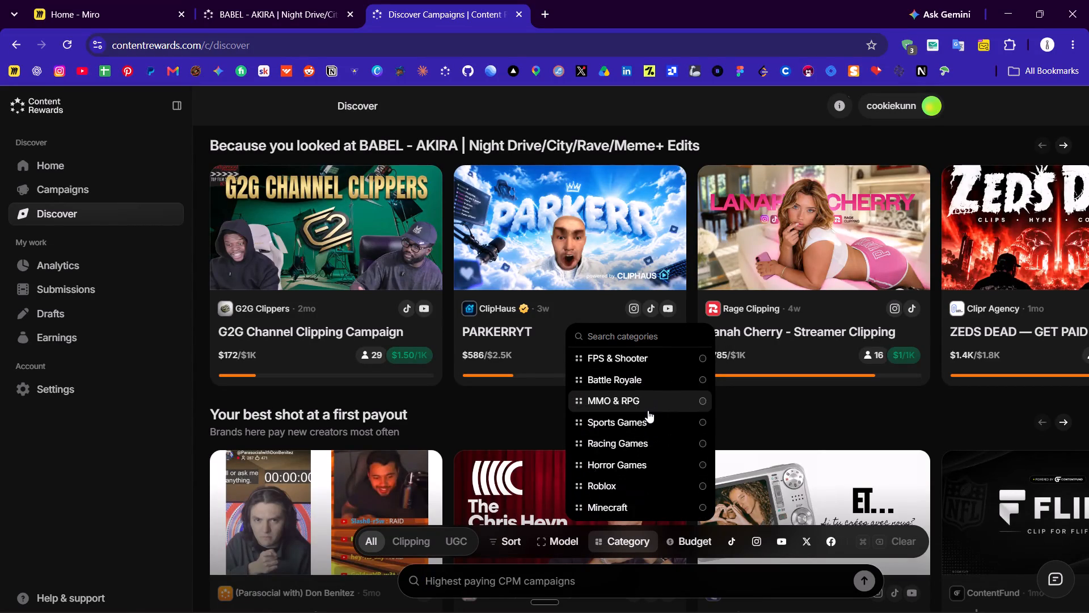
pyautogui.scroll(1, 648, 410)
pyautogui.click(646, 413)
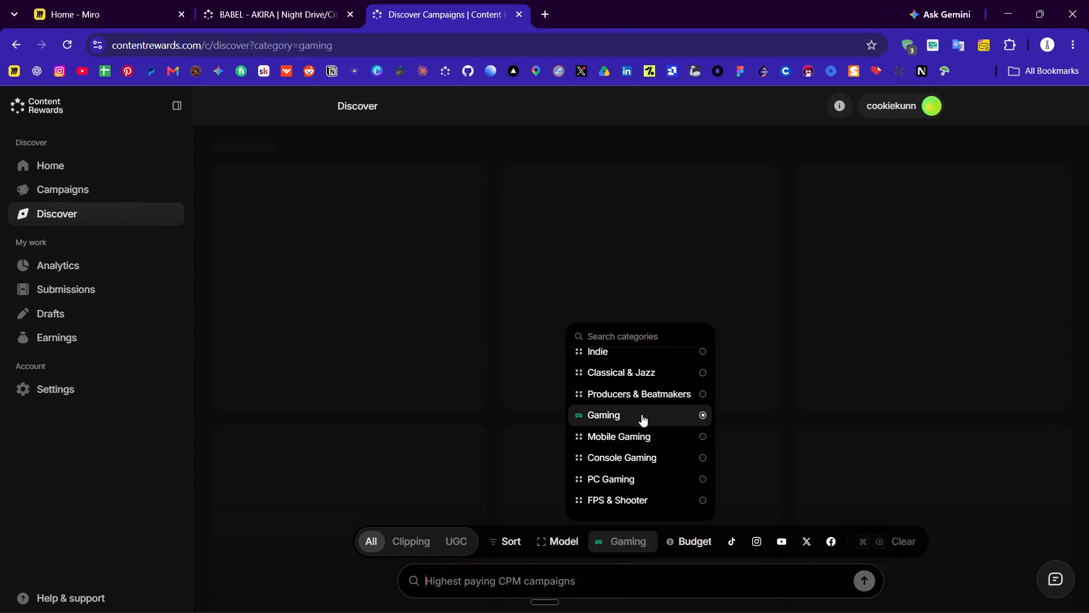
pyautogui.click(398, 541)
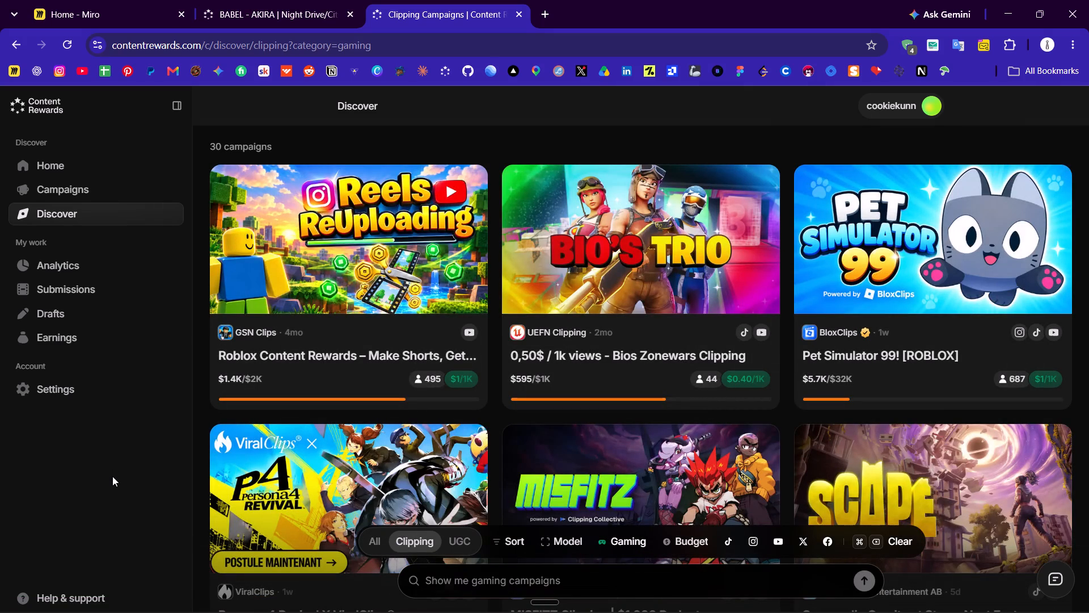
pyautogui.click(112, 476)
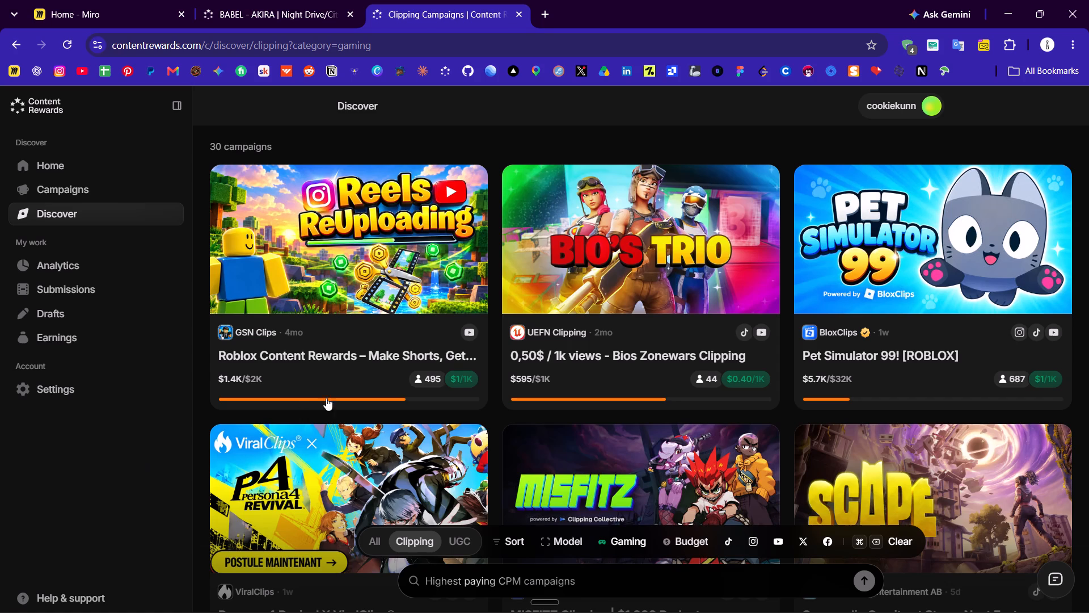
# Open the "Scape: clip Gravity at Steam Next Fest" campaign and read its payouts, budget and full description.
pyautogui.scroll(-3, 590, 315)
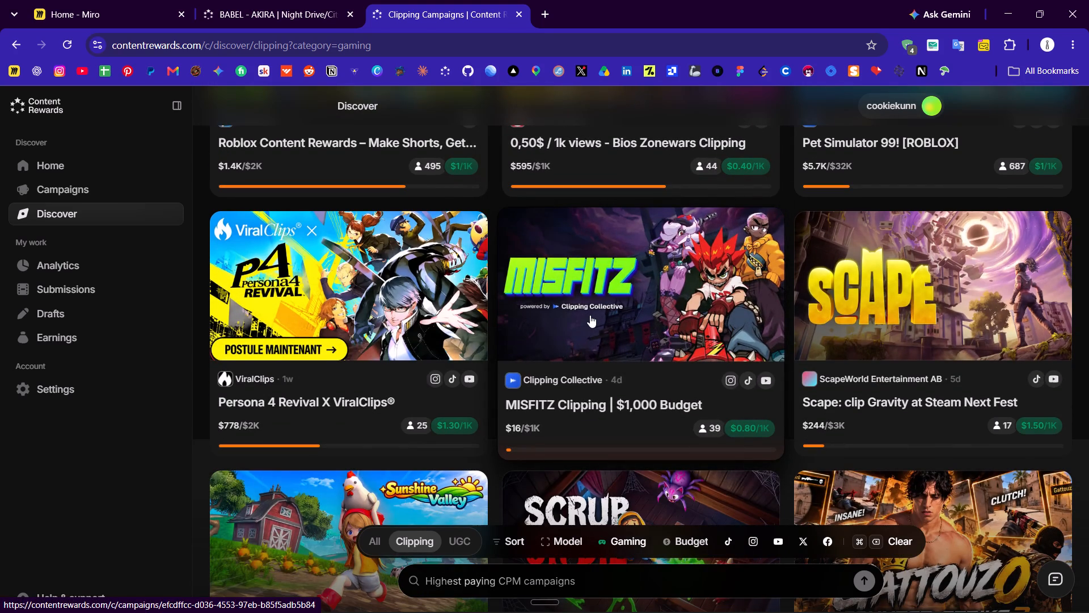
pyautogui.click(998, 304)
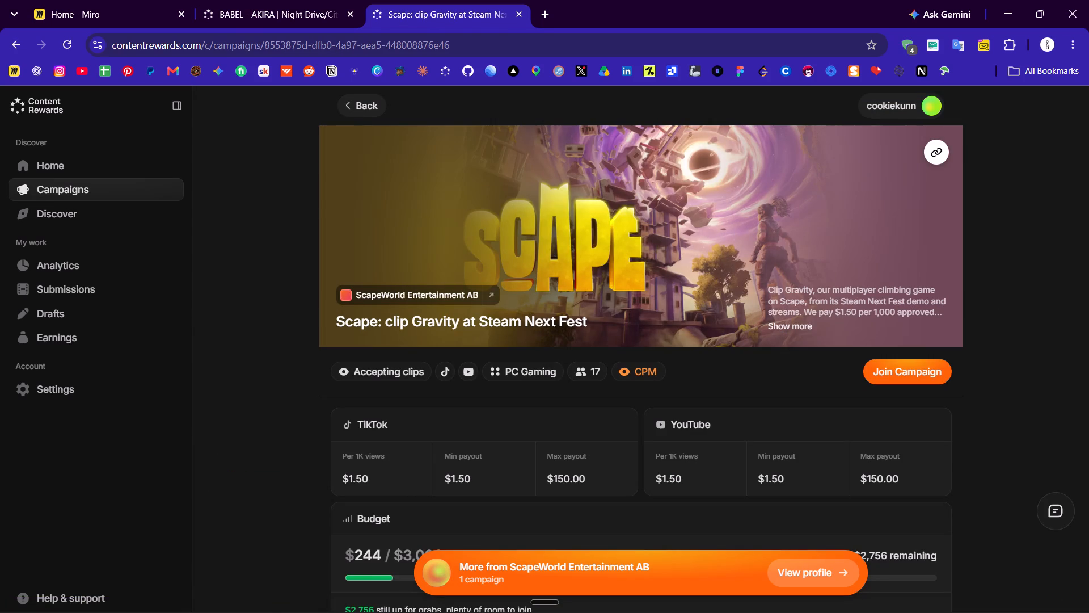
pyautogui.scroll(-1, 489, 385)
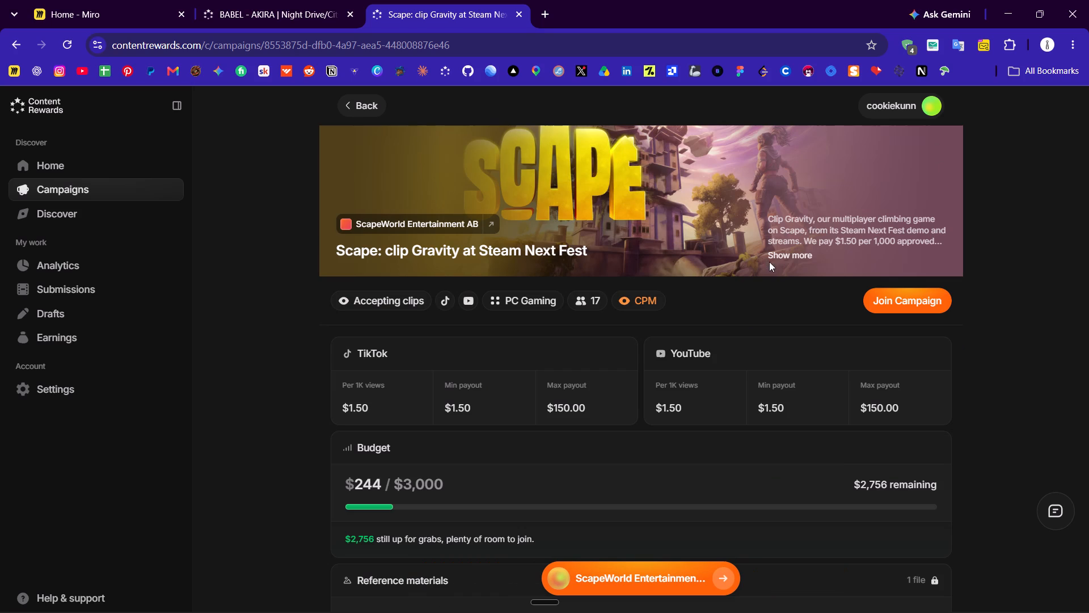
pyautogui.click(783, 254)
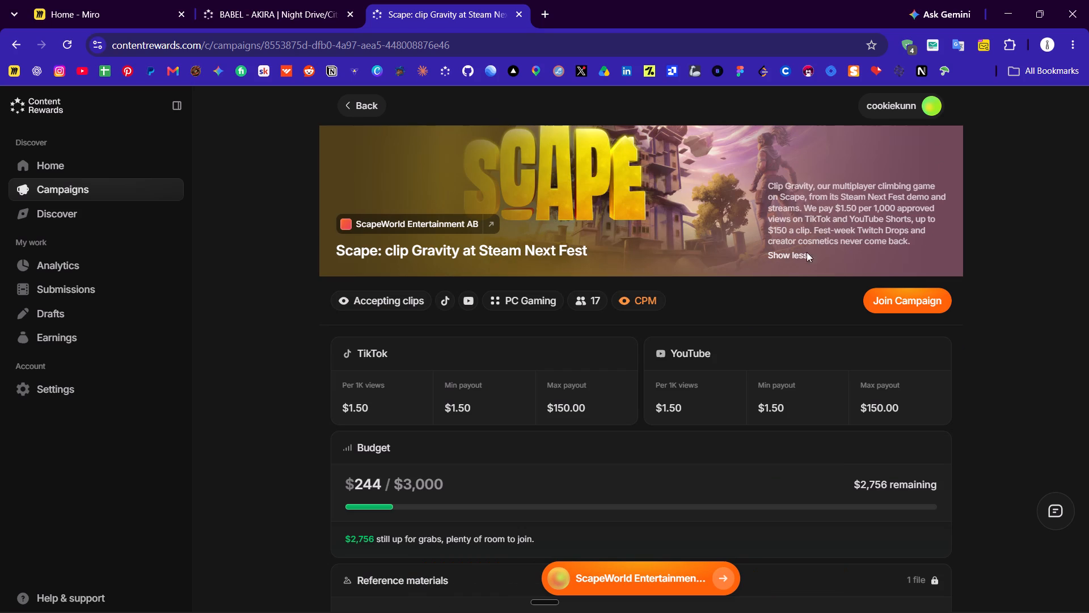
# Review the Scape campaign's budget, reference materials and top clippers sections.
pyautogui.scroll(-4, 635, 347)
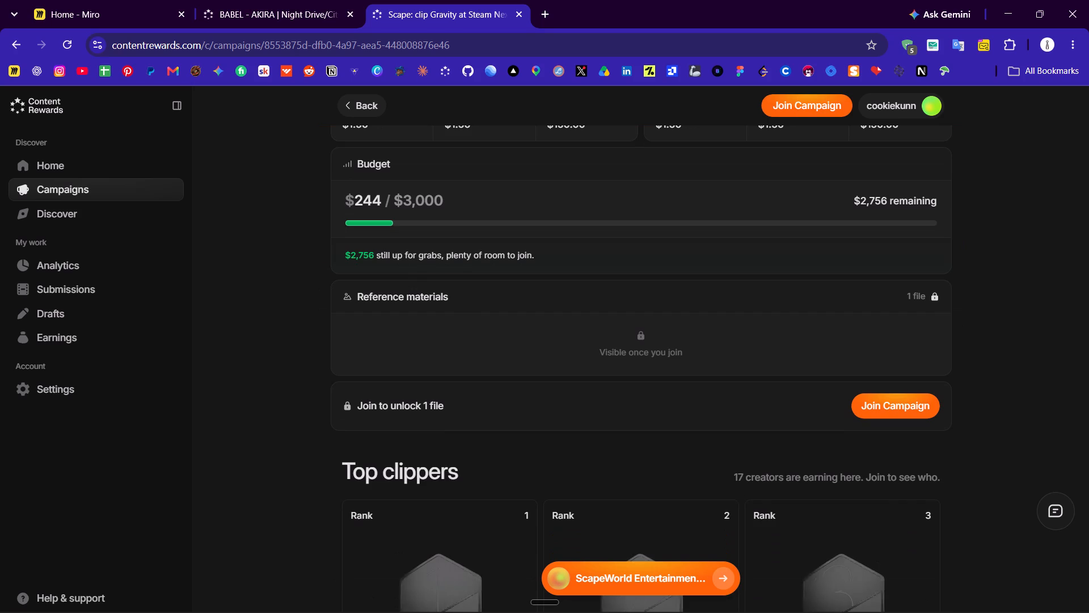
pyautogui.scroll(8, 679, 386)
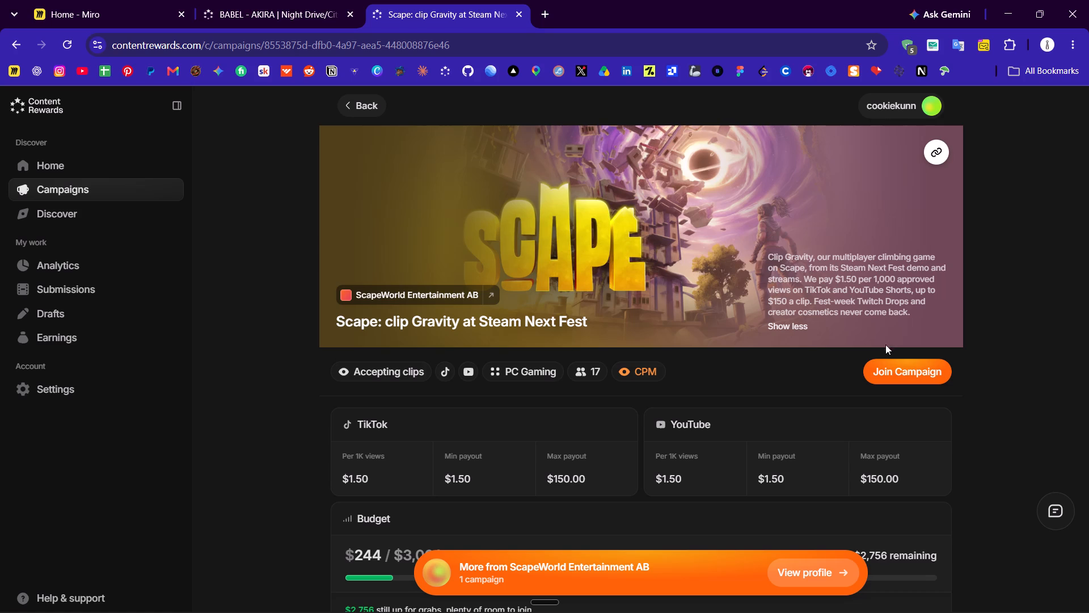
# Return to the Gaming clipping campaigns list and deselect Instagram in the platform filter.
pyautogui.click(15, 43)
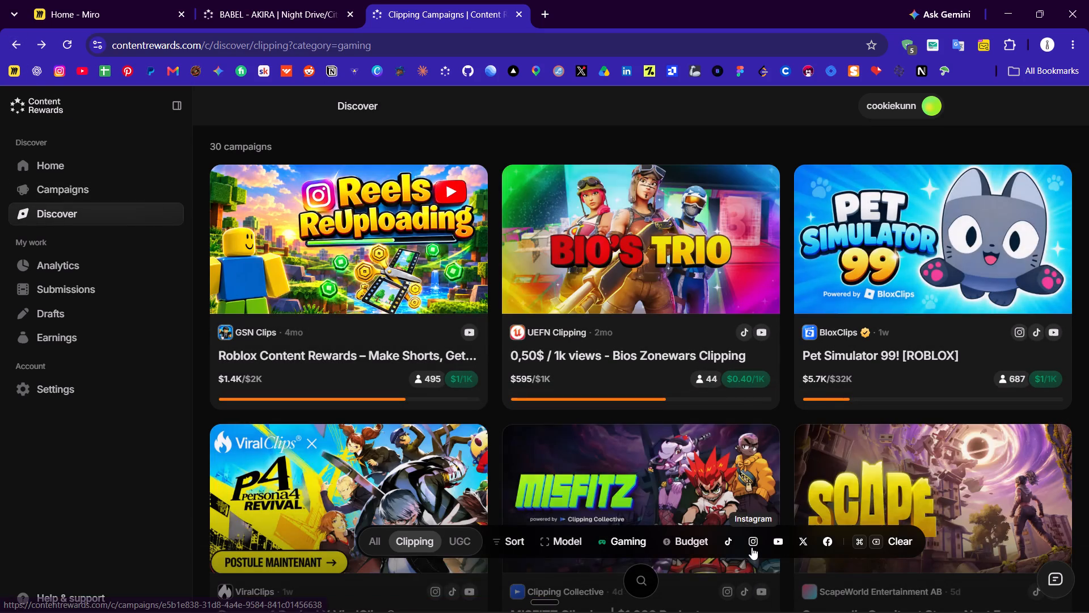
pyautogui.click(752, 547)
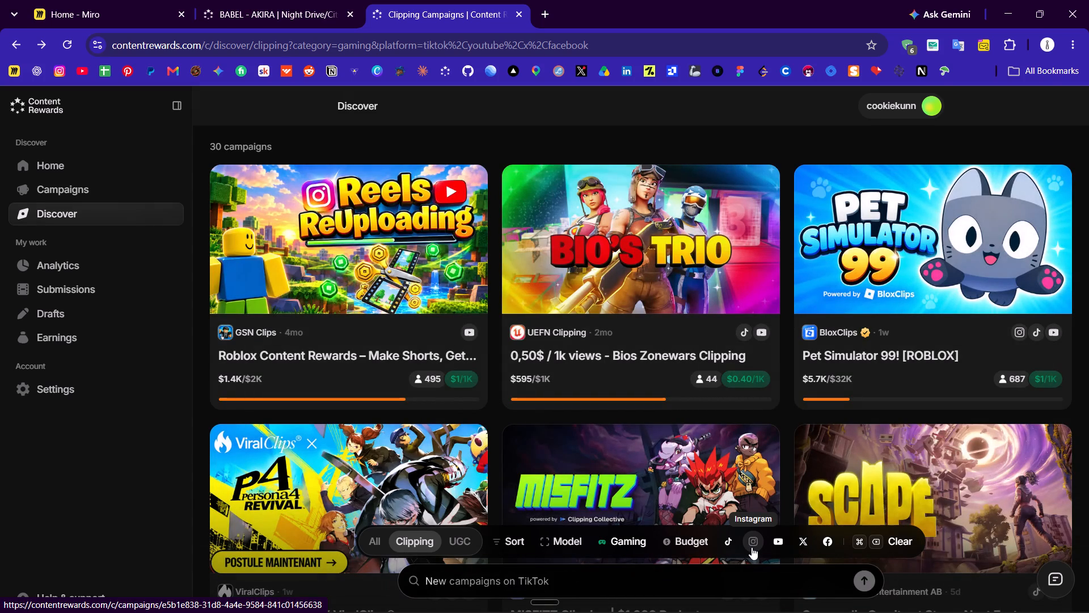
# Browse the filtered campaigns, open "$2,500 SkiiMaskTimmy Streamer Campaign" and read its full description, payouts, budget and reference materials section.
pyautogui.scroll(-3, 758, 292)
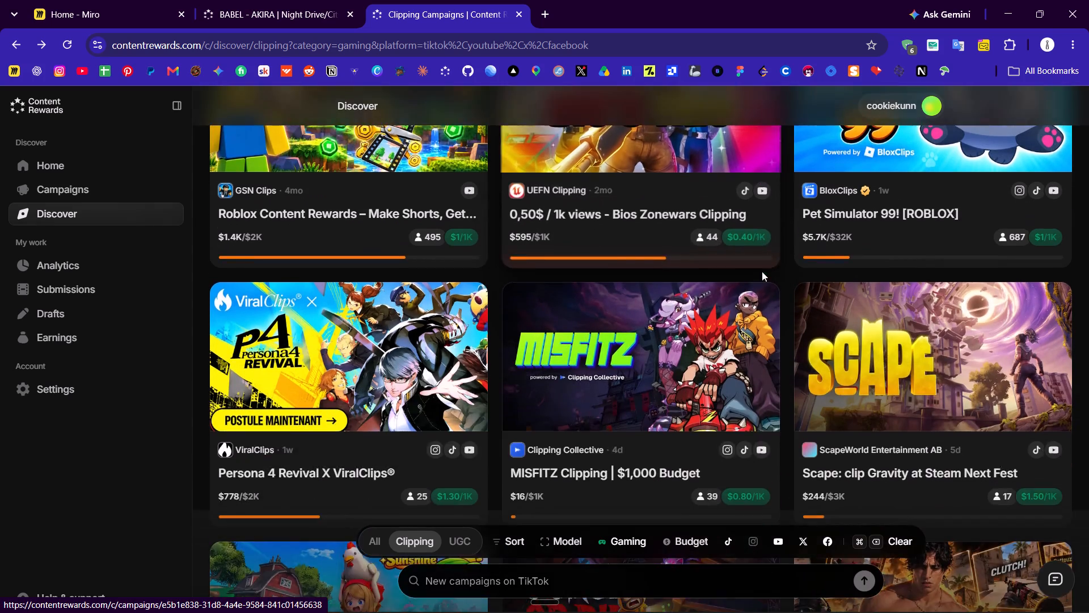
pyautogui.scroll(-3, 761, 264)
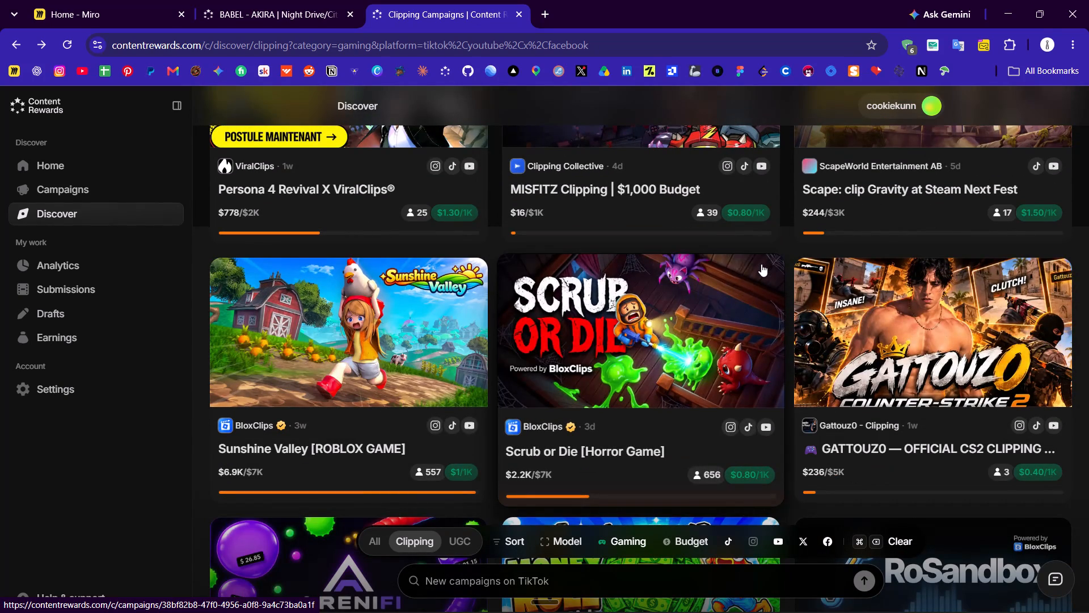
pyautogui.scroll(-4, 761, 264)
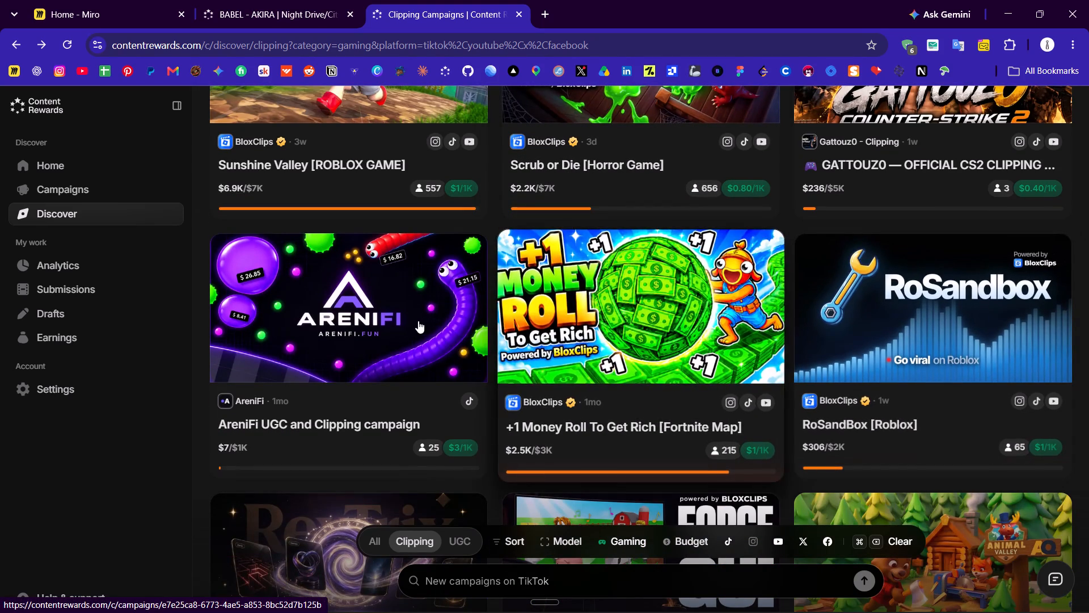
pyautogui.scroll(-3, 418, 321)
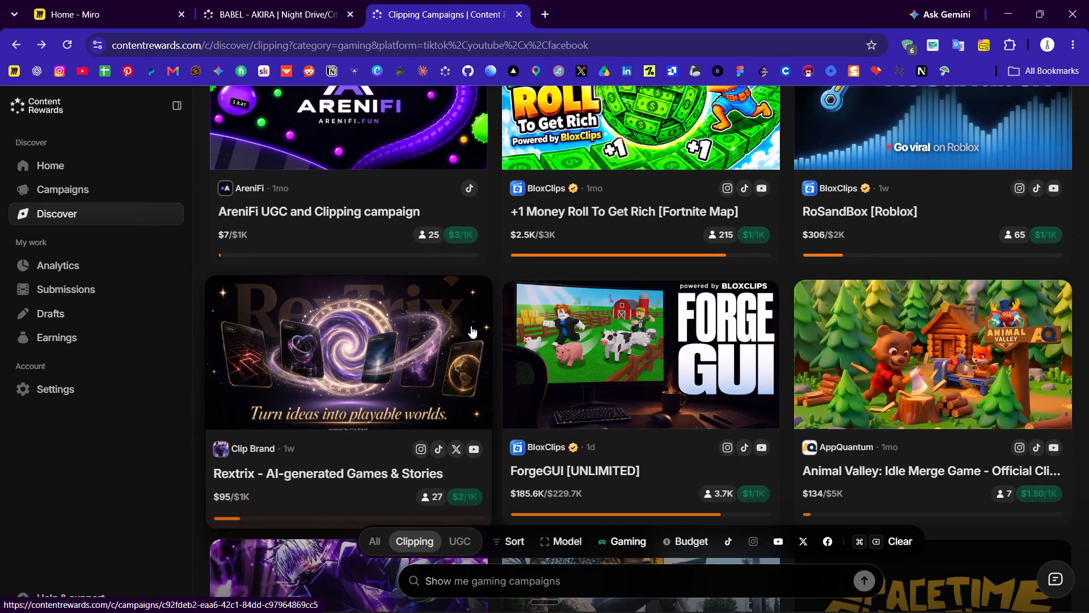
pyautogui.scroll(-6, 759, 312)
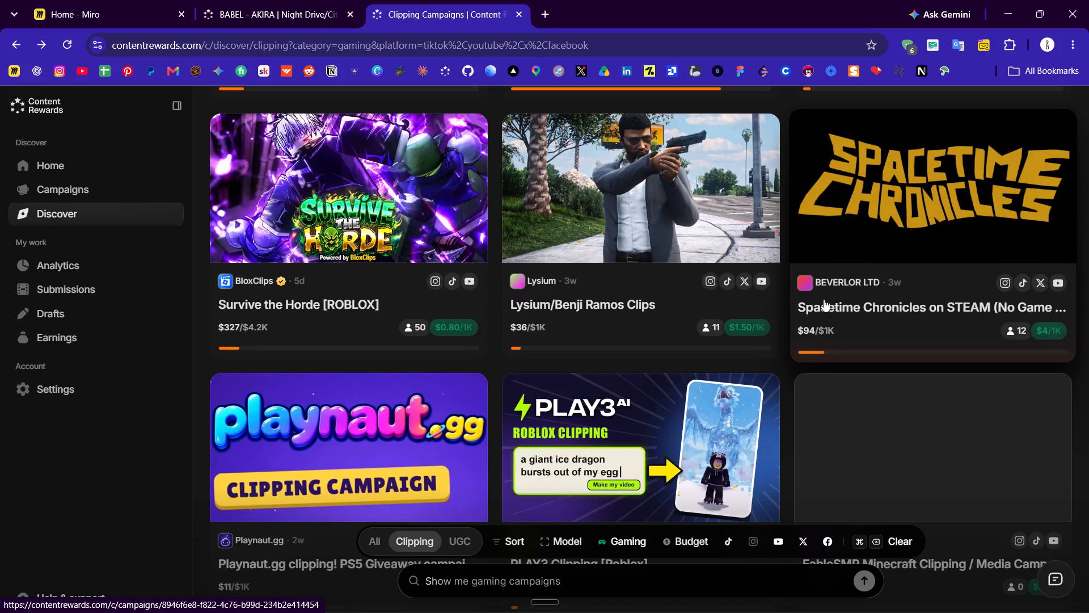
pyautogui.scroll(-4, 824, 299)
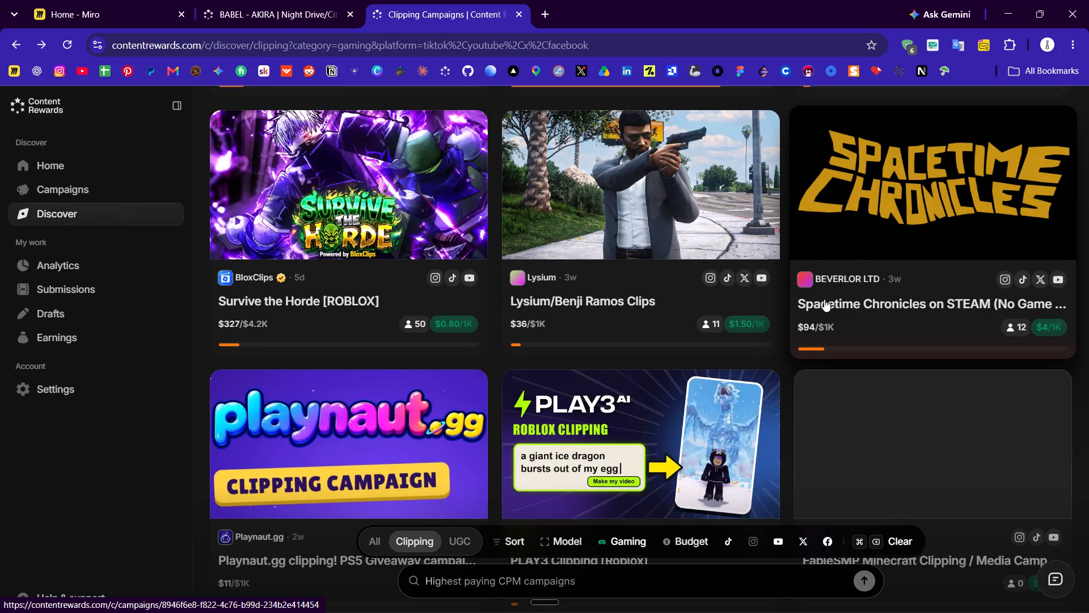
pyautogui.scroll(-1, 824, 299)
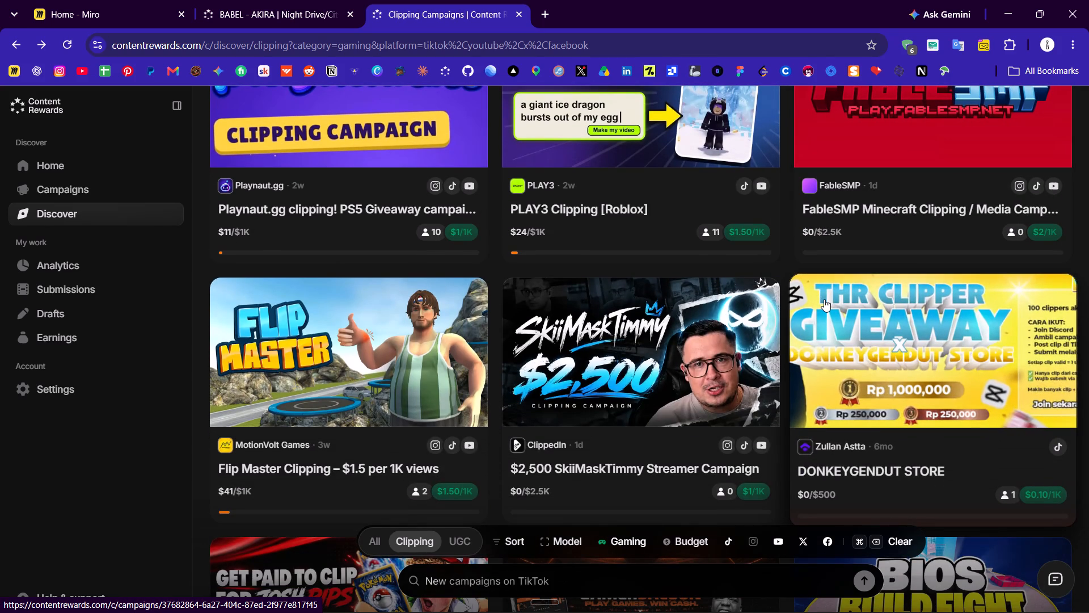
pyautogui.click(638, 346)
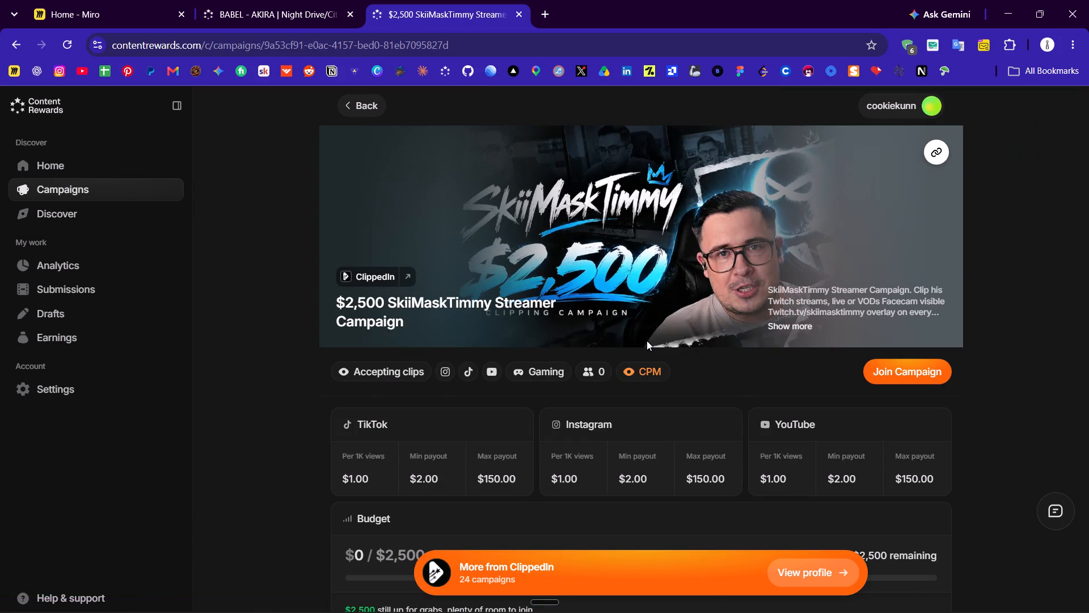
pyautogui.click(779, 324)
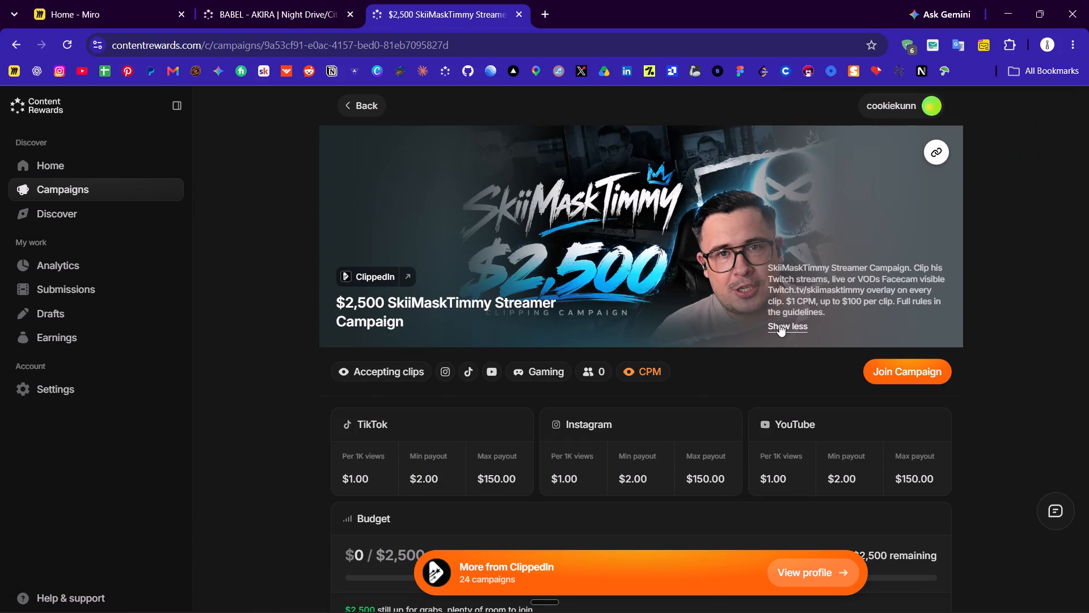
pyautogui.scroll(-4, 779, 324)
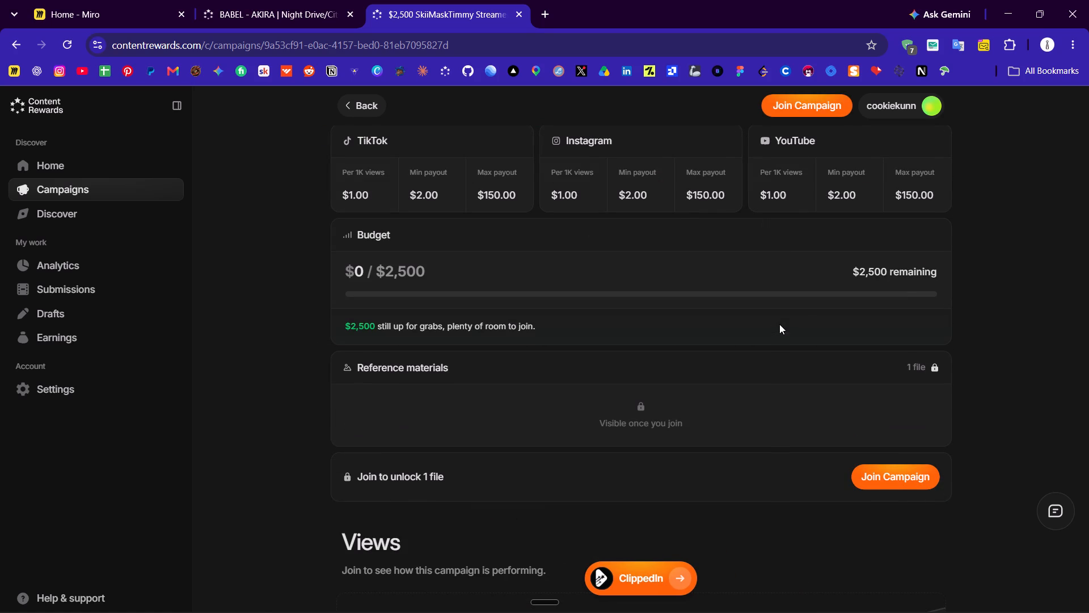
pyautogui.scroll(4, 778, 325)
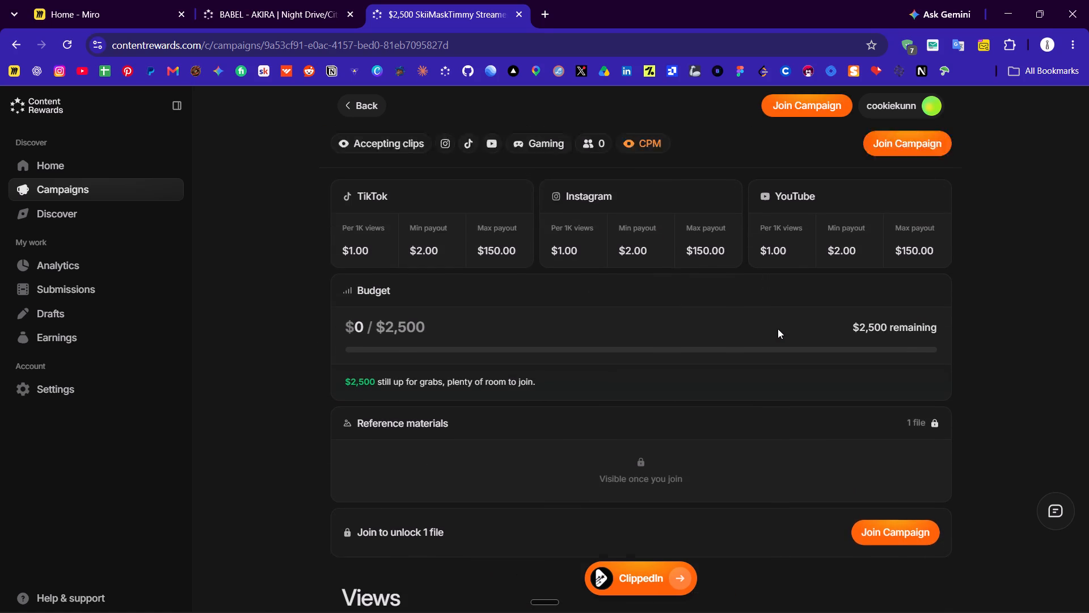
pyautogui.scroll(3, 778, 329)
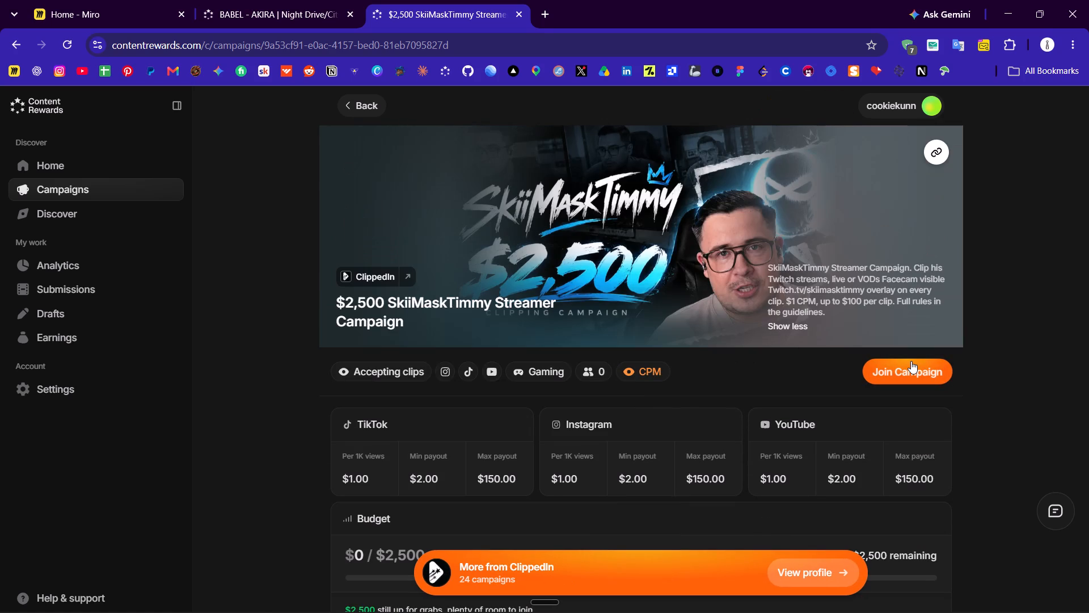
# Join the "$2,500 SkiiMaskTimmy Streamer Campaign" and look over its brief.
pyautogui.click(911, 361)
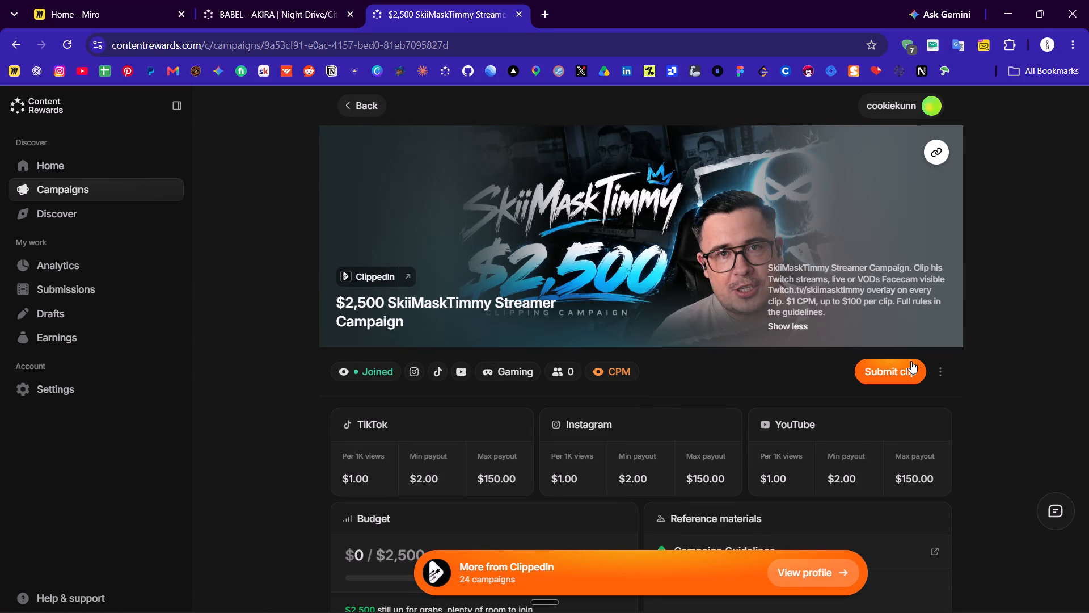
pyautogui.scroll(-5, 652, 251)
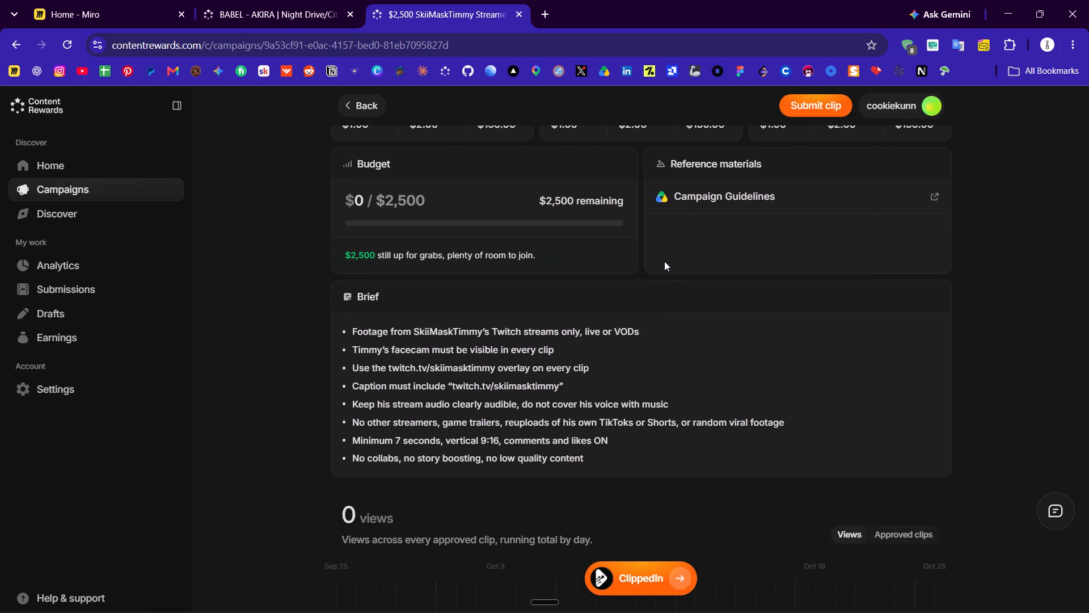
pyautogui.scroll(6, 664, 261)
# Switch to Miro and open the CLIPPING BLUEPRINT board.
pyautogui.click(121, 7)
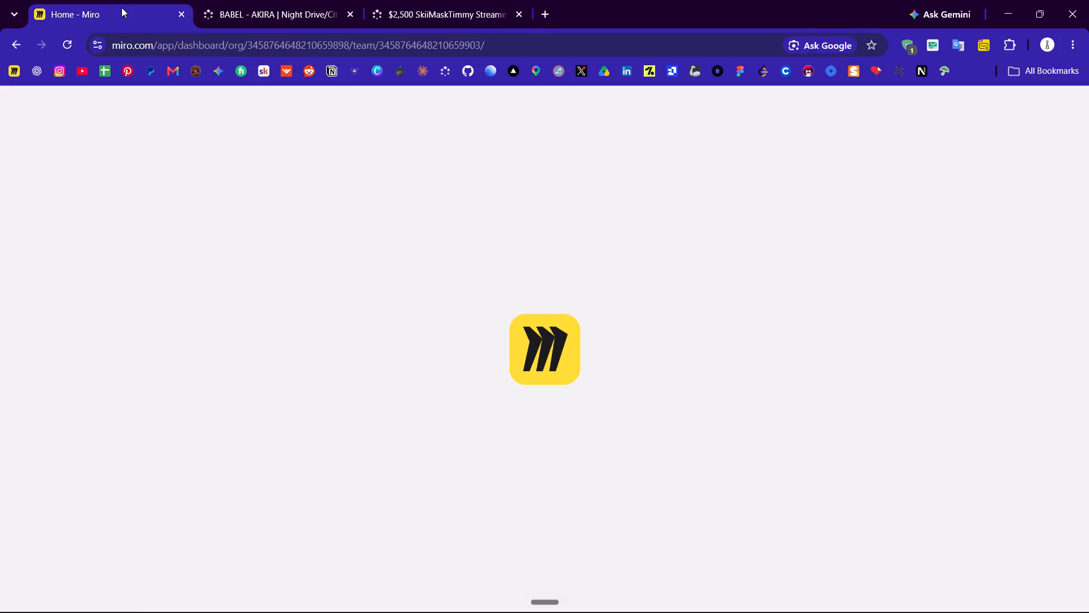
pyautogui.click(348, 457)
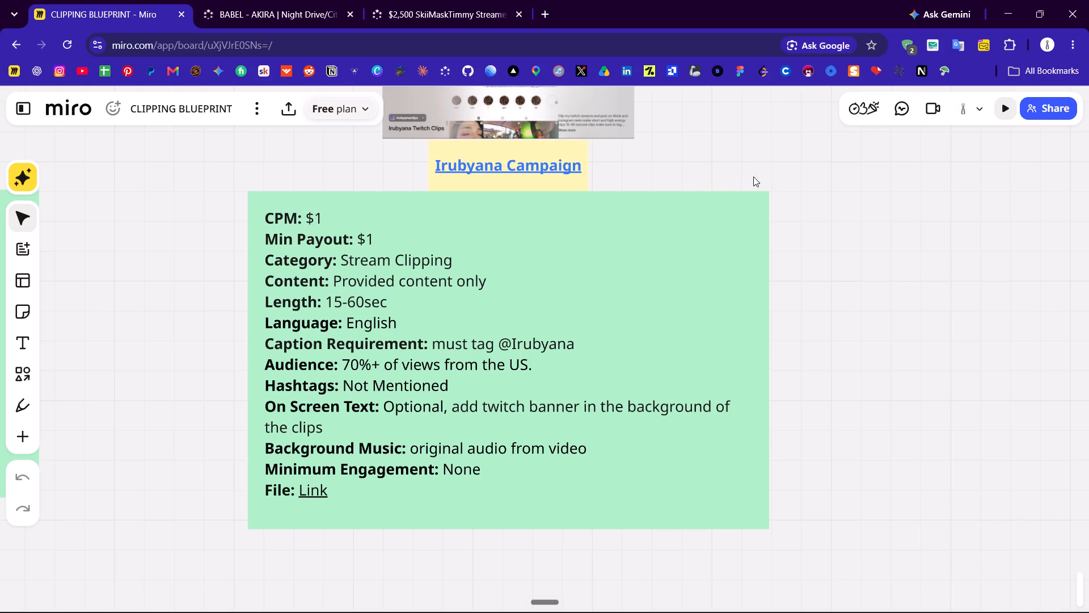
# Open the campaign page linked from the board's Irubyana Campaign label and read its brief, content requirements and creator requirements.
pyautogui.click(772, 177)
pyautogui.scroll(7, 872, 264)
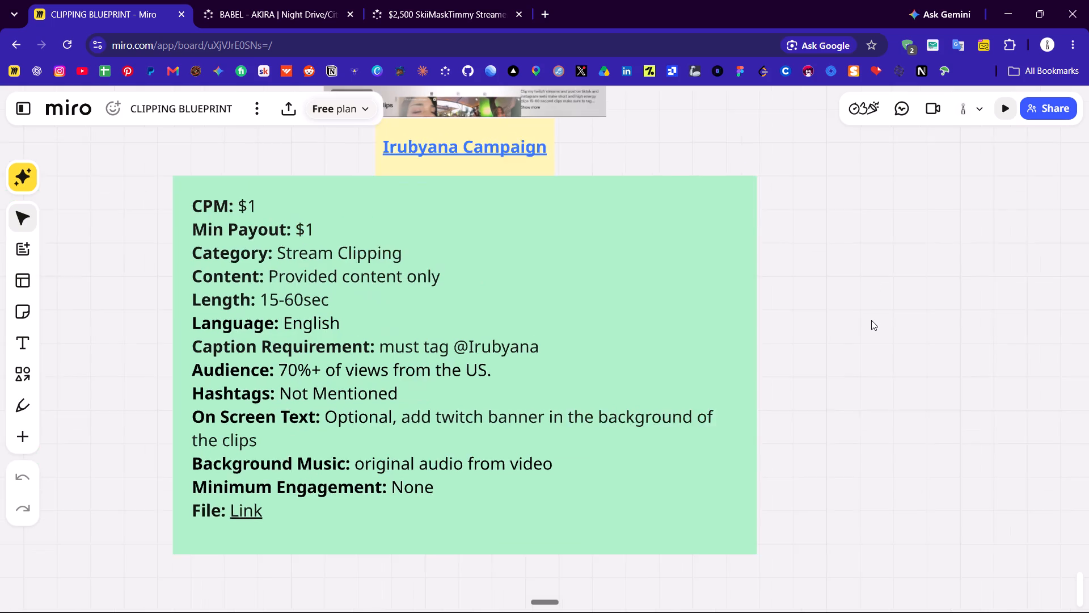
pyautogui.scroll(-12, 868, 325)
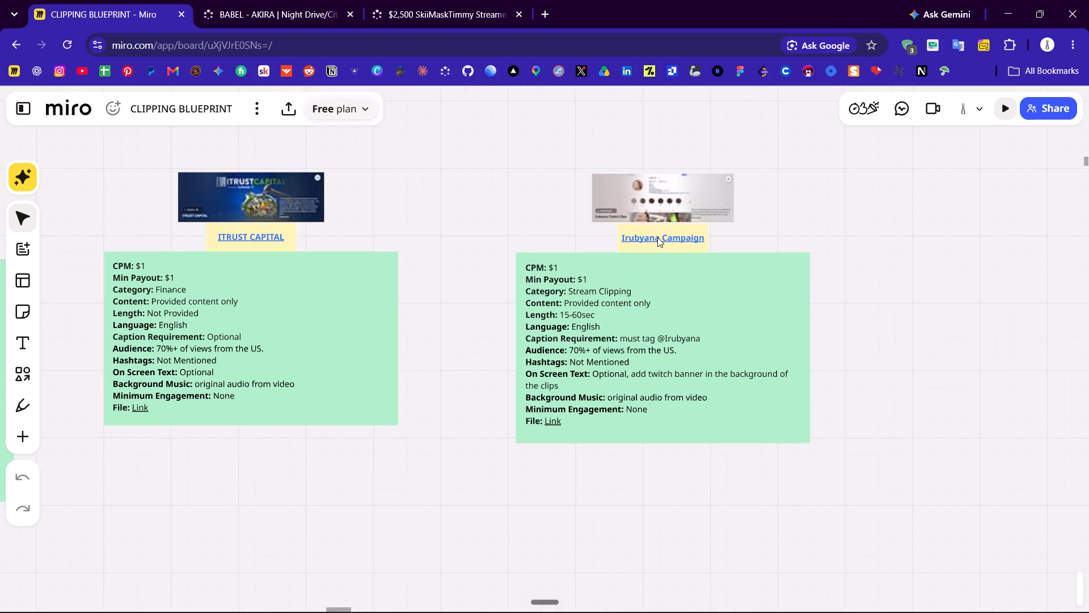
pyautogui.click(657, 237)
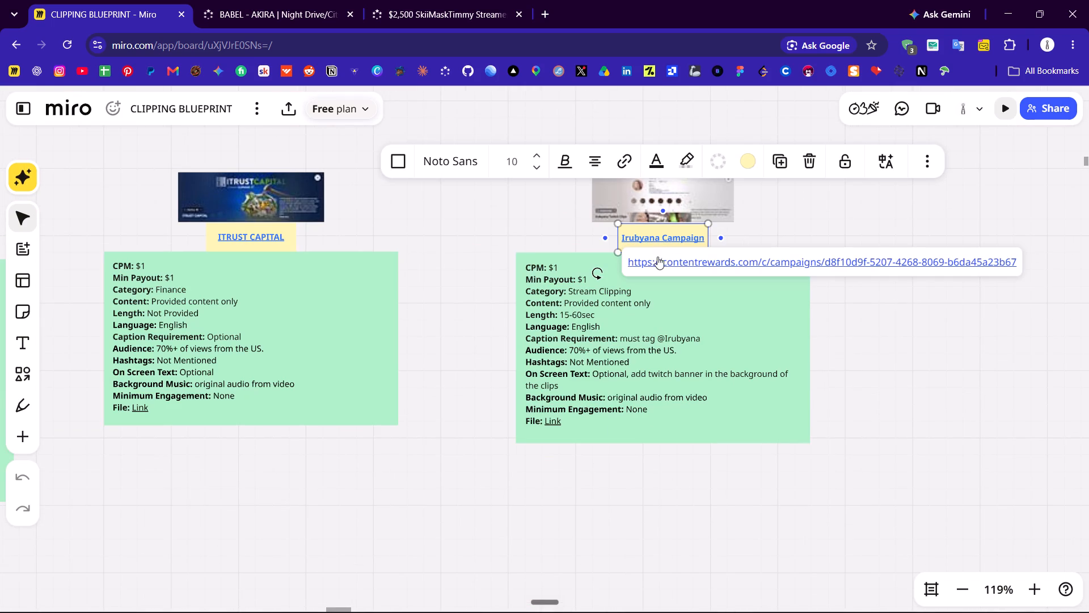
pyautogui.click(657, 258)
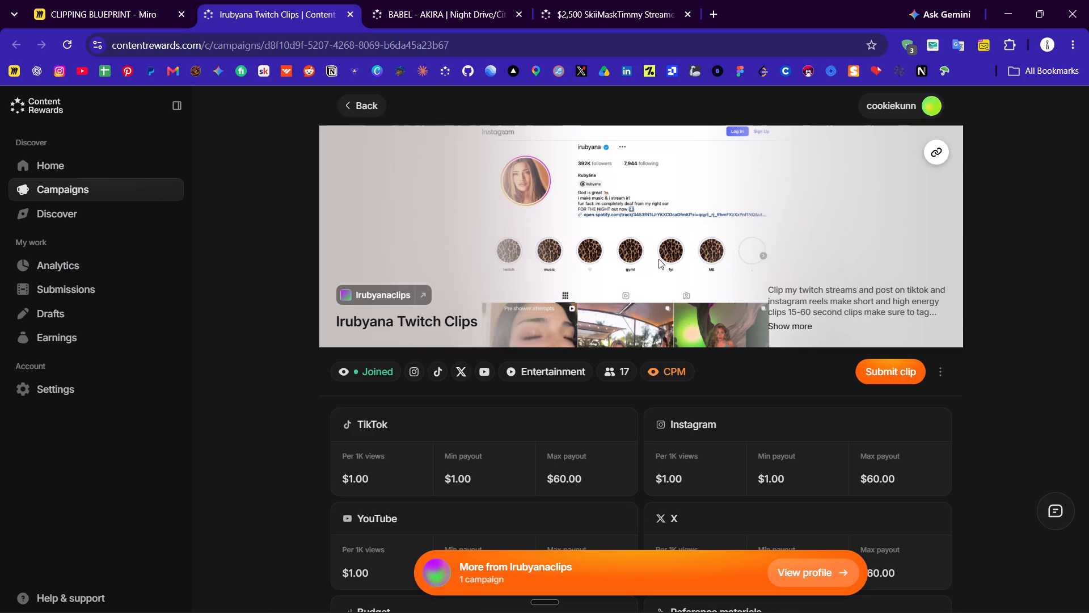
pyautogui.scroll(-8, 533, 285)
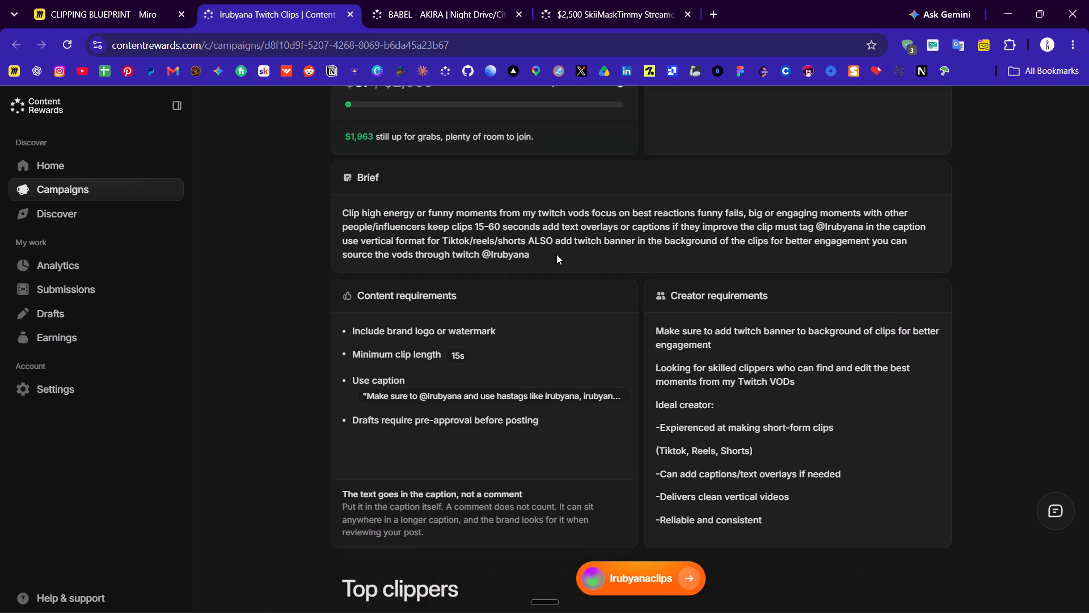
pyautogui.scroll(-3, 566, 254)
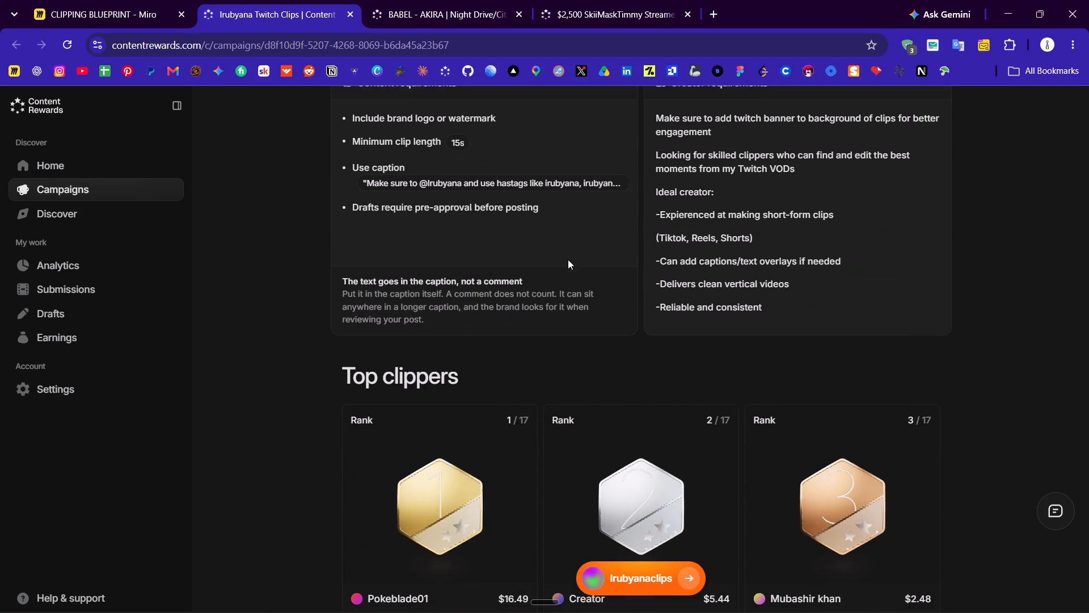
# Return to the Miro board and delete the "File: Link" entry from the Irubyana Campaign's green details box.
pyautogui.click(138, 16)
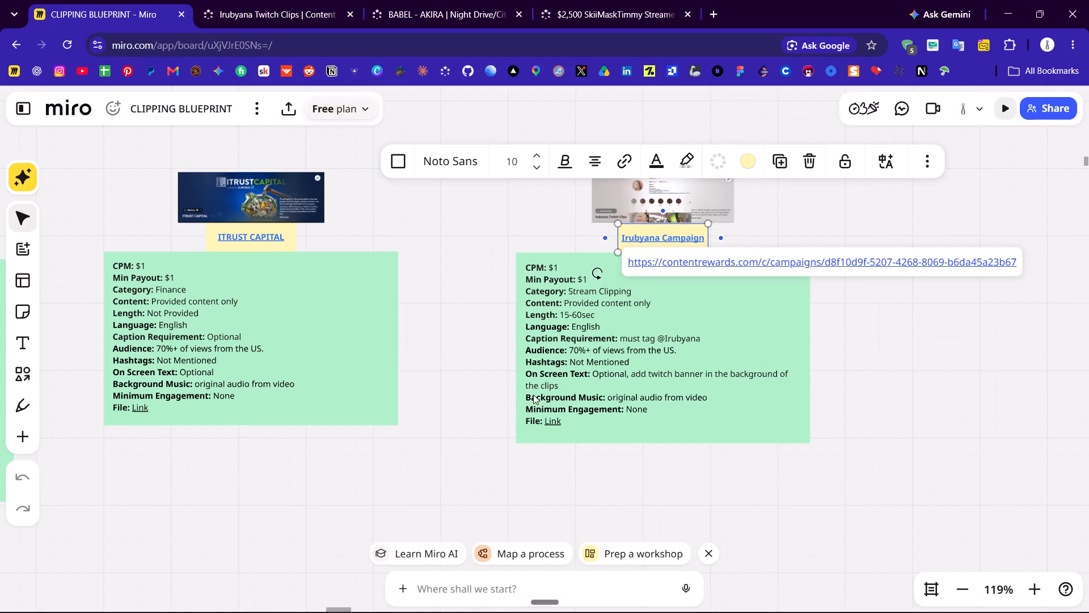
pyautogui.scroll(8, 590, 496)
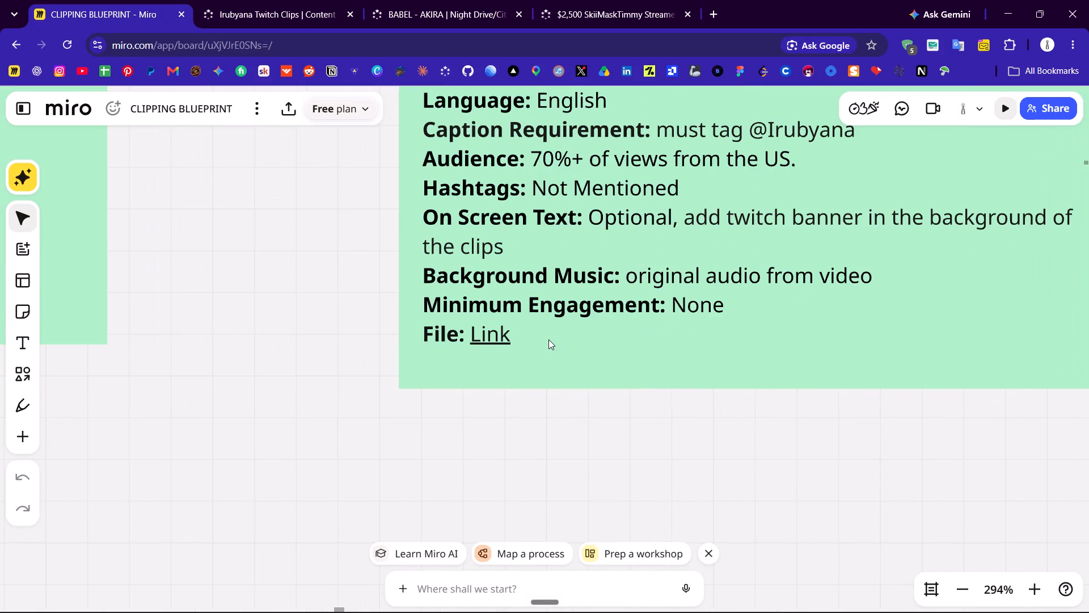
pyautogui.click(548, 339)
pyautogui.click(539, 333)
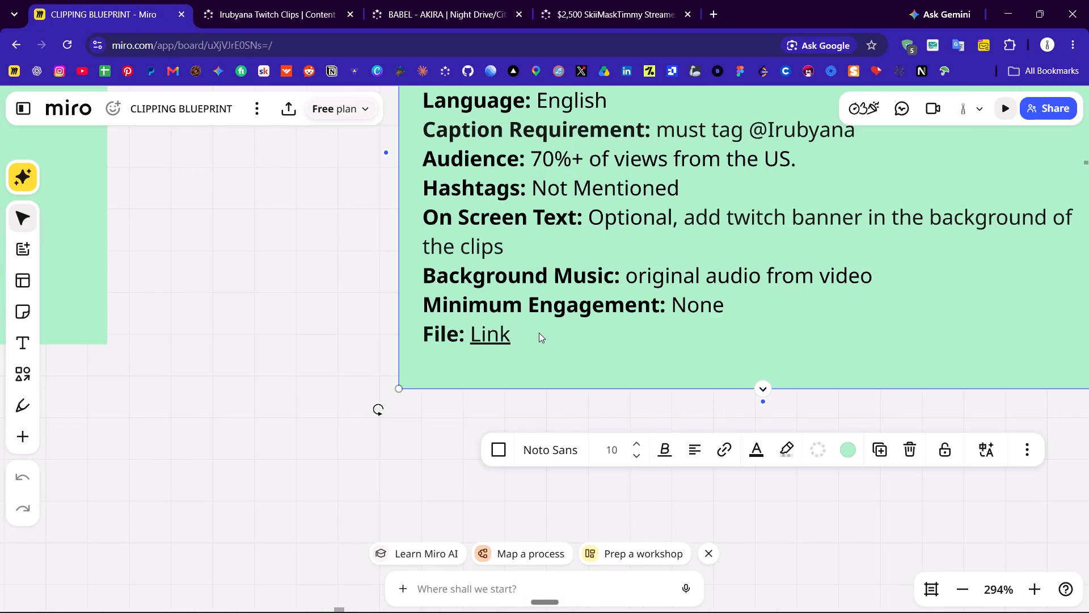
pyautogui.click(539, 333)
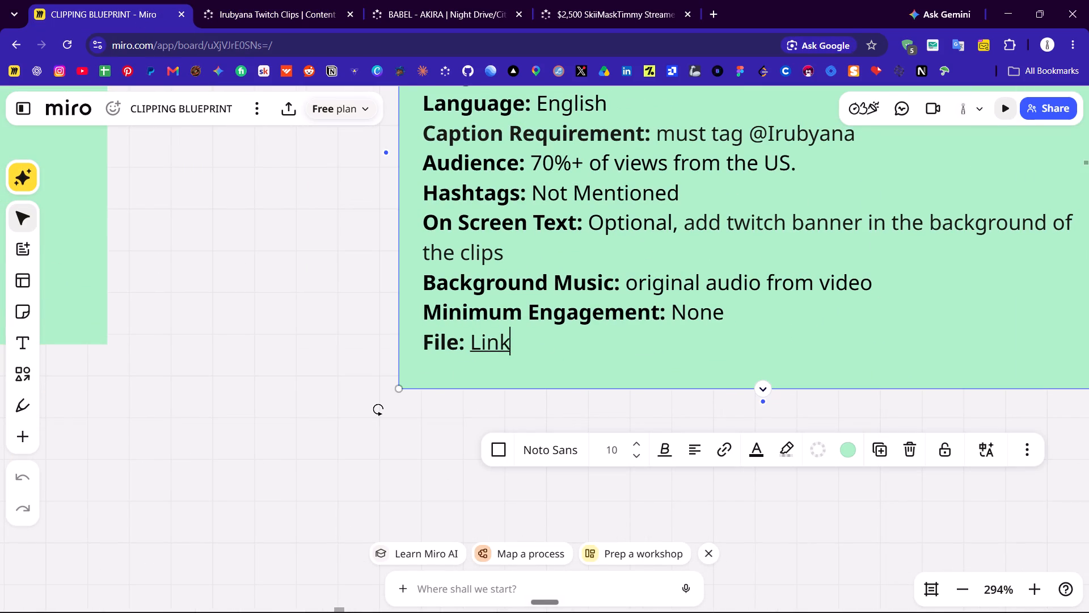
pyautogui.press('BackSpace')
pyautogui.press('BackSpace')
pyautogui.press('BackSpace')
pyautogui.press('BackSpace')
pyautogui.press('BackSpace')
pyautogui.press('BackSpace')
pyautogui.press('BackSpace')
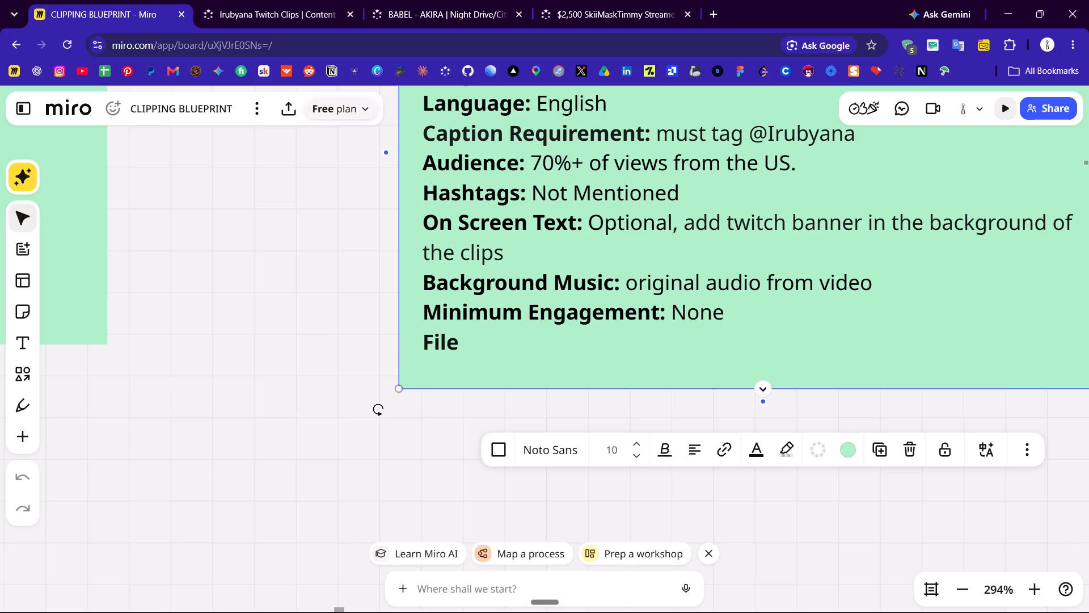
pyautogui.press('BackSpace')
pyautogui.press('BackSpace')
pyautogui.press('BackSpace')
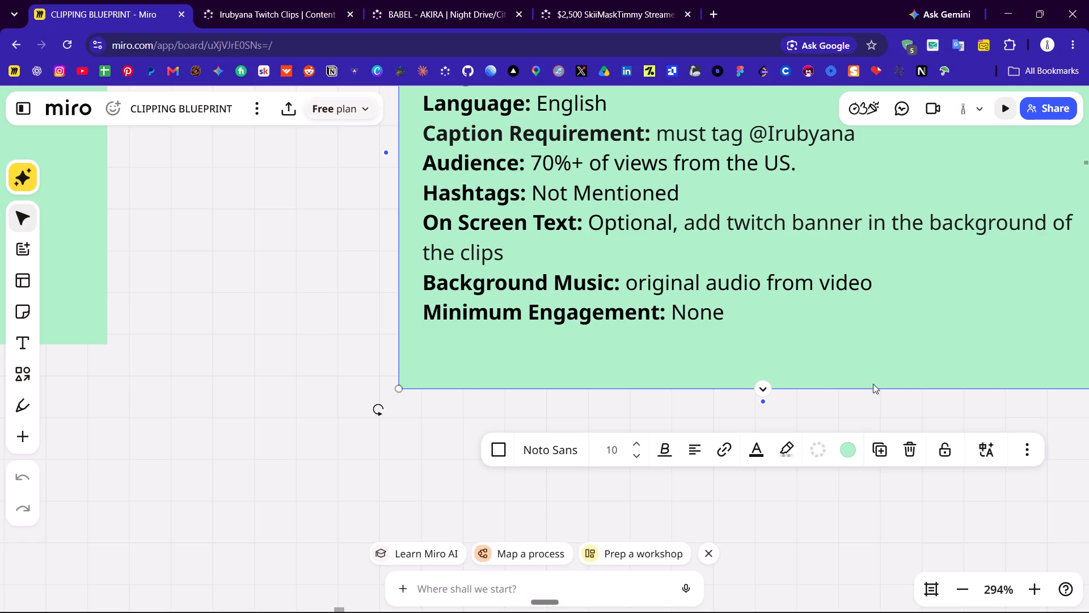
# Replace the Background Music entry in the Irubyana details box with "Not mentioned".
pyautogui.click(890, 295)
pyautogui.press('BackSpace')
pyautogui.press('BackSpace')
pyautogui.press('BackSpace')
pyautogui.press('BackSpace')
pyautogui.press('BackSpace')
pyautogui.press('BackSpace')
pyautogui.press('BackSpace')
pyautogui.press('BackSpace')
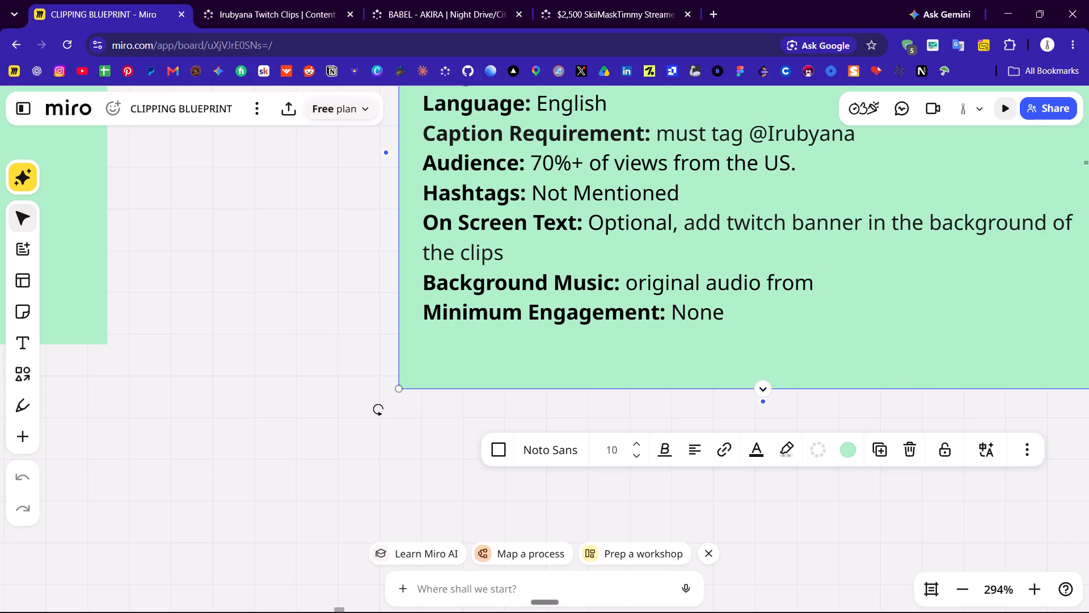
pyautogui.press('BackSpace')
pyautogui.press('BackSpace')
pyautogui.press('BackSpace')
pyautogui.press('BackSpace')
pyautogui.press('BackSpace')
pyautogui.press('BackSpace')
pyautogui.press('BackSpace')
pyautogui.press('BackSpace')
pyautogui.press('BackSpace')
pyautogui.press('BackSpace')
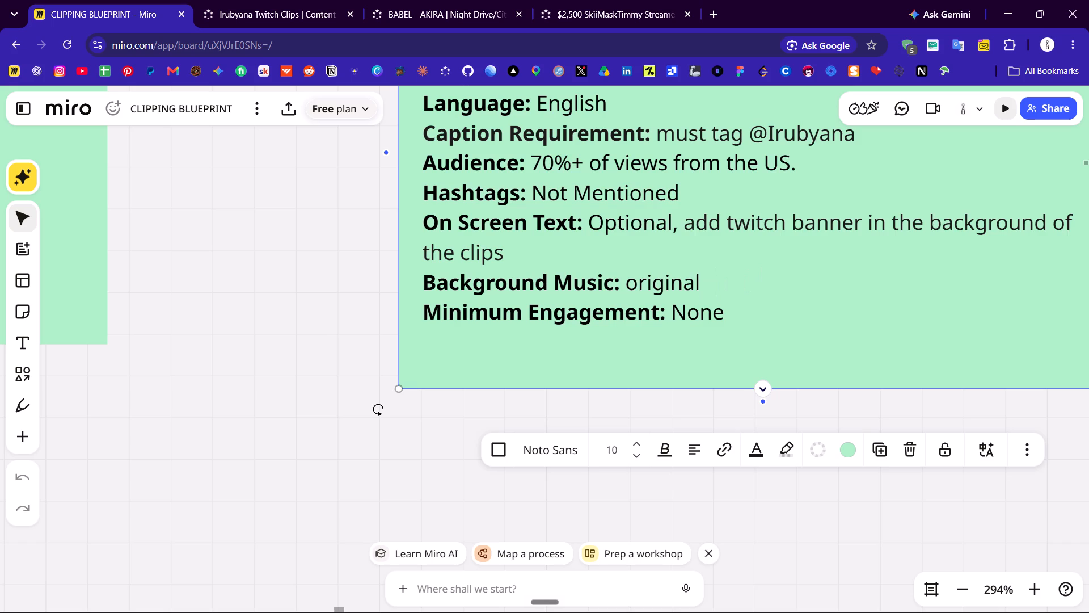
pyautogui.press('BackSpace')
pyautogui.press('BackSpace')
pyautogui.press('BackSpace')
pyautogui.press('BackSpace')
pyautogui.press('BackSpace')
pyautogui.press('BackSpace')
pyautogui.press('BackSpace')
pyautogui.press('BackSpace')
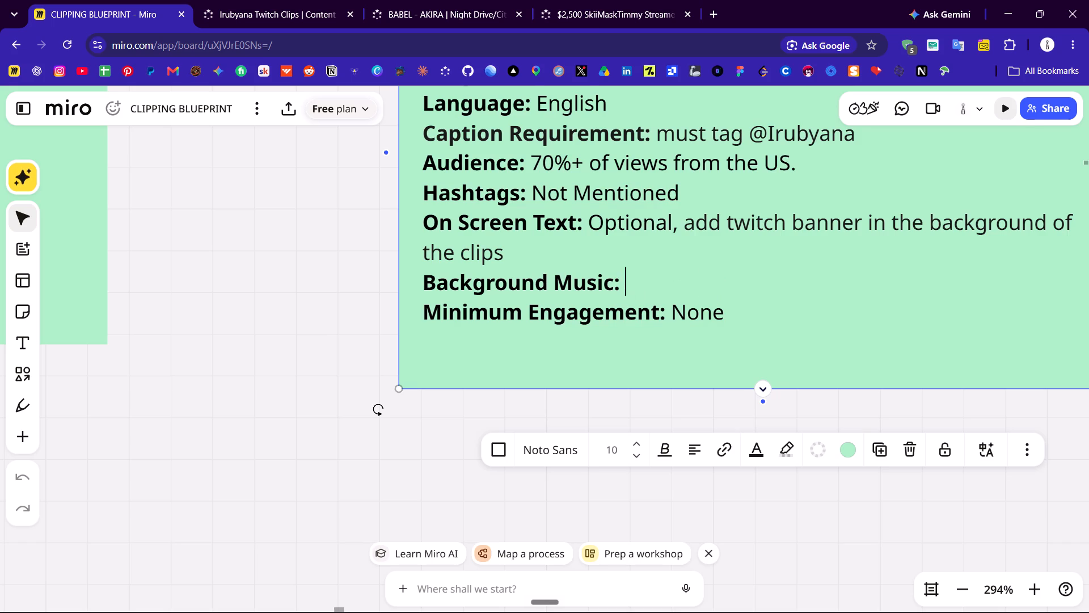
pyautogui.write('Not')
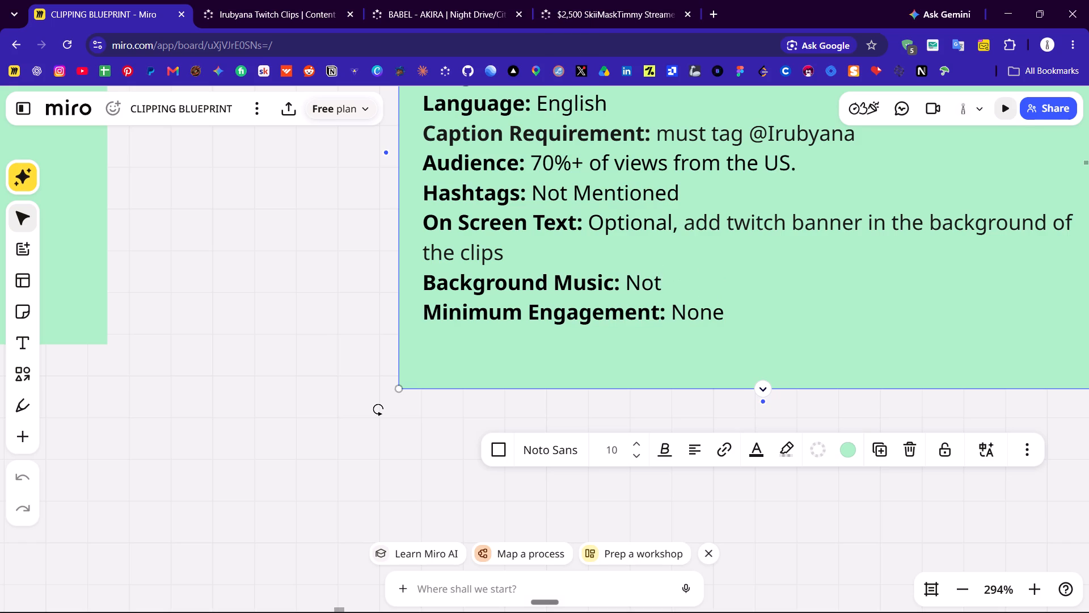
pyautogui.press('space')
pyautogui.write('m')
pyautogui.press('BackSpace')
pyautogui.write('mn')
pyautogui.press('BackSpace')
pyautogui.write('entioned')
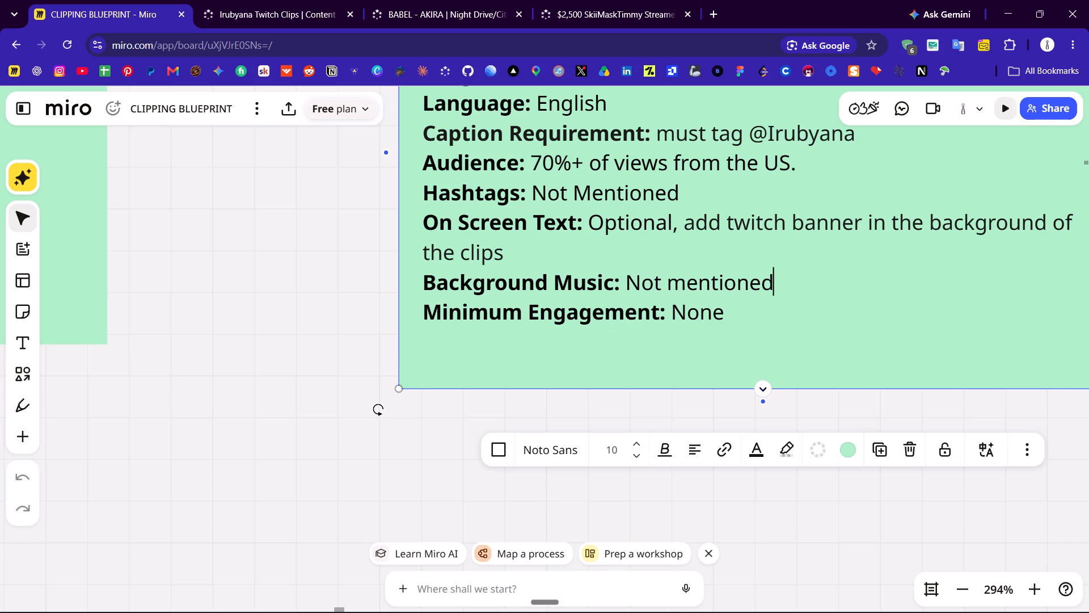
pyautogui.click(337, 341)
# Open the BABEL - AKIRA campaign page on Content Rewards and take a screenshot of its full banner.
pyautogui.scroll(-9, 335, 334)
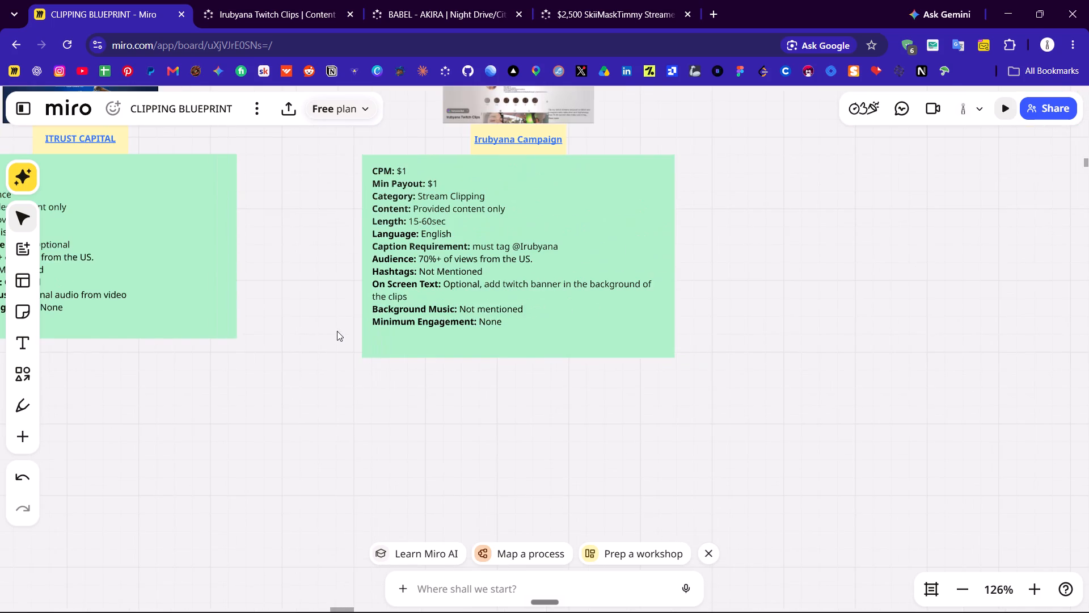
pyautogui.scroll(-3, 337, 331)
pyautogui.moveTo(648, 216); pyautogui.dragTo(611, 249, button='right')
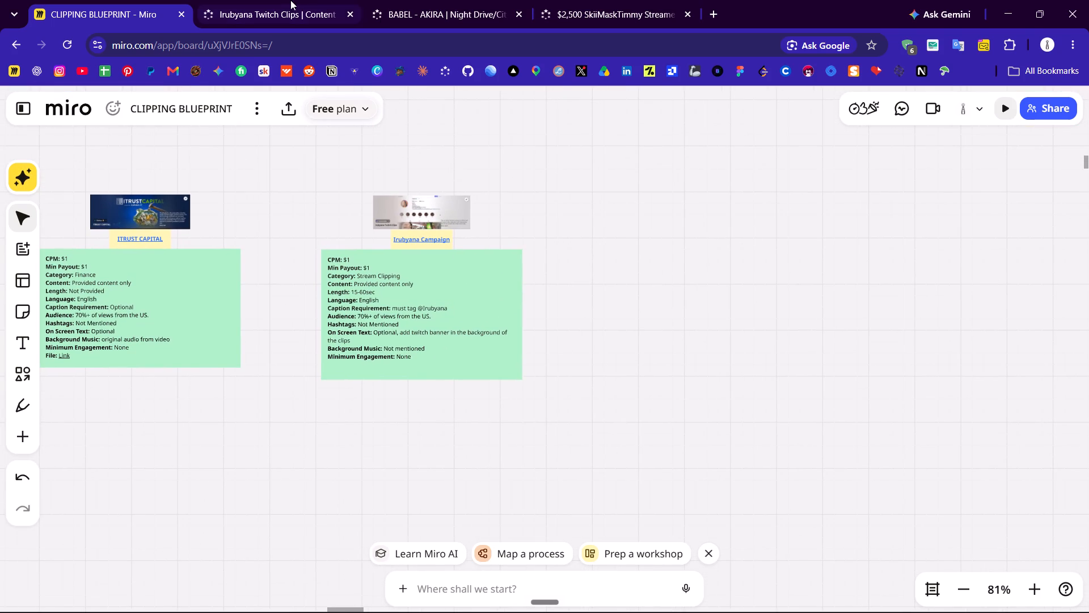
pyautogui.click(290, 0)
pyautogui.click(448, 0)
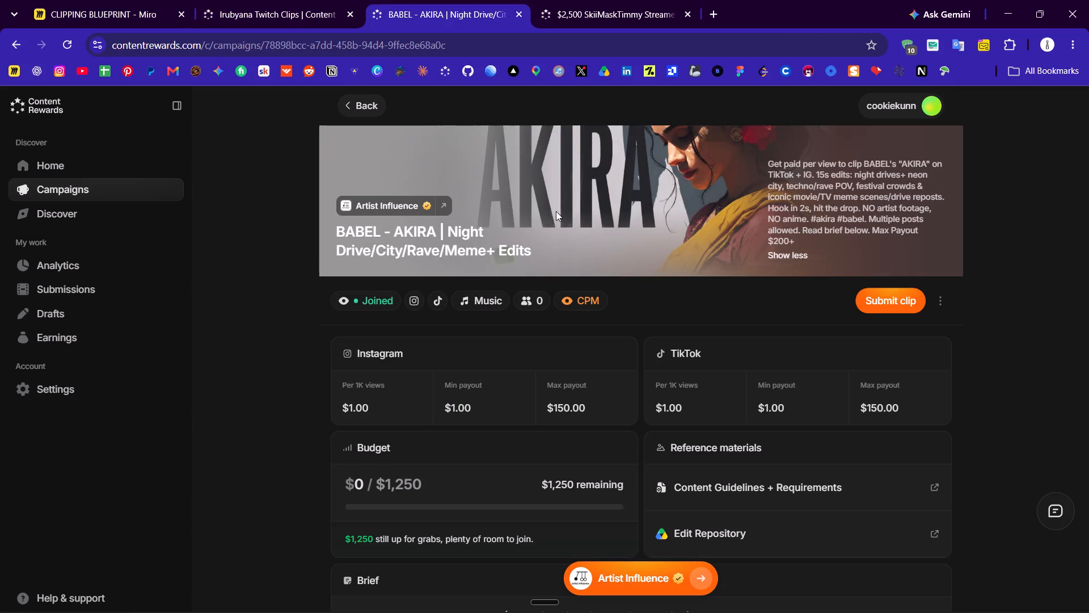
pyautogui.scroll(5, 613, 258)
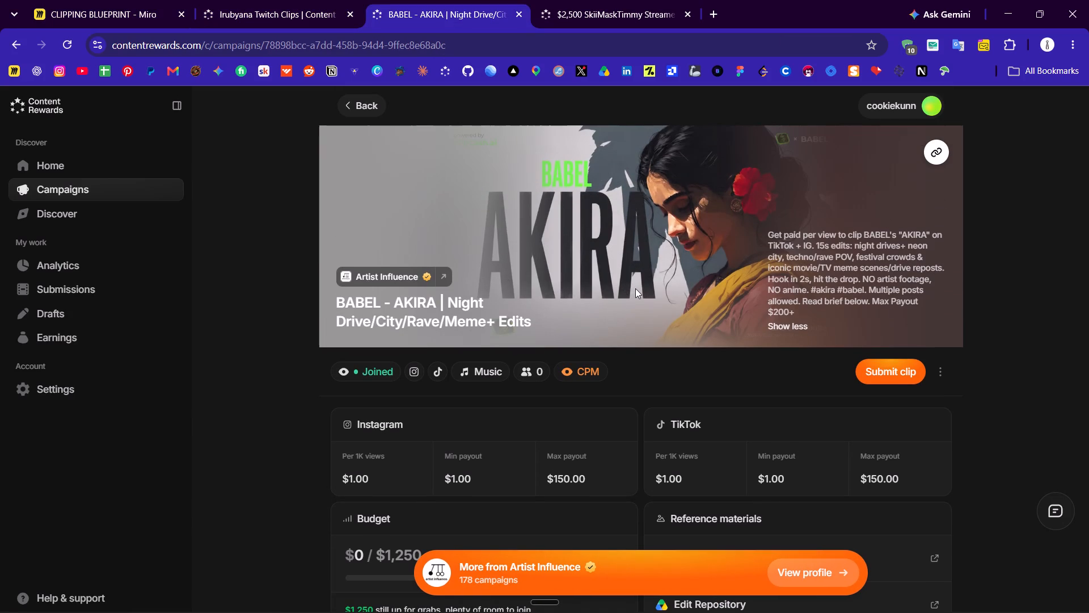
pyautogui.press('shift+super+s')
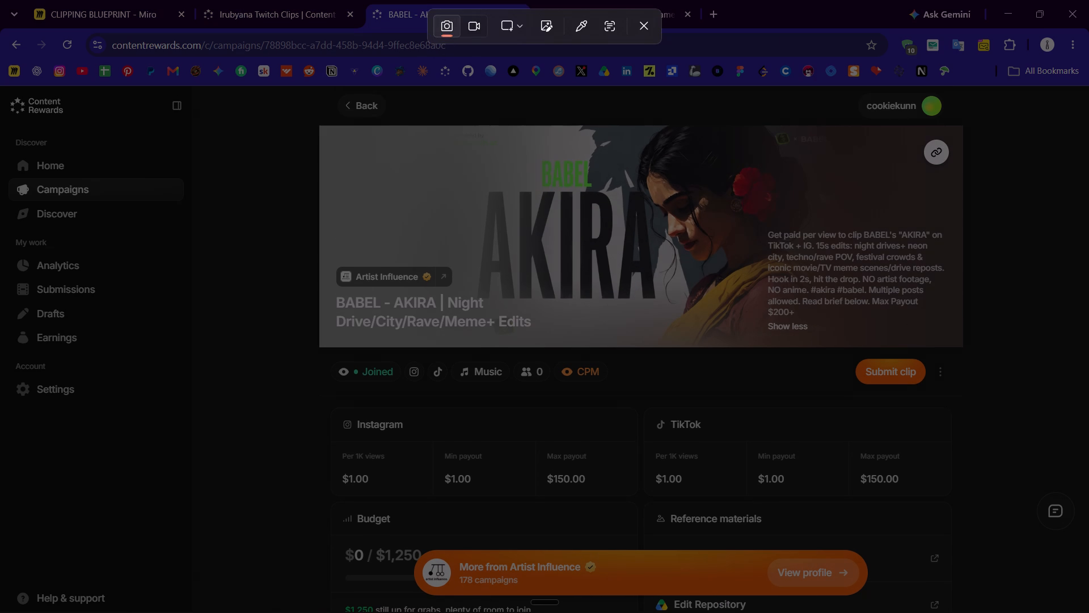
pyautogui.moveTo(964, 348); pyautogui.dragTo(349, 165)
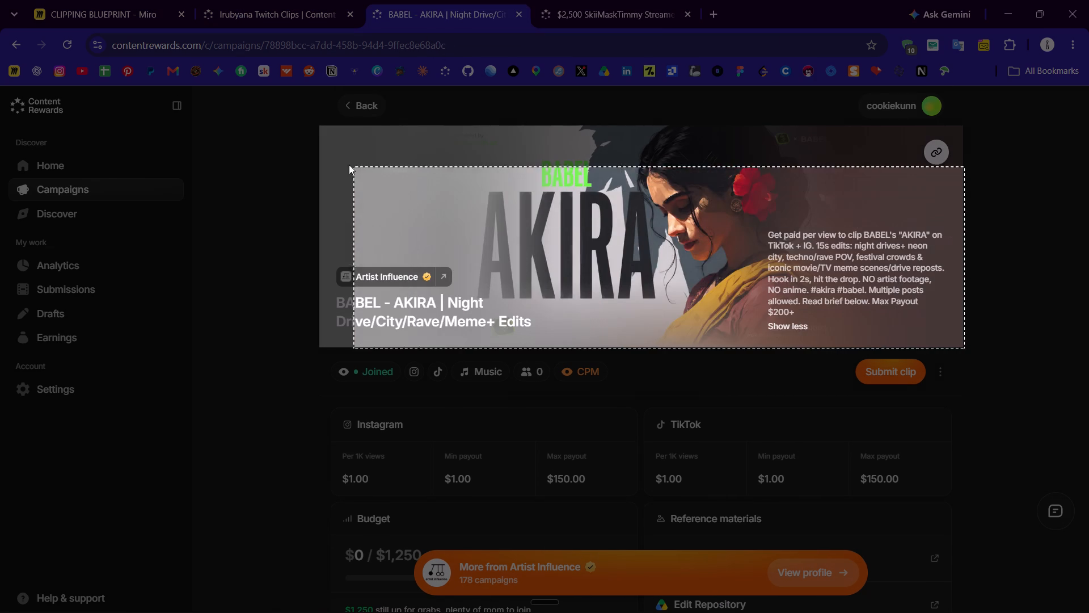
pyautogui.moveTo(349, 165); pyautogui.dragTo(322, 128)
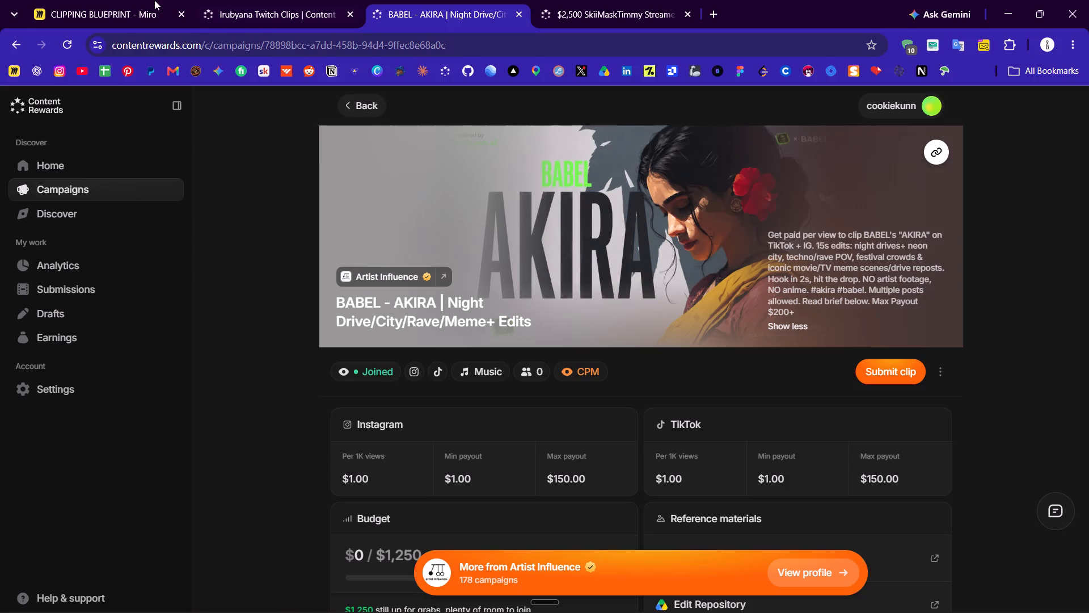
# Paste the AKIRA banner onto the Miro board and scale it down to the size of the Irubyana banner.
pyautogui.click(98, 0)
pyautogui.click(610, 250)
pyautogui.hotkey('ctrl', 'v')
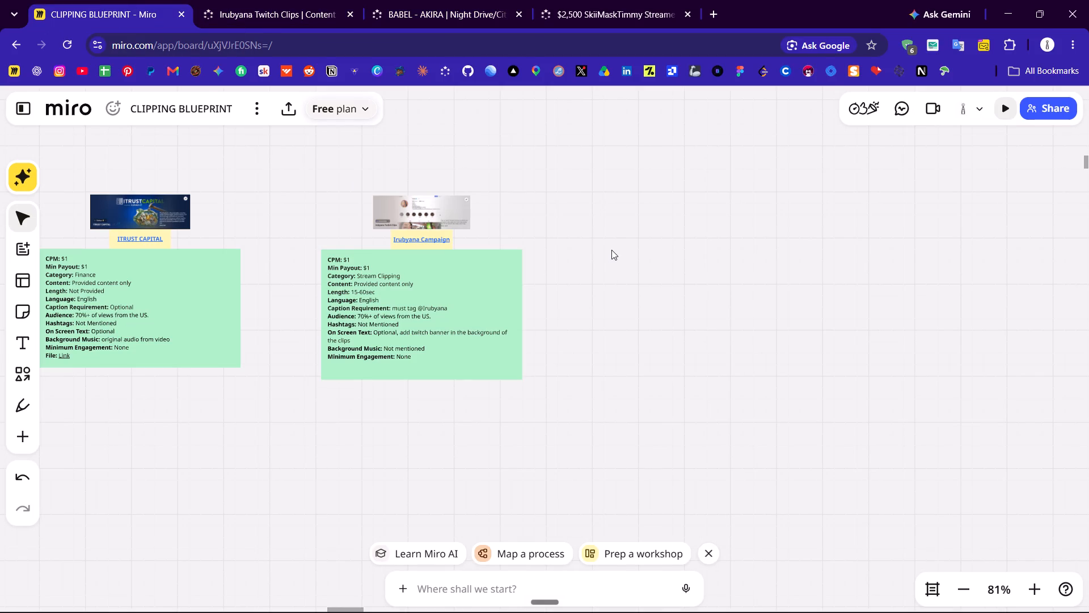
pyautogui.moveTo(529, 247); pyautogui.dragTo(573, 267)
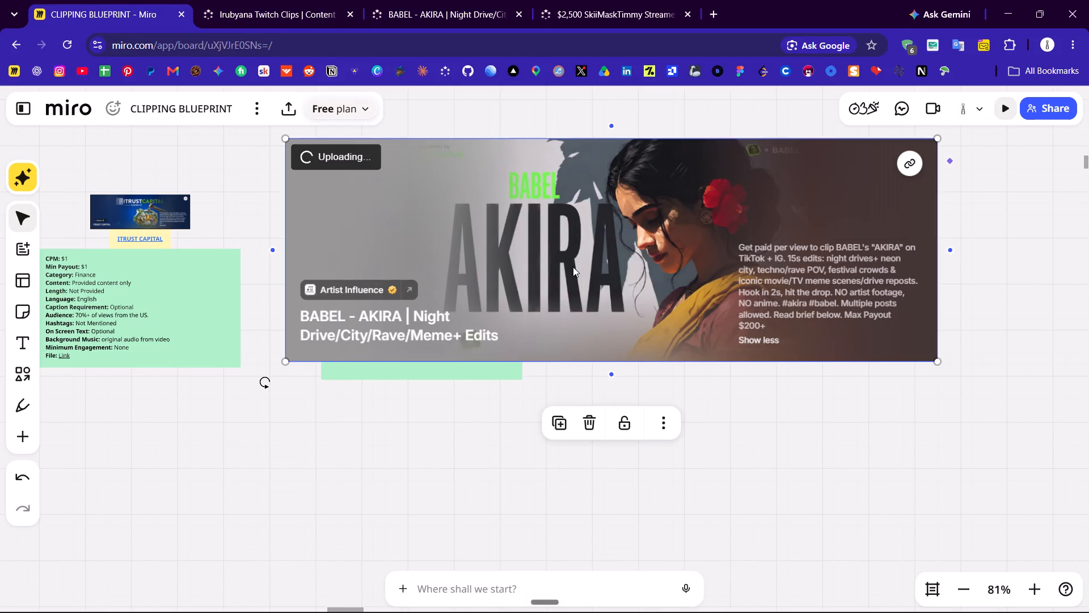
pyautogui.moveTo(573, 267); pyautogui.dragTo(612, 310)
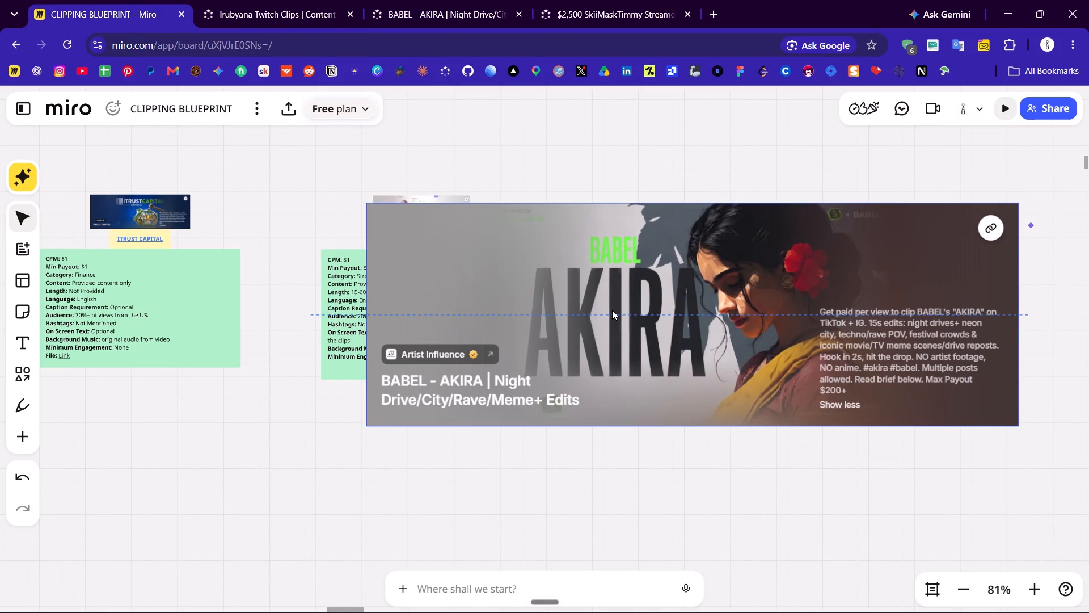
pyautogui.moveTo(612, 310); pyautogui.dragTo(617, 304)
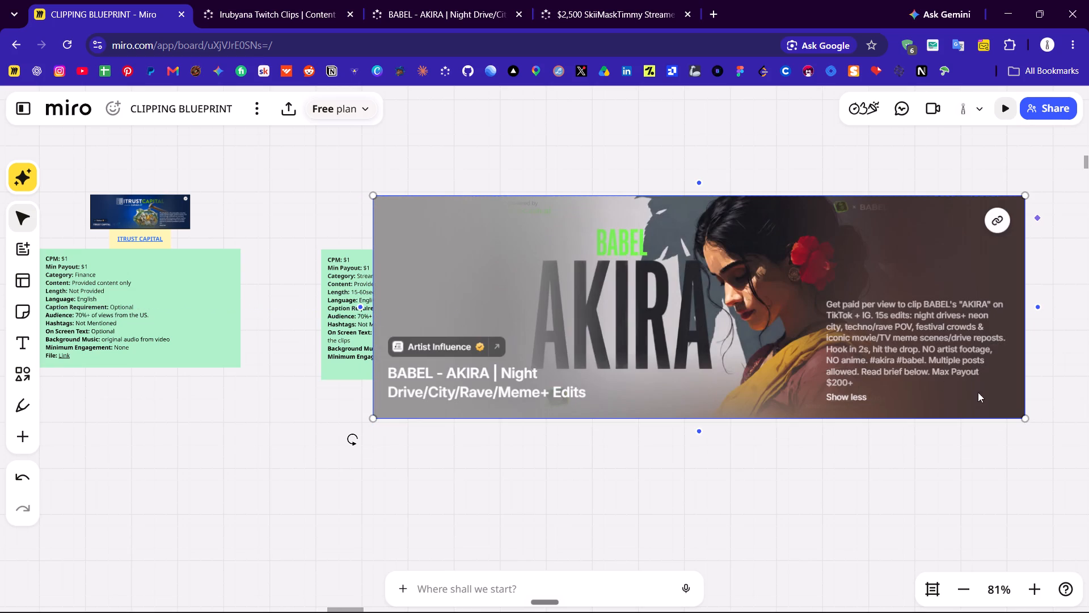
pyautogui.moveTo(1025, 418); pyautogui.dragTo(624, 274)
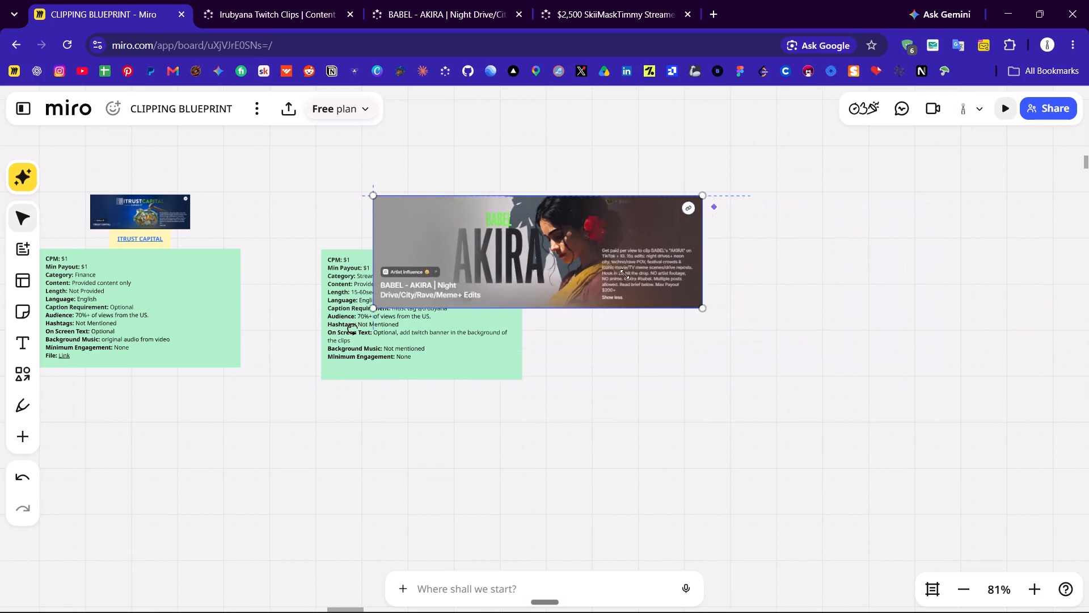
pyautogui.moveTo(624, 274); pyautogui.dragTo(471, 225)
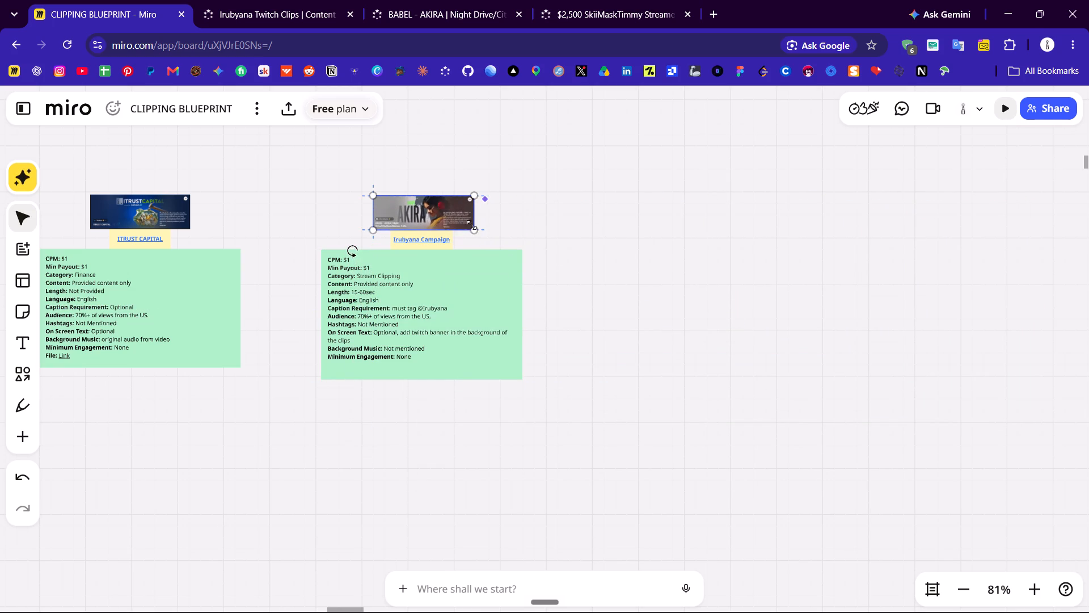
pyautogui.moveTo(471, 225); pyautogui.dragTo(471, 228)
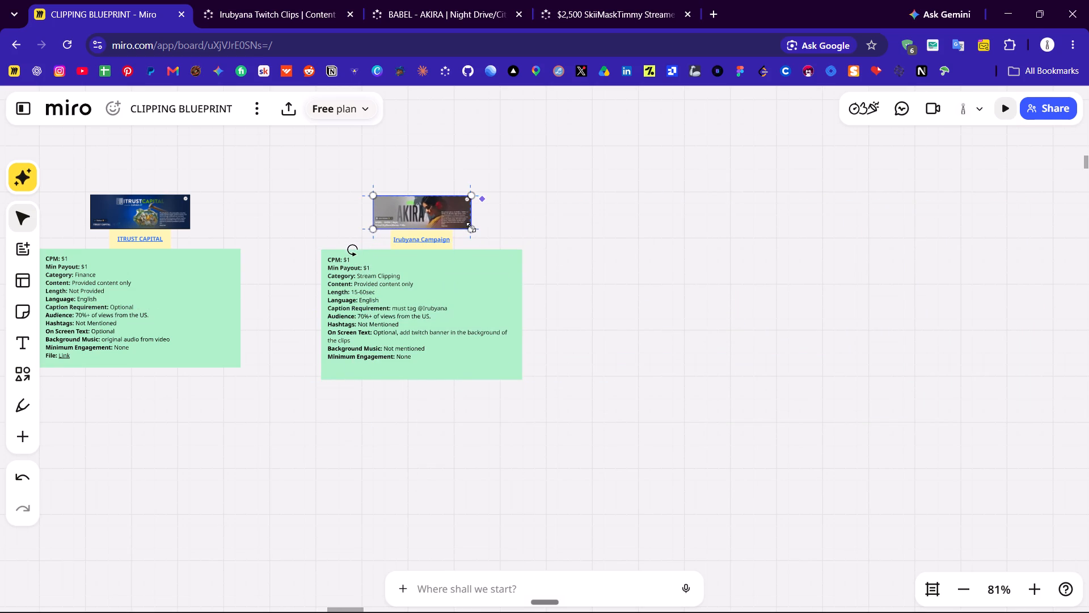
# Move the AKIRA banner to the right of the Irubyana banner, aligned in the same row with equal spacing.
pyautogui.keyDown('shift'); pyautogui.moveTo(429, 209); pyautogui.dragTo(613, 209); pyautogui.keyUp('shift')
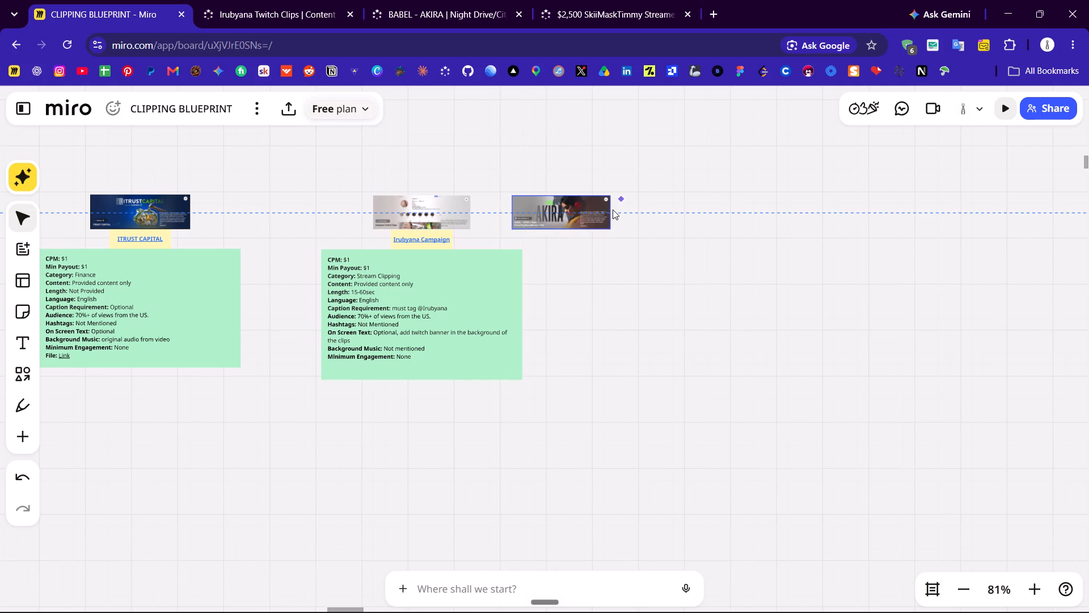
pyautogui.keyDown('shift'); pyautogui.moveTo(613, 209); pyautogui.dragTo(712, 211); pyautogui.keyUp('shift')
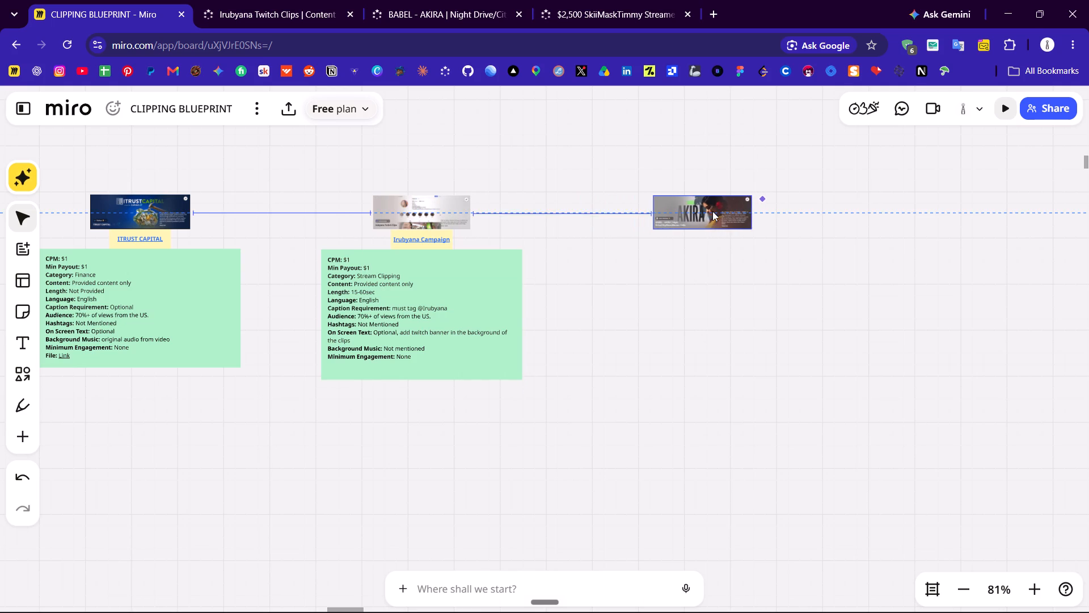
pyautogui.keyDown('shift'); pyautogui.moveTo(712, 211); pyautogui.dragTo(710, 211); pyautogui.keyUp('shift')
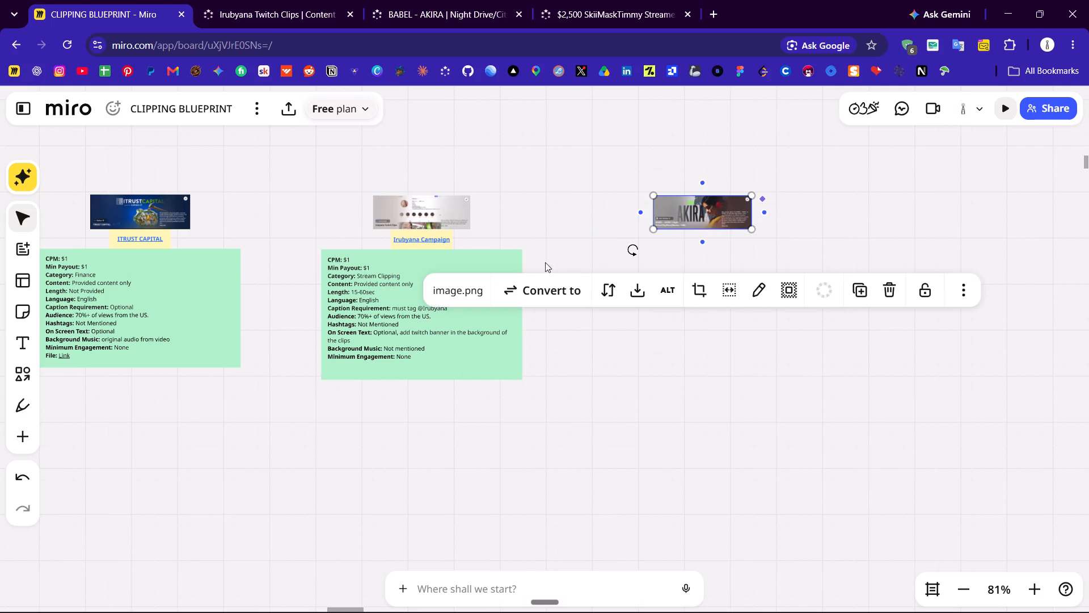
pyautogui.moveTo(550, 412); pyautogui.dragTo(448, 409)
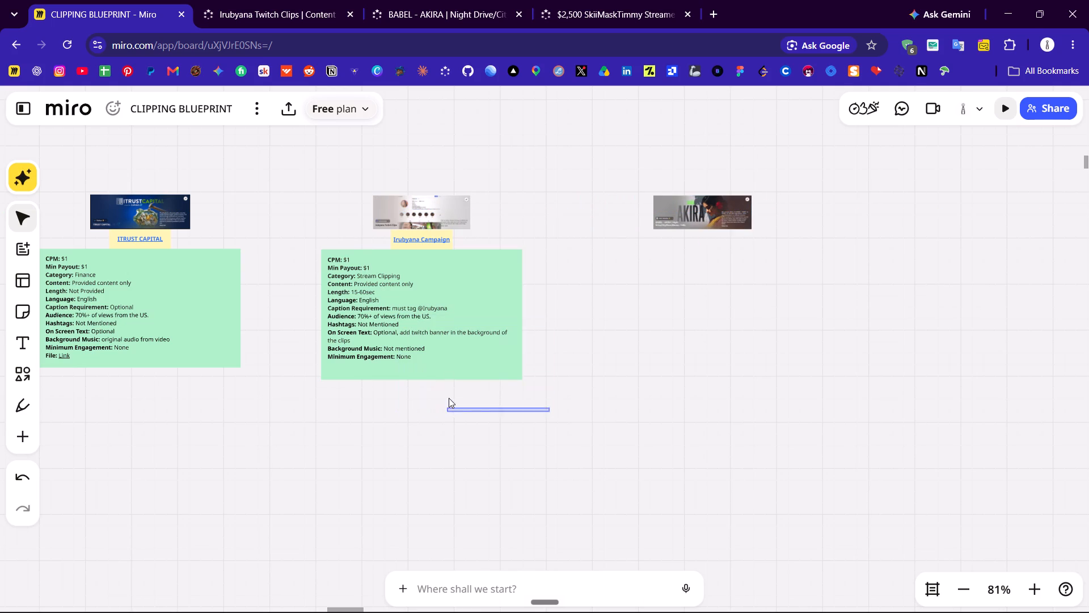
# Duplicate the yellow Irubyana Campaign label and place the copy centred directly beneath the AKIRA banner.
pyautogui.click(415, 238)
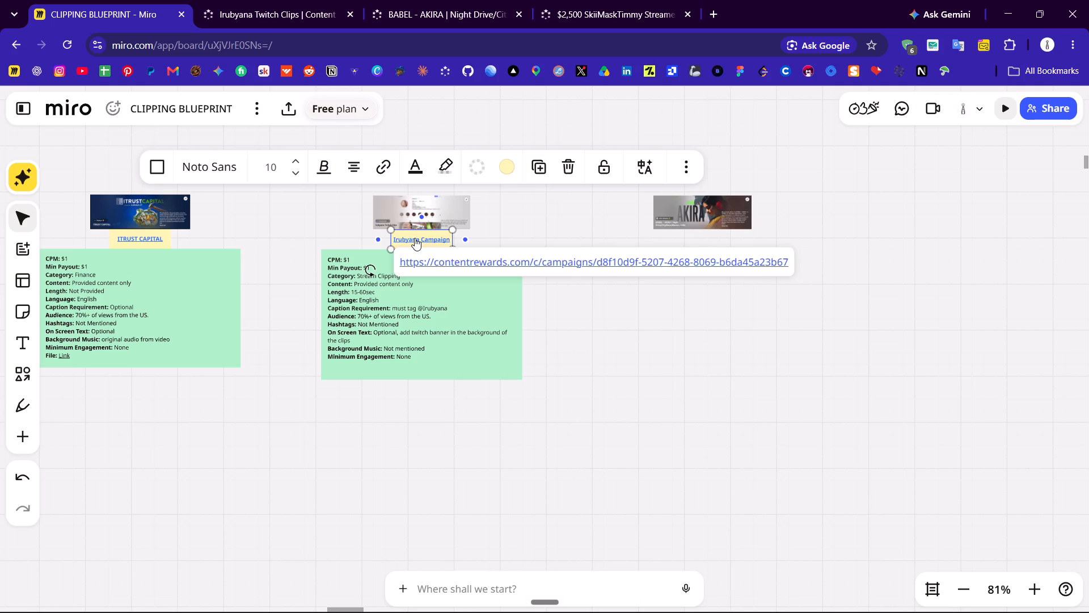
pyautogui.keyDown('alt'); pyautogui.moveTo(415, 238); pyautogui.dragTo(666, 260); pyautogui.keyUp('alt')
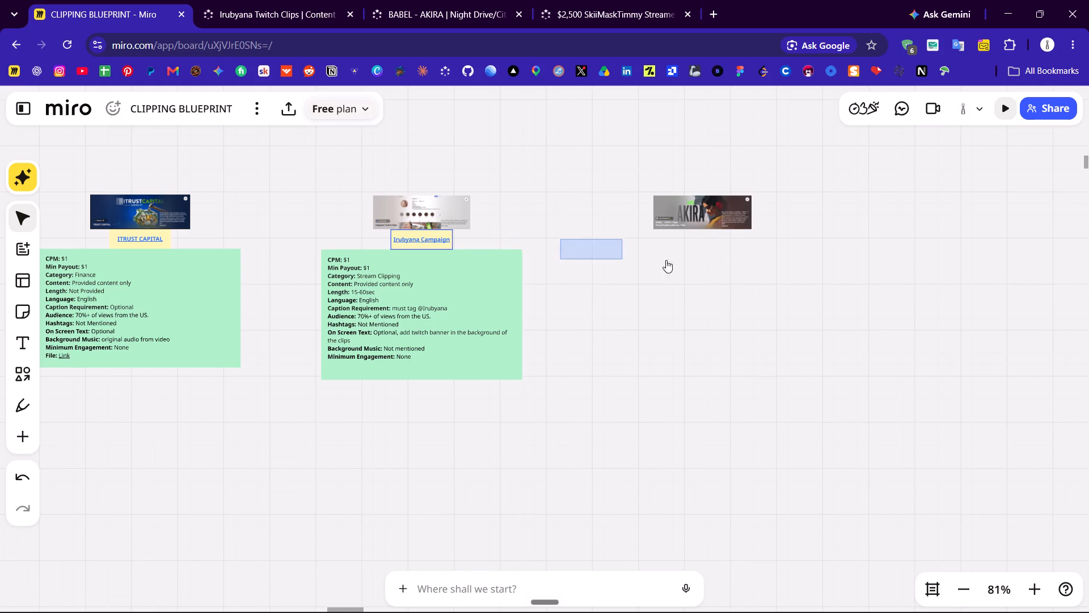
pyautogui.keyDown('alt'); pyautogui.moveTo(666, 260); pyautogui.dragTo(699, 238); pyautogui.keyUp('alt')
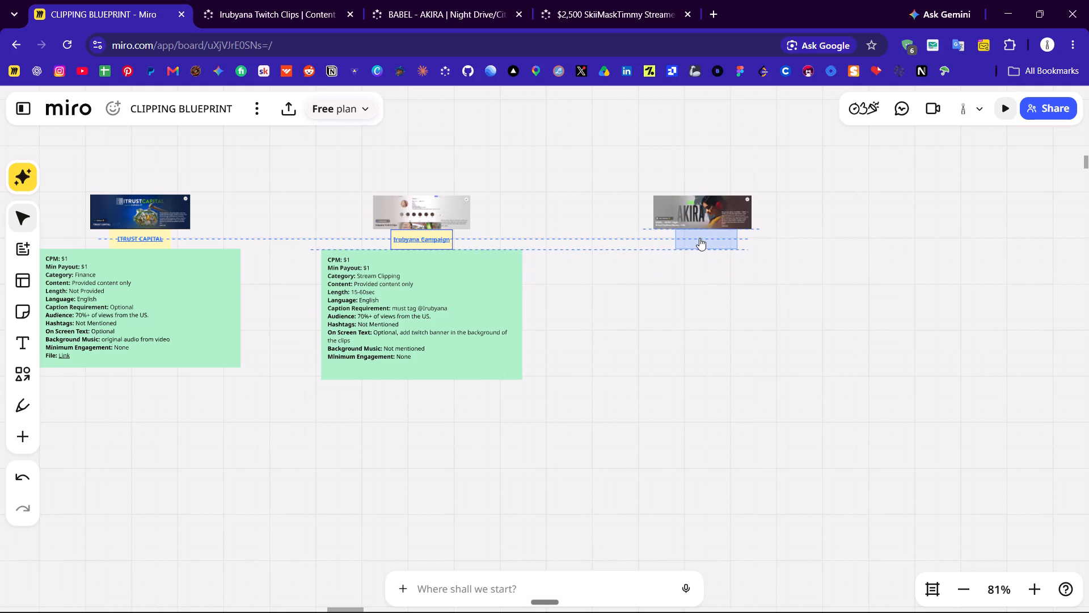
pyautogui.keyDown('ctrl'); pyautogui.scroll(14, 708, 236); pyautogui.keyUp('ctrl')
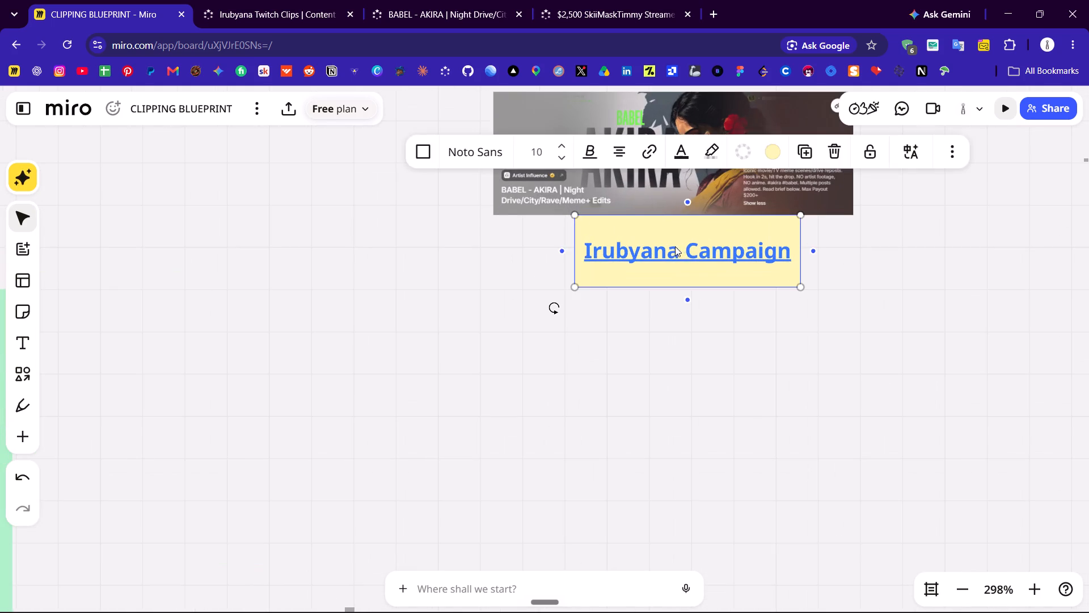
pyautogui.keyDown('ctrl'); pyautogui.scroll(5, 683, 246); pyautogui.keyUp('ctrl')
pyautogui.moveTo(691, 285); pyautogui.dragTo(671, 283)
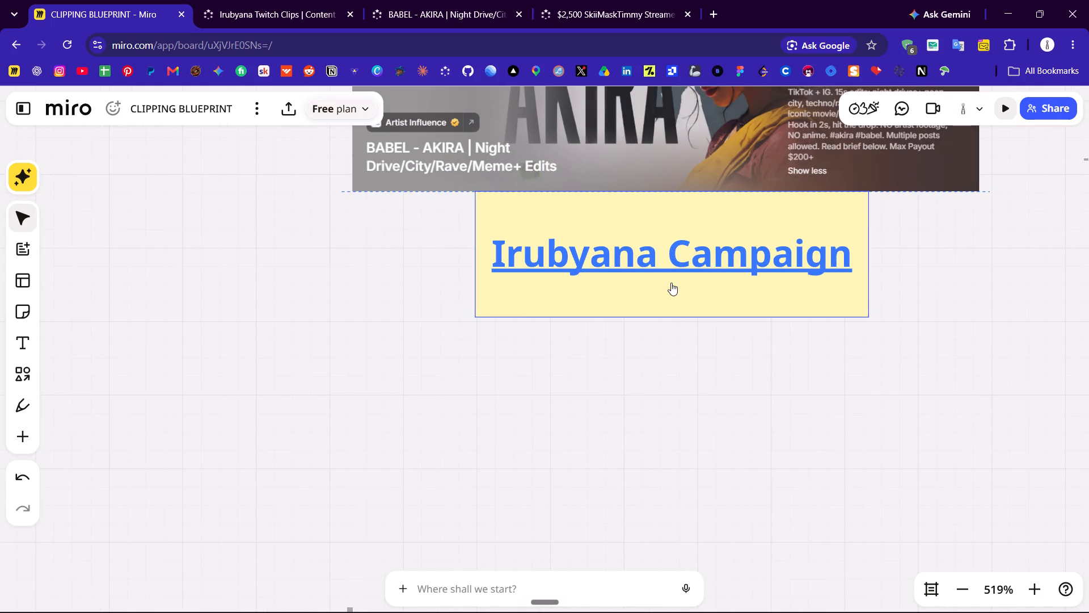
pyautogui.moveTo(671, 283); pyautogui.dragTo(665, 283)
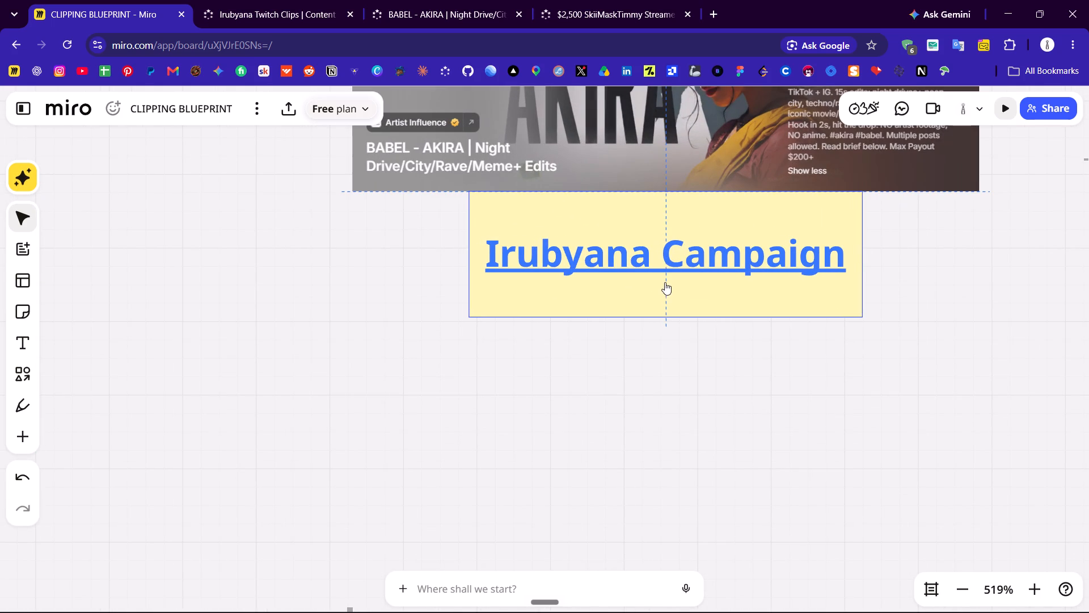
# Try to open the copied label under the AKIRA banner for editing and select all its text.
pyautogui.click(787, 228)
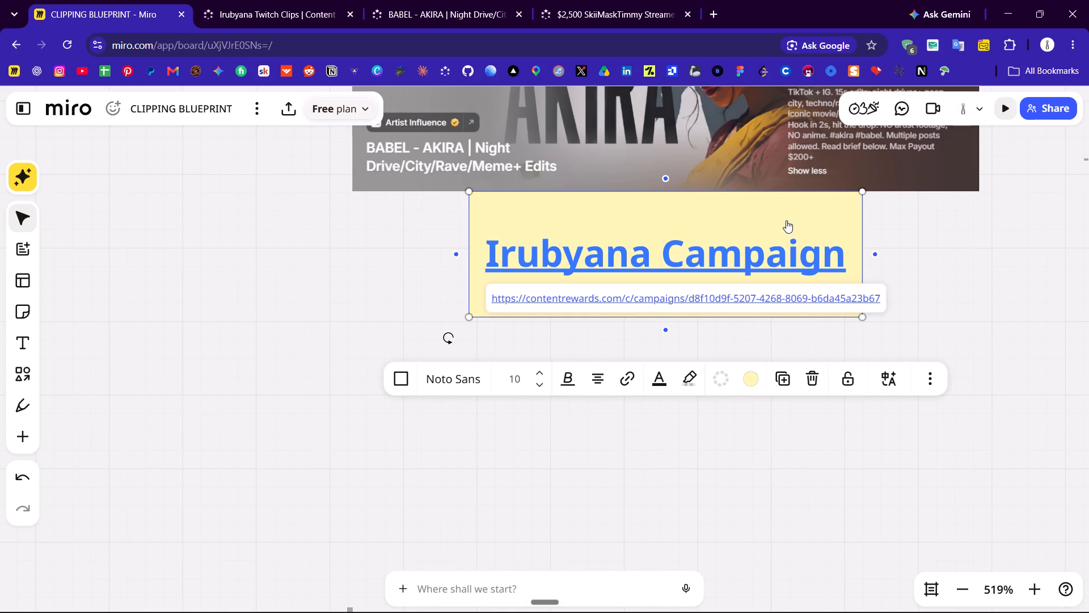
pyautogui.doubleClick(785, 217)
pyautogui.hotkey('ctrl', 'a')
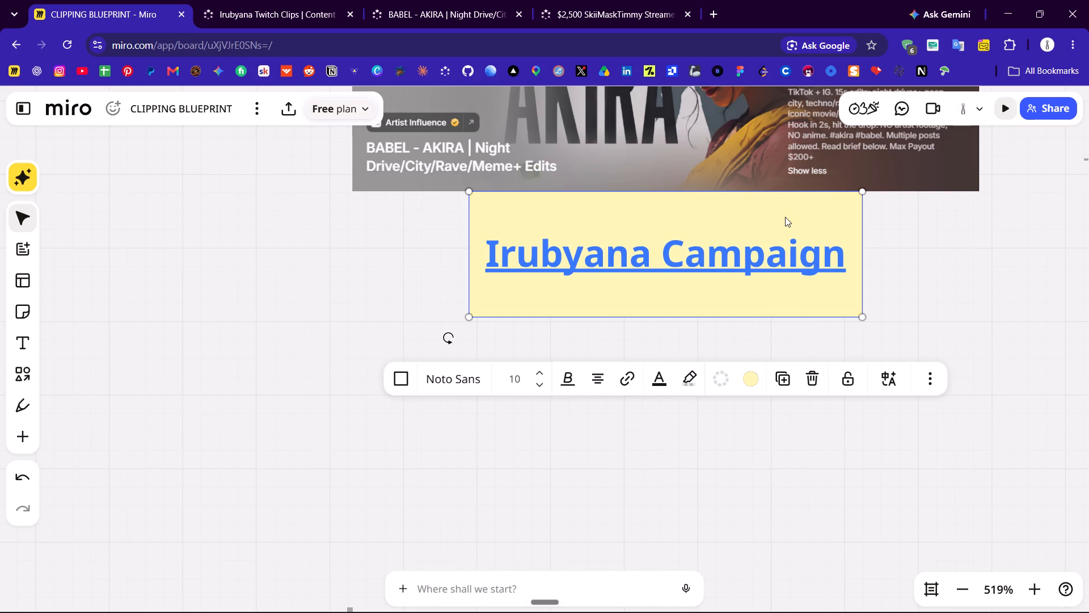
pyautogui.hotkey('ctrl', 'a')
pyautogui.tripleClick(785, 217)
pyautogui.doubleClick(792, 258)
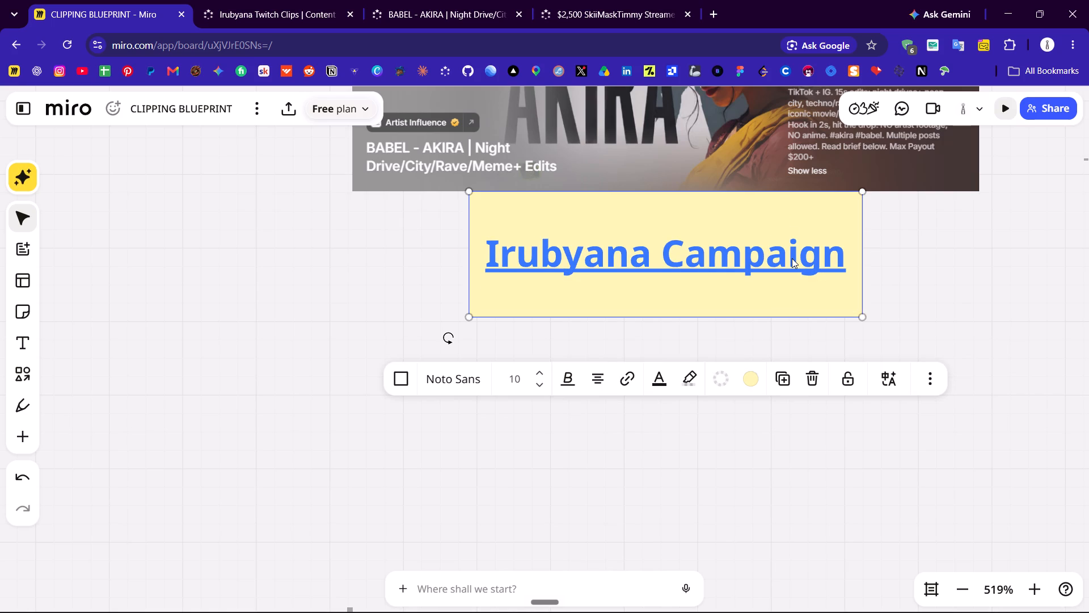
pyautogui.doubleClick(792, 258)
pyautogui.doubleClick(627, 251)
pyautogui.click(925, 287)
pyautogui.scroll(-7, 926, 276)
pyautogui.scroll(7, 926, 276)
# Reload the CLIPPING BLUEPRINT board page.
pyautogui.press('super+d')
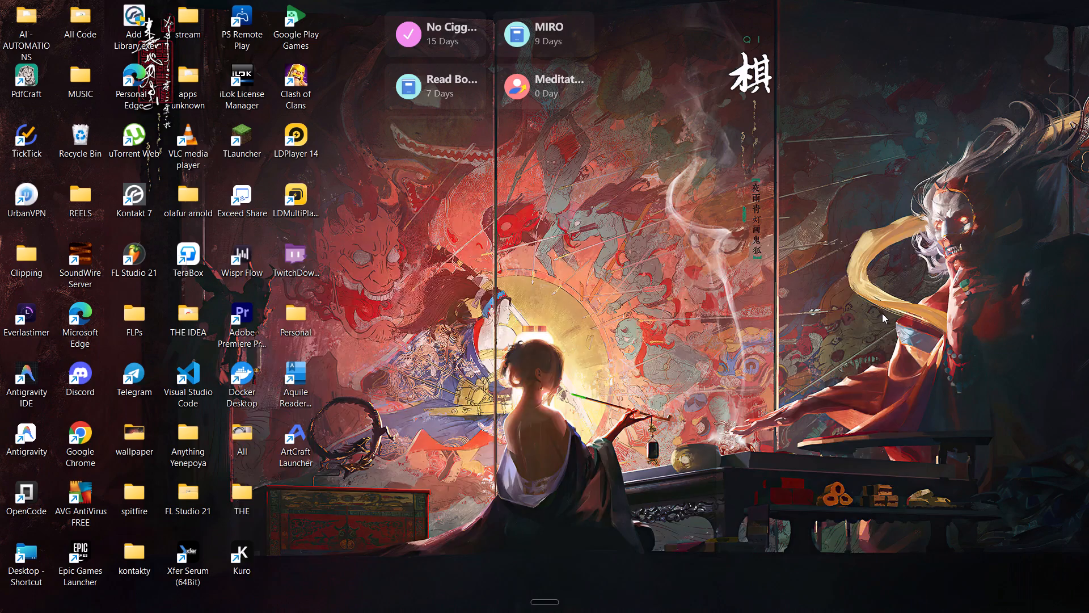
pyautogui.press('super+d')
pyautogui.click(630, 473)
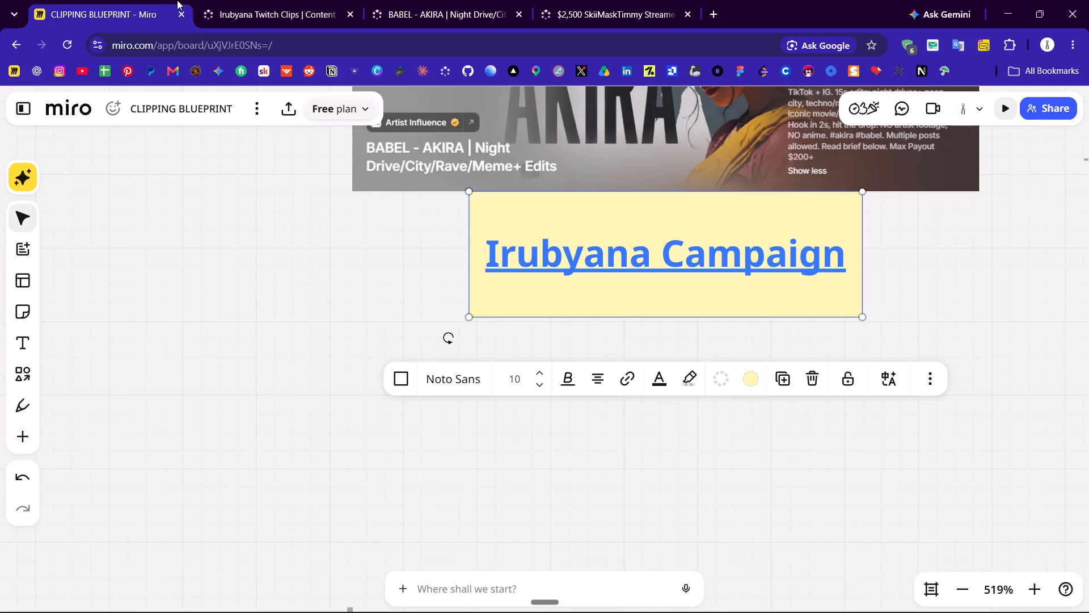
pyautogui.click(177, 0)
pyautogui.click(248, 0)
pyautogui.click(146, 0)
pyautogui.click(66, 43)
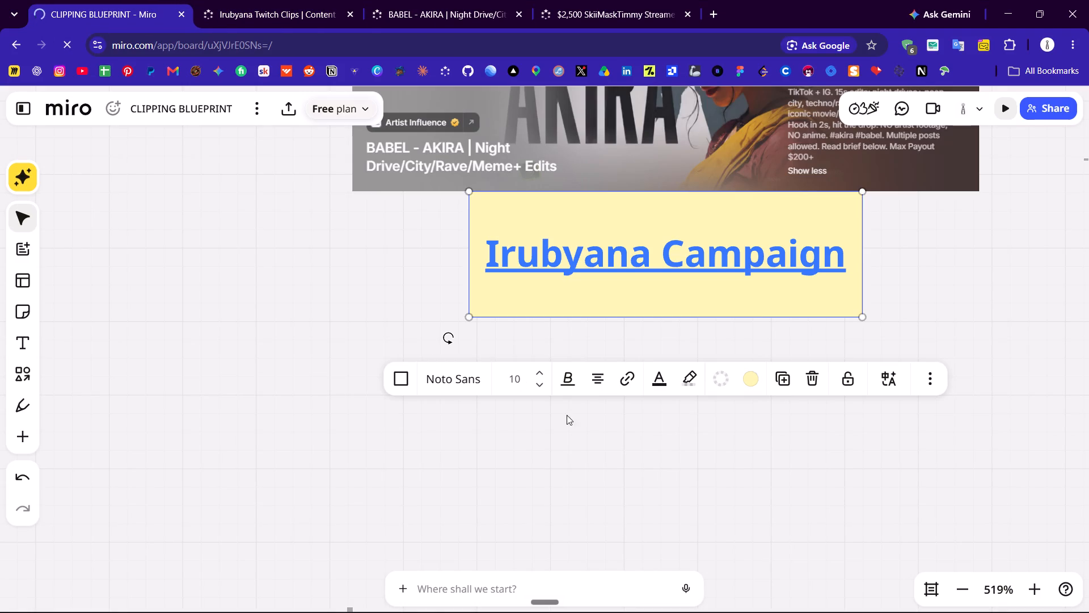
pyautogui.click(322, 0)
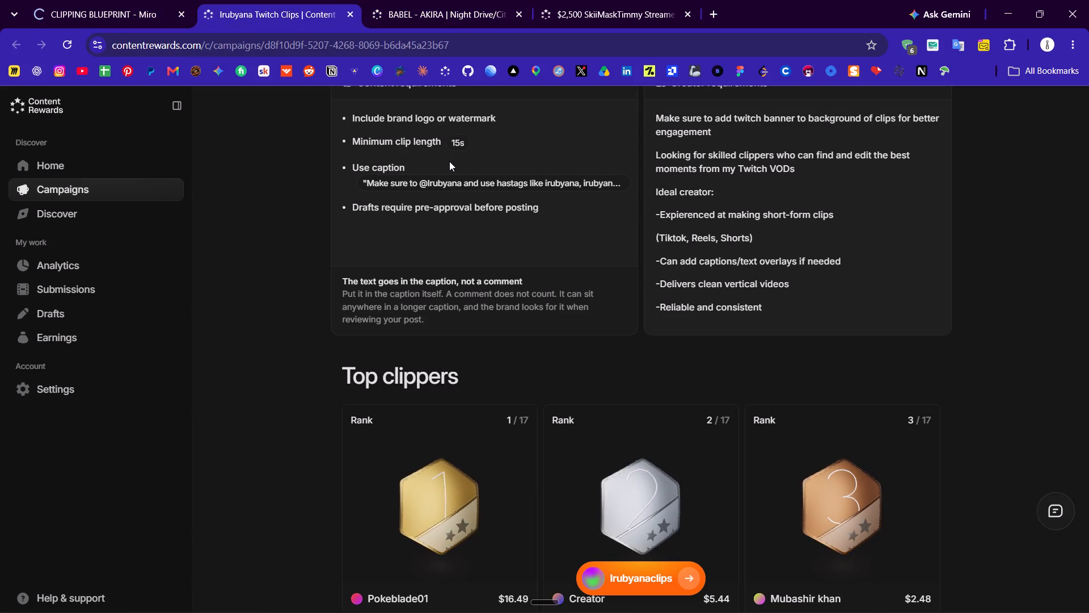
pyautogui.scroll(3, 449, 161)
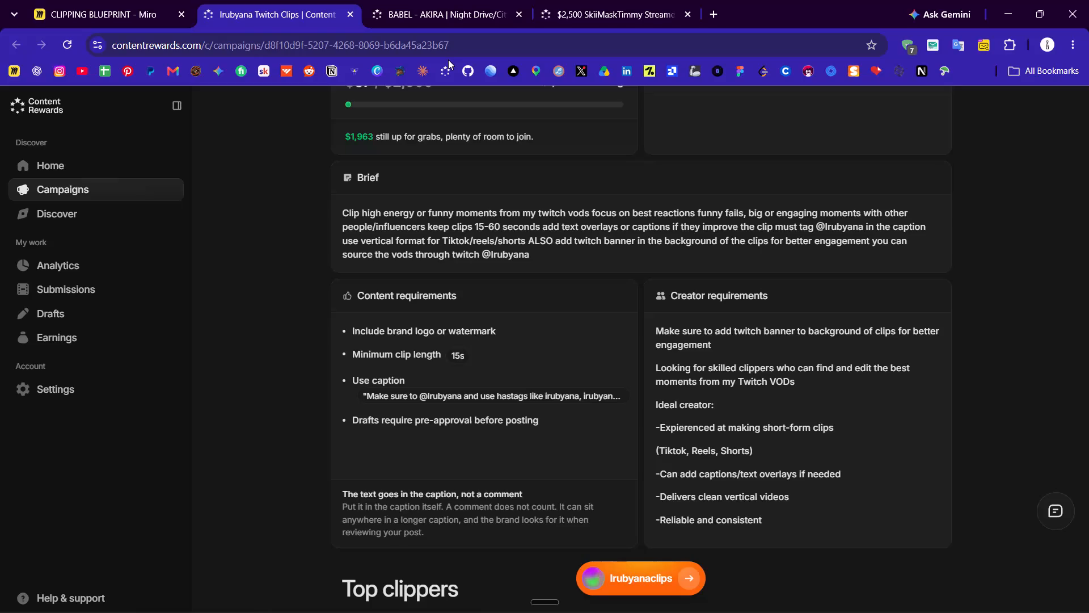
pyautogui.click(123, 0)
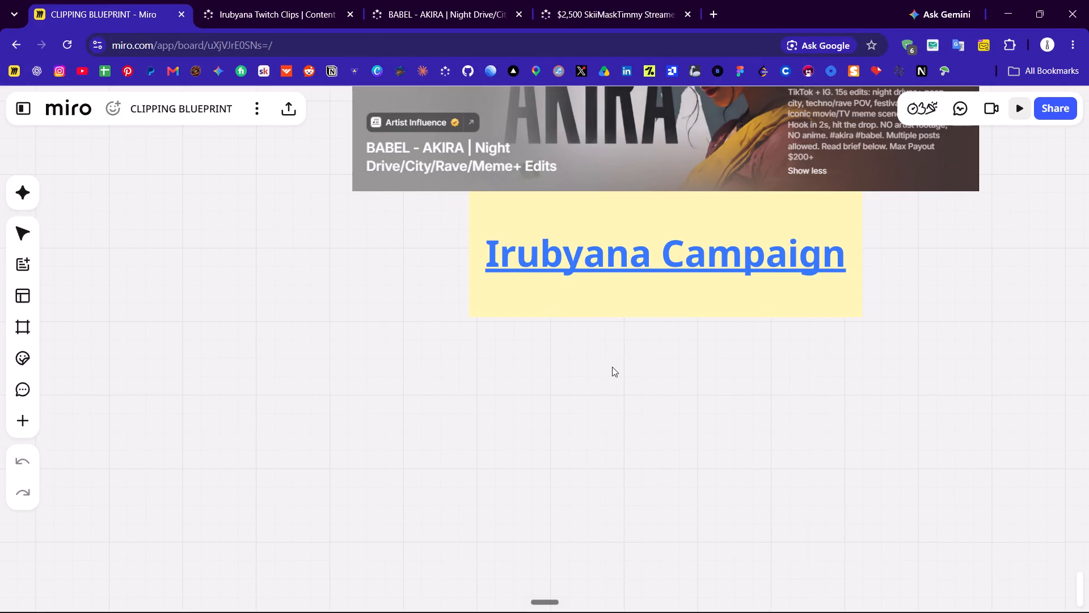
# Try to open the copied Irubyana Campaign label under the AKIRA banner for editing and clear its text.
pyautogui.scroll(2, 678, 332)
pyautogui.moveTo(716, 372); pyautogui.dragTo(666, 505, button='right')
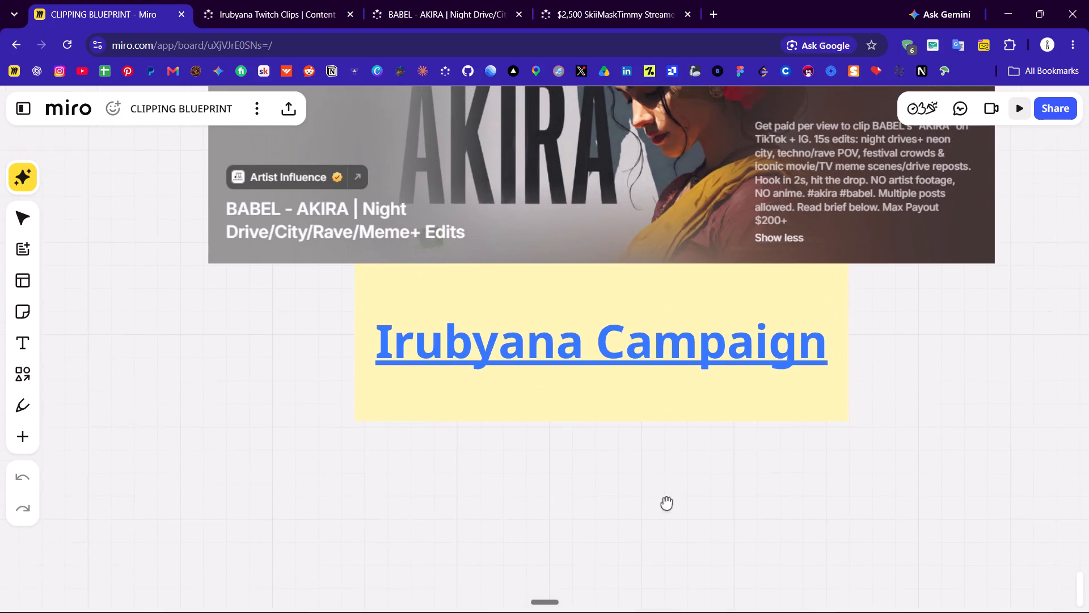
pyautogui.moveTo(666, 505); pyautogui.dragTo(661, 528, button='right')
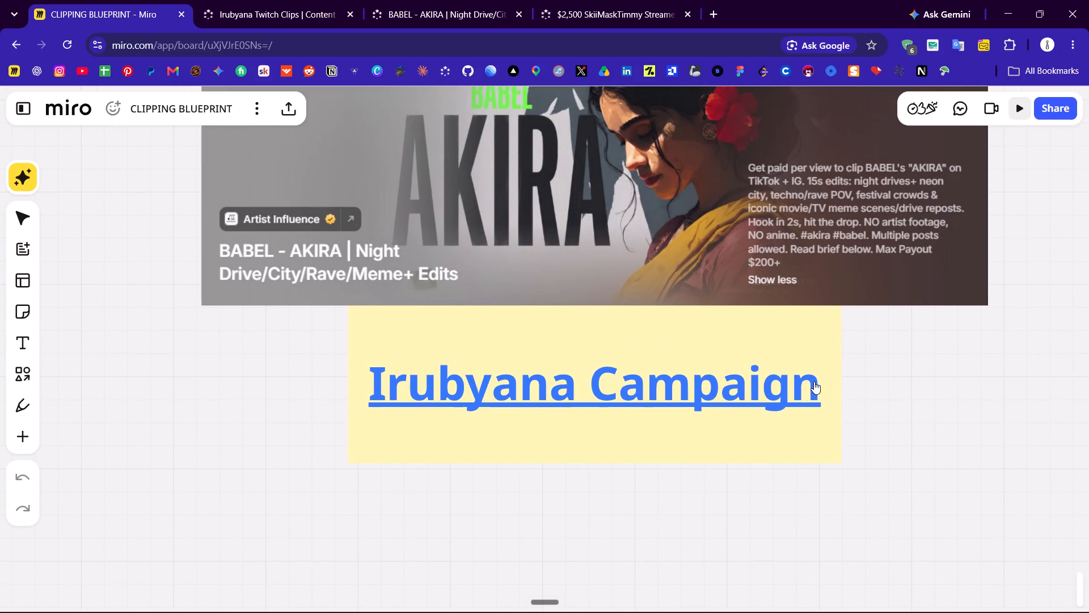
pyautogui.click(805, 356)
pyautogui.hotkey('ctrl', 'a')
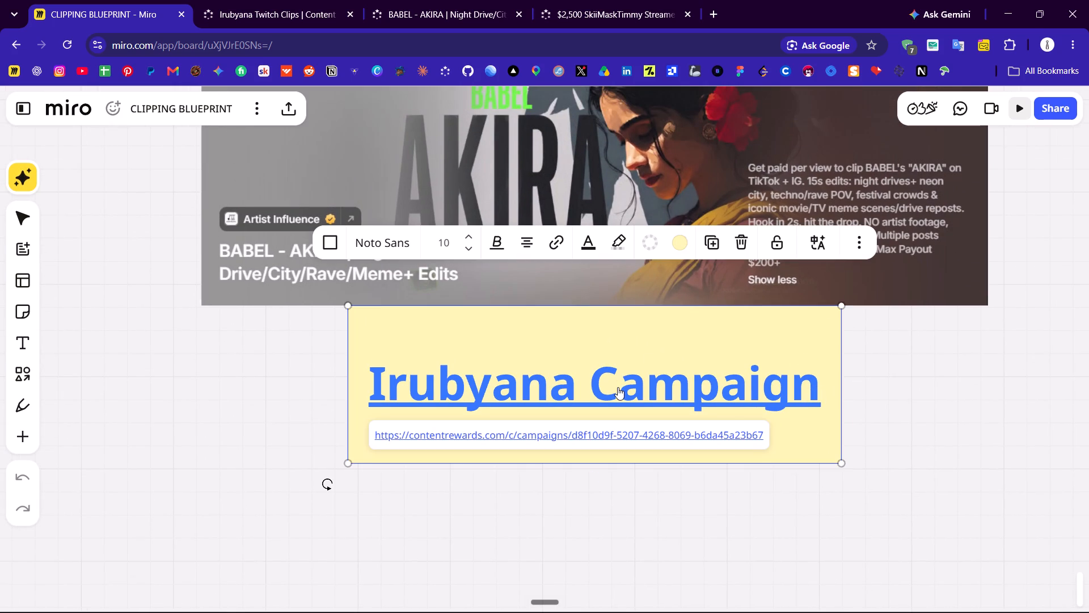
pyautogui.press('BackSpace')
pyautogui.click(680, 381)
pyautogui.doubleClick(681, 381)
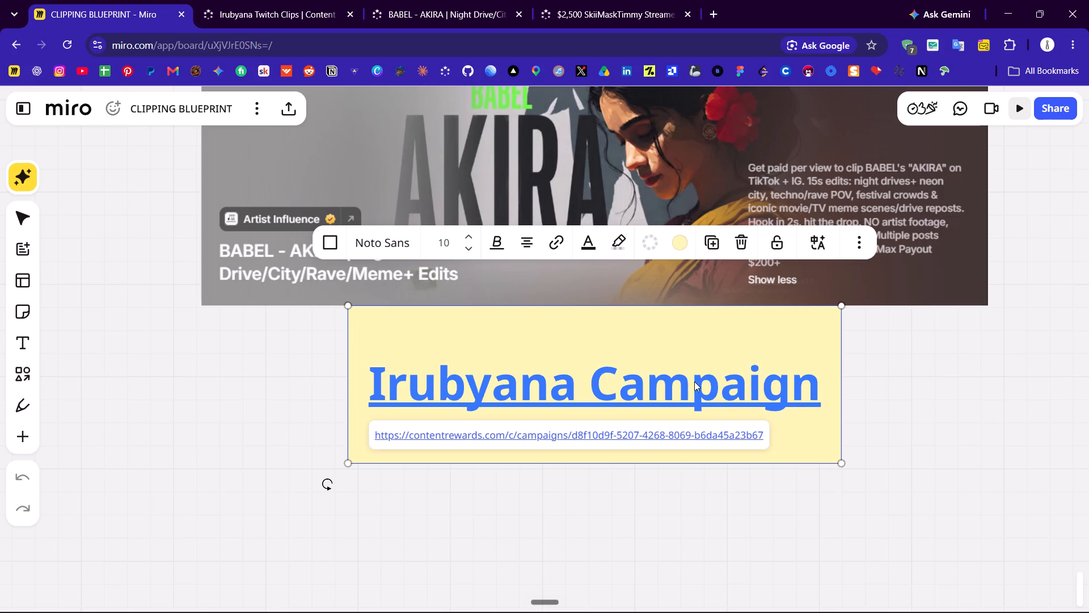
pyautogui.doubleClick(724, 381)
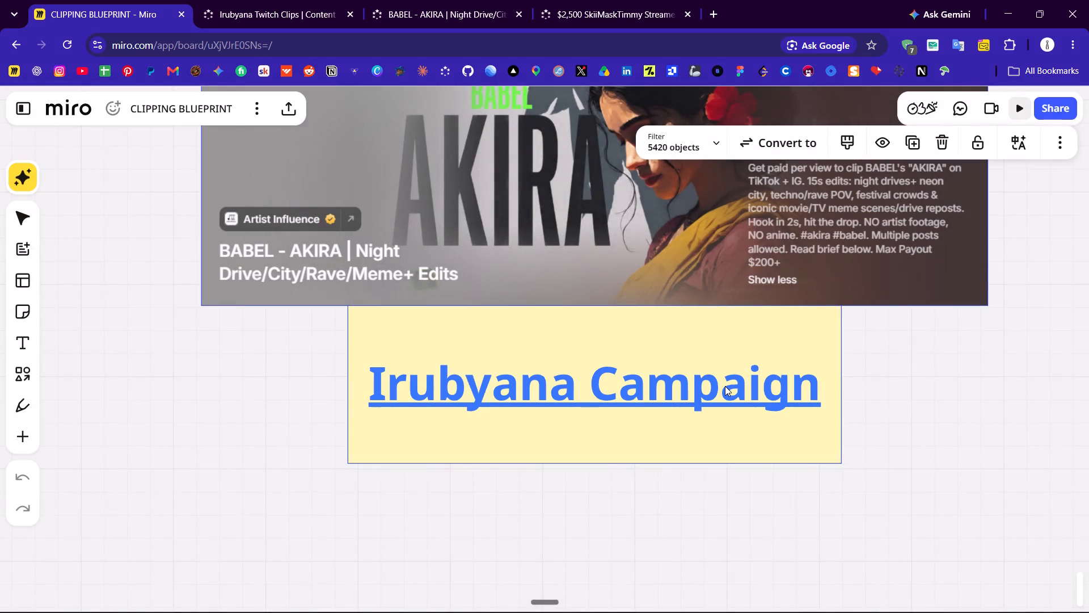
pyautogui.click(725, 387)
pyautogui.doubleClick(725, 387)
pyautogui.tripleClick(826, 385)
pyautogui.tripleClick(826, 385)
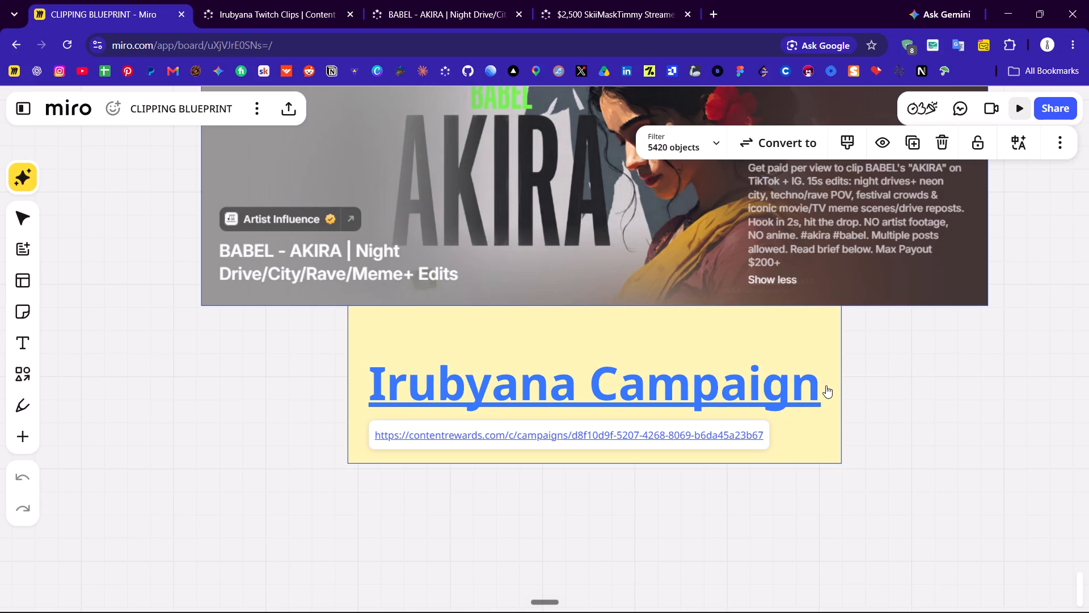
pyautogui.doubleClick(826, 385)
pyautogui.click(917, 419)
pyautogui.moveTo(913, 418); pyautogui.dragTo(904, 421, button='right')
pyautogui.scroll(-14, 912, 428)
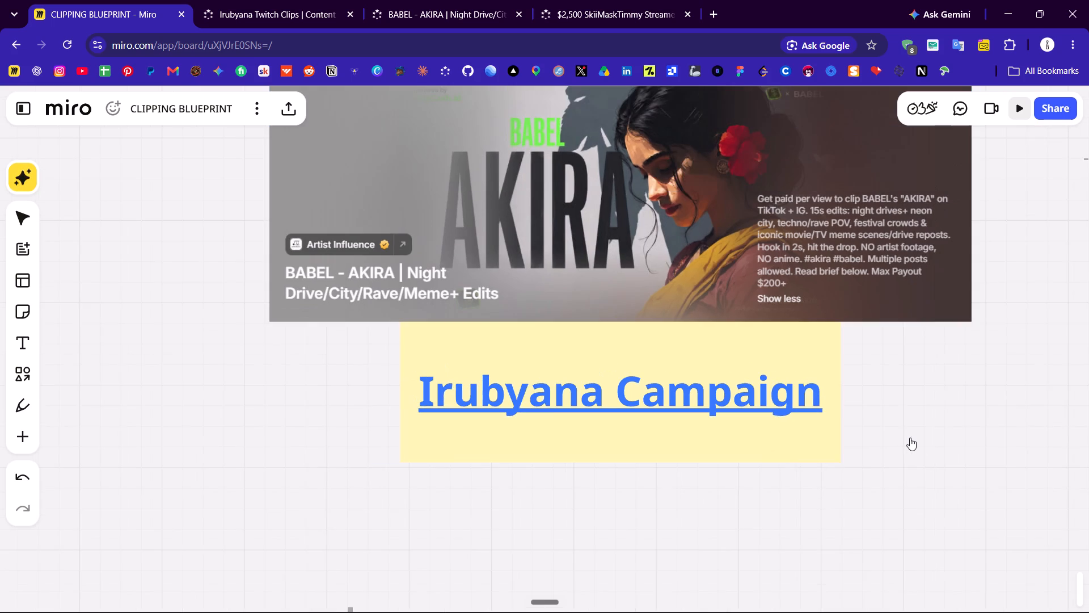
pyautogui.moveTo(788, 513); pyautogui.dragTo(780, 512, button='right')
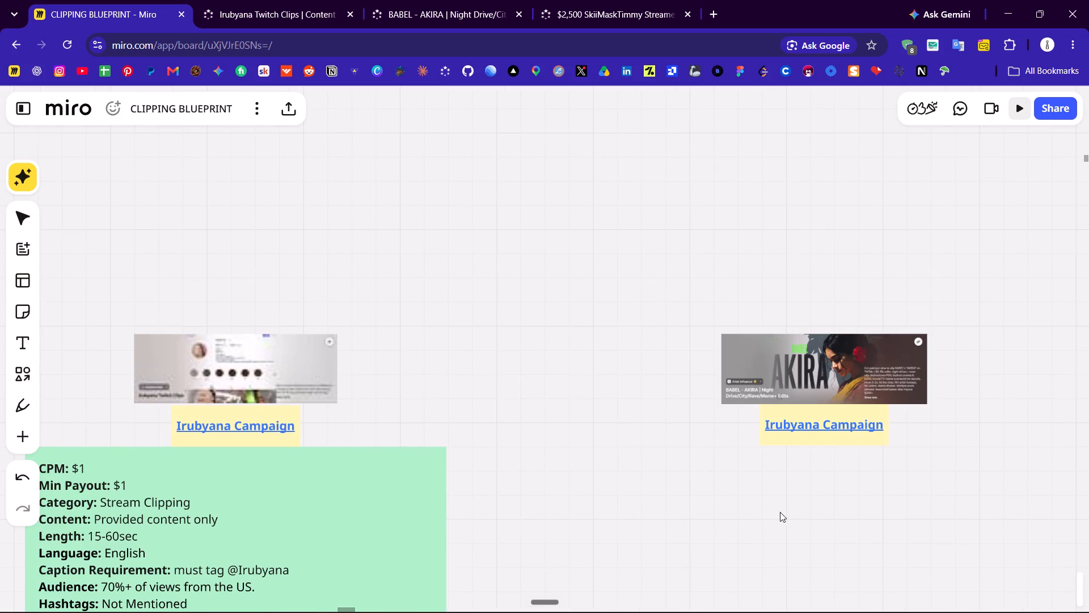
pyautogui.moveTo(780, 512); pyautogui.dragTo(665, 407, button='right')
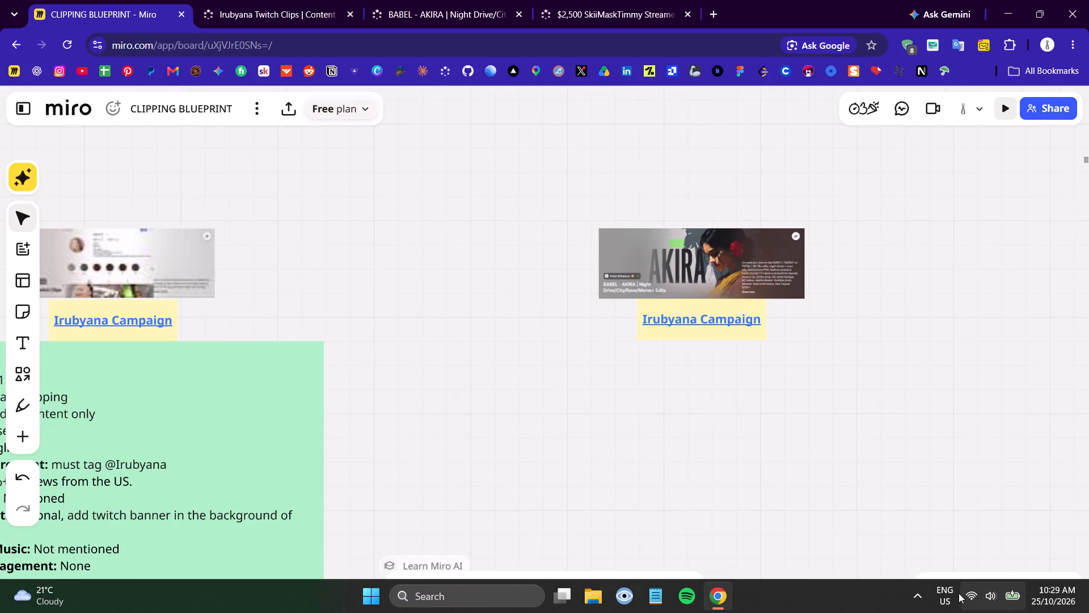
# Try to quit the apps running in the background, starting with Wispr Flow and WhatsApp.
pyautogui.click(918, 595)
pyautogui.rightClick(858, 495)
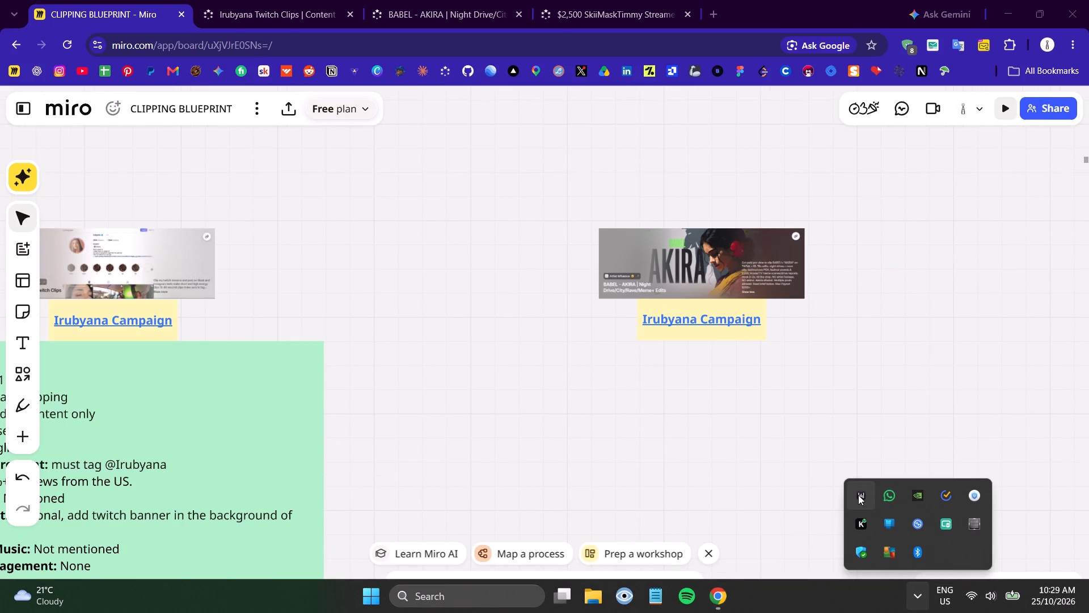
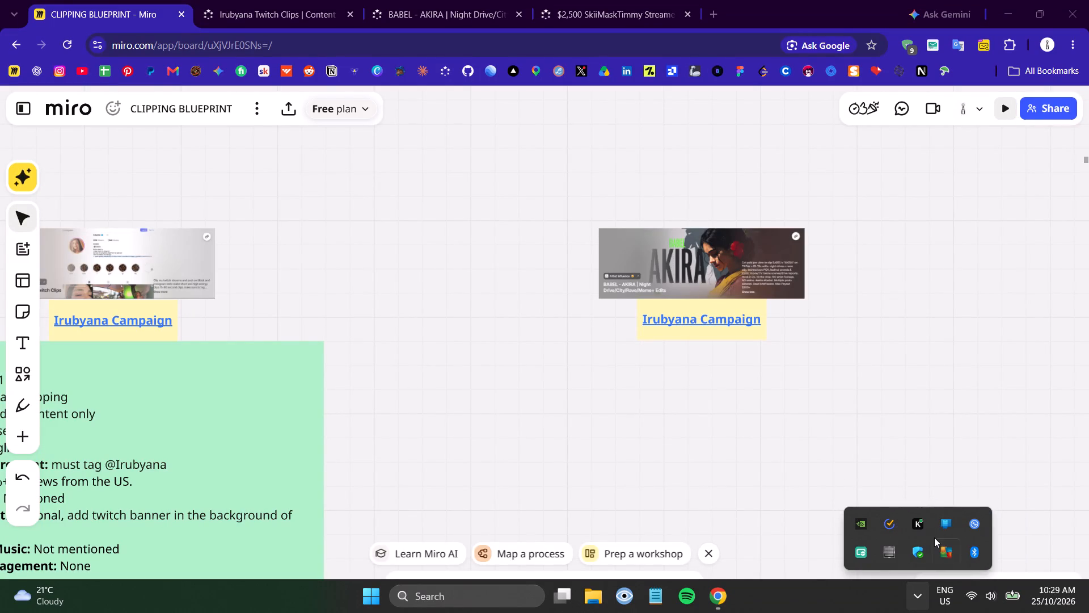
pyautogui.click(922, 397)
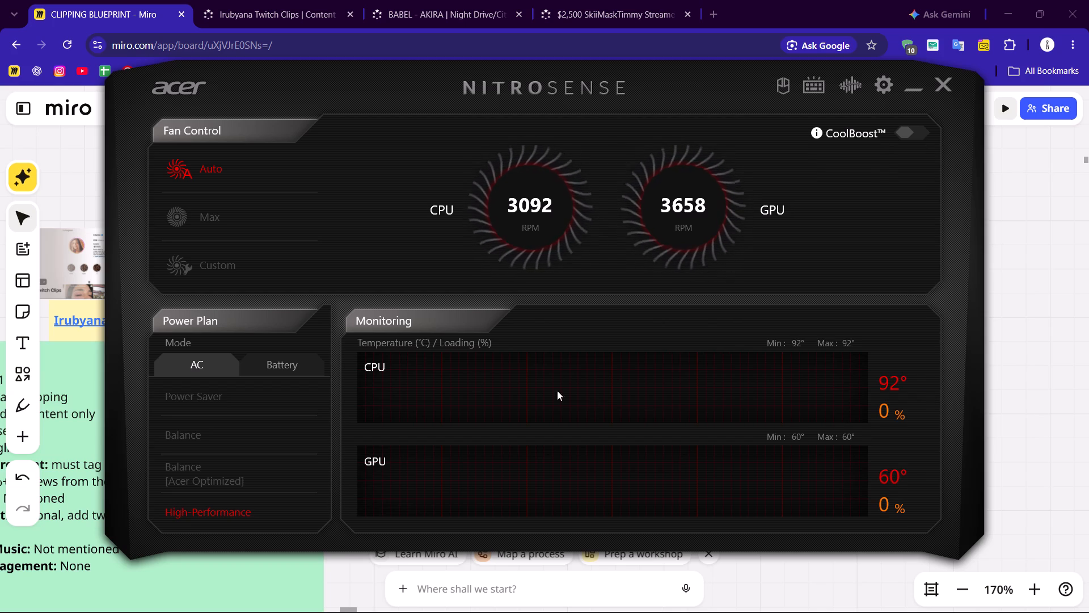
# View the Battery mode of the power plan in NitroSense and close the utility.
pyautogui.click(286, 367)
pyautogui.click(944, 83)
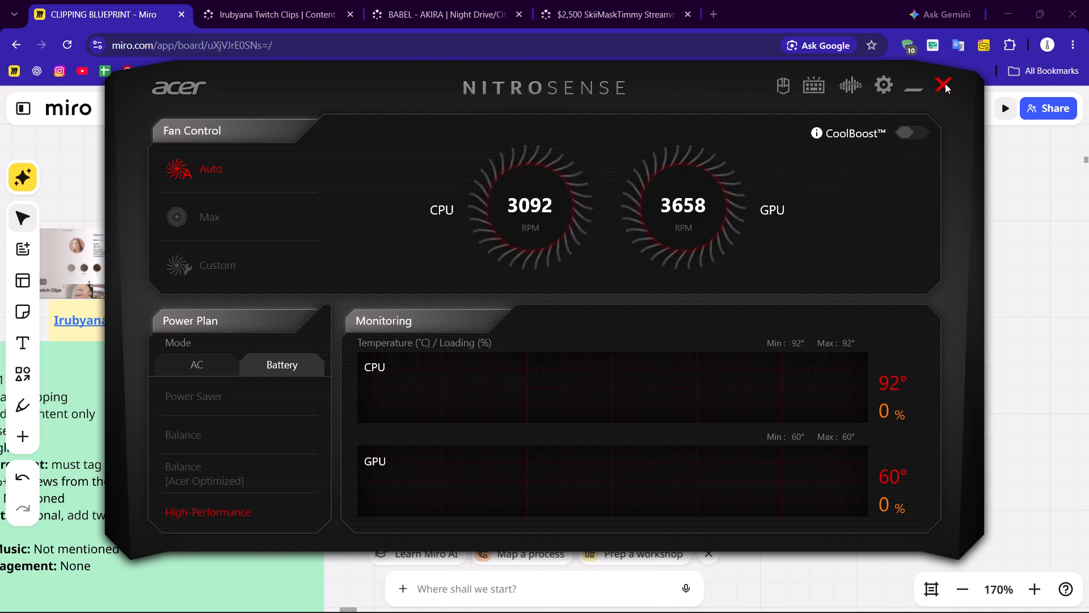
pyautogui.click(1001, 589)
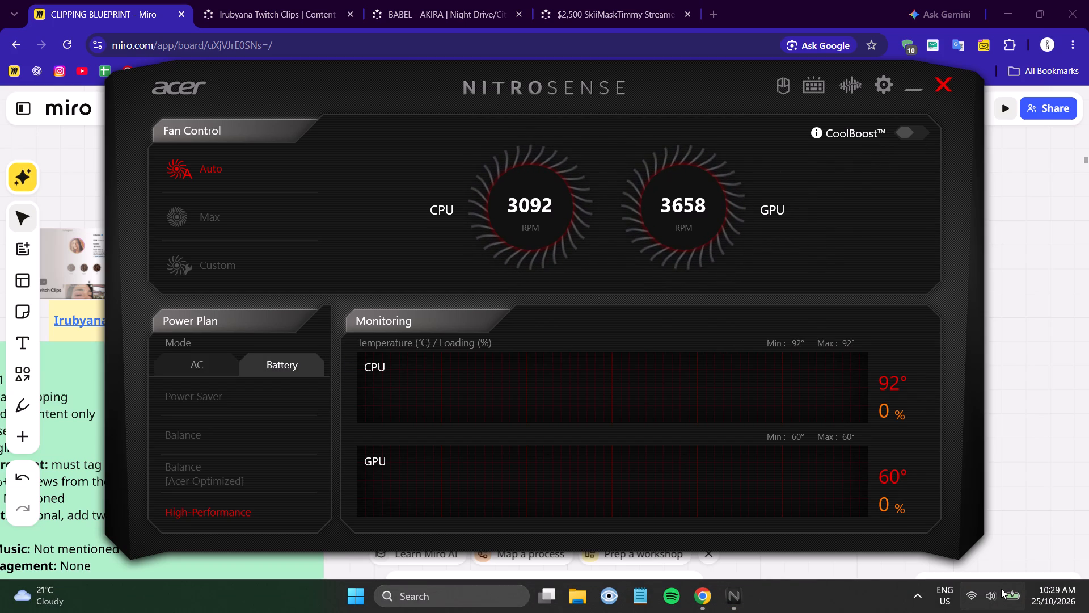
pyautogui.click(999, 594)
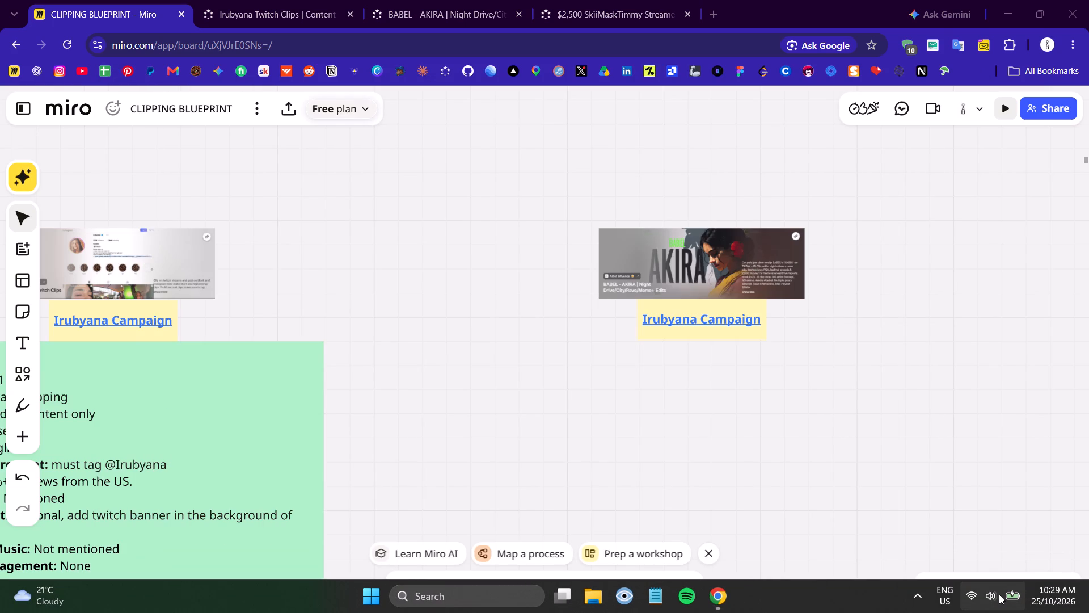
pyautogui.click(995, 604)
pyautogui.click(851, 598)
# Replace the text of the yellow label under the AKIRA banner with Akira Campaign.
pyautogui.scroll(11, 773, 349)
pyautogui.click(547, 242)
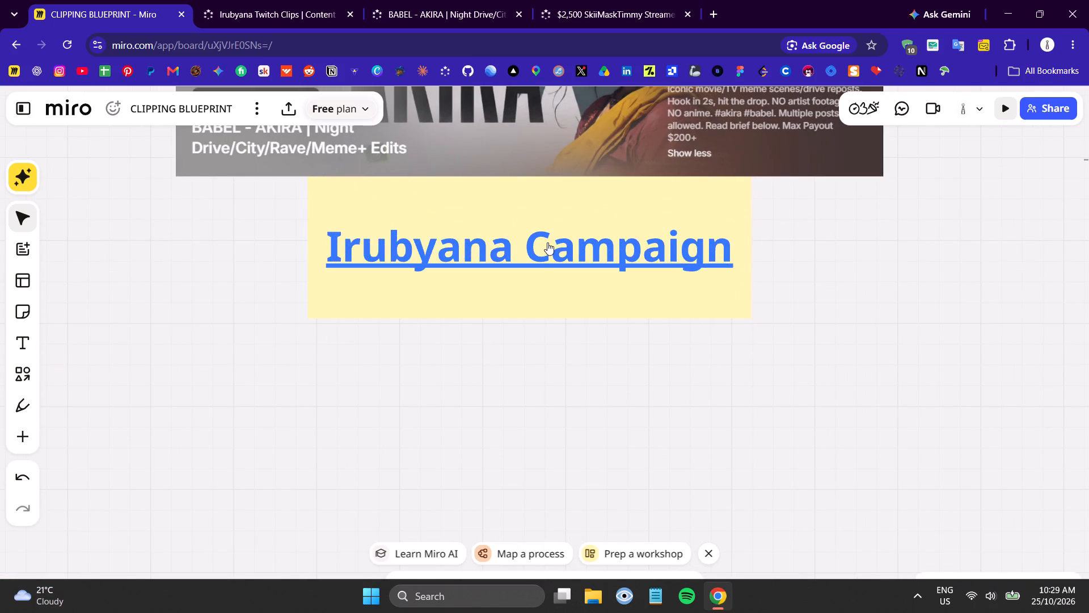
pyautogui.click(547, 242)
pyautogui.doubleClick(547, 242)
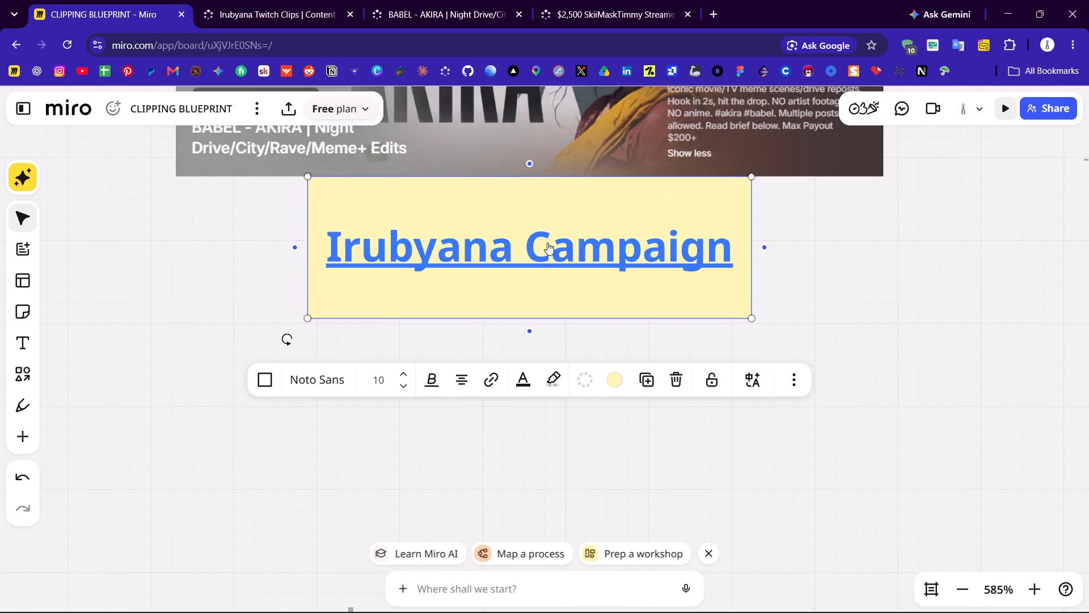
pyautogui.hotkey('ctrl', 'a')
pyautogui.press('\\')
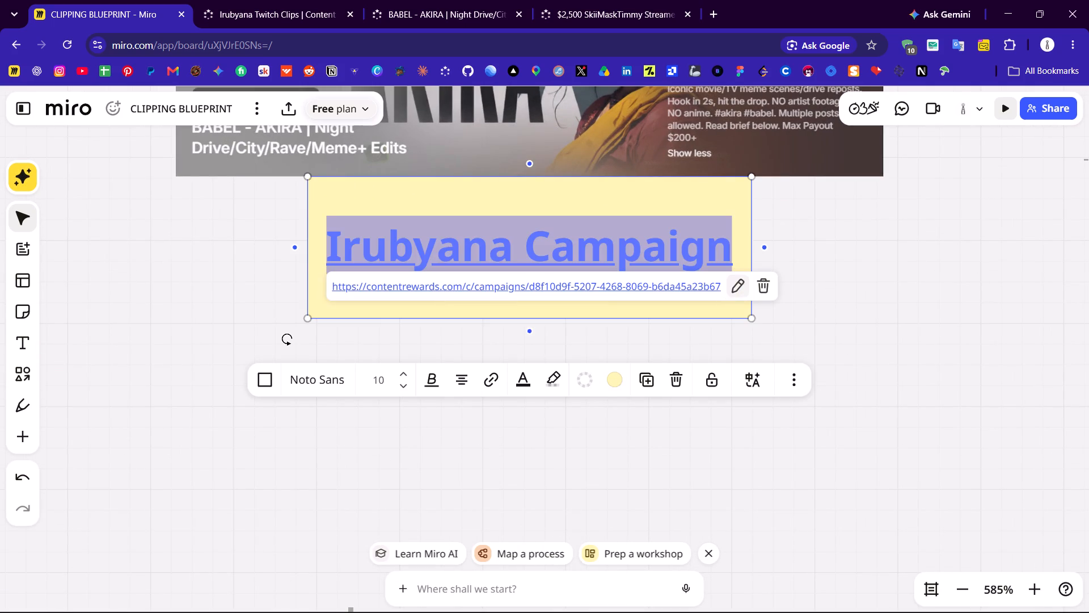
pyautogui.press('BackSpace')
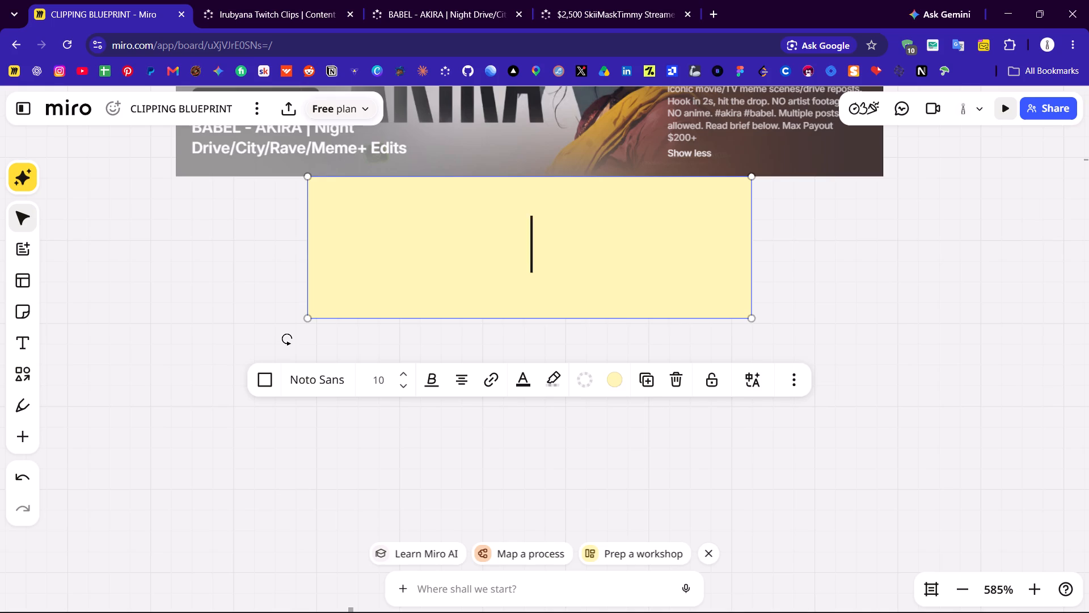
pyautogui.write('Aki')
pyautogui.write('ra Campaign')
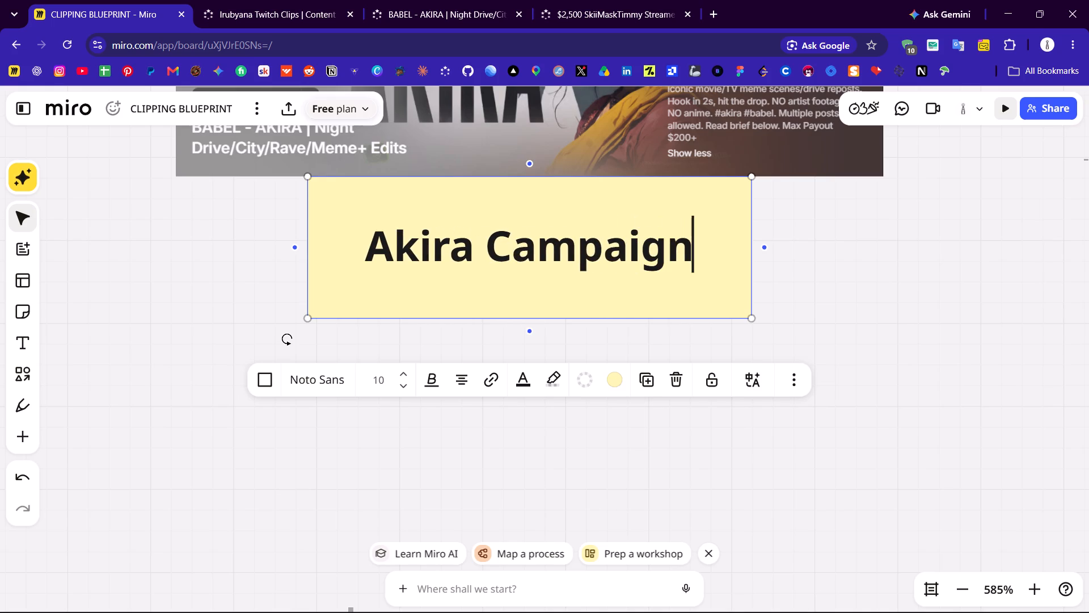
# Link the Akira Campaign label text to the web address of the BABEL - AKIRA campaign page.
pyautogui.tripleClick(538, 252)
pyautogui.click(300, 0)
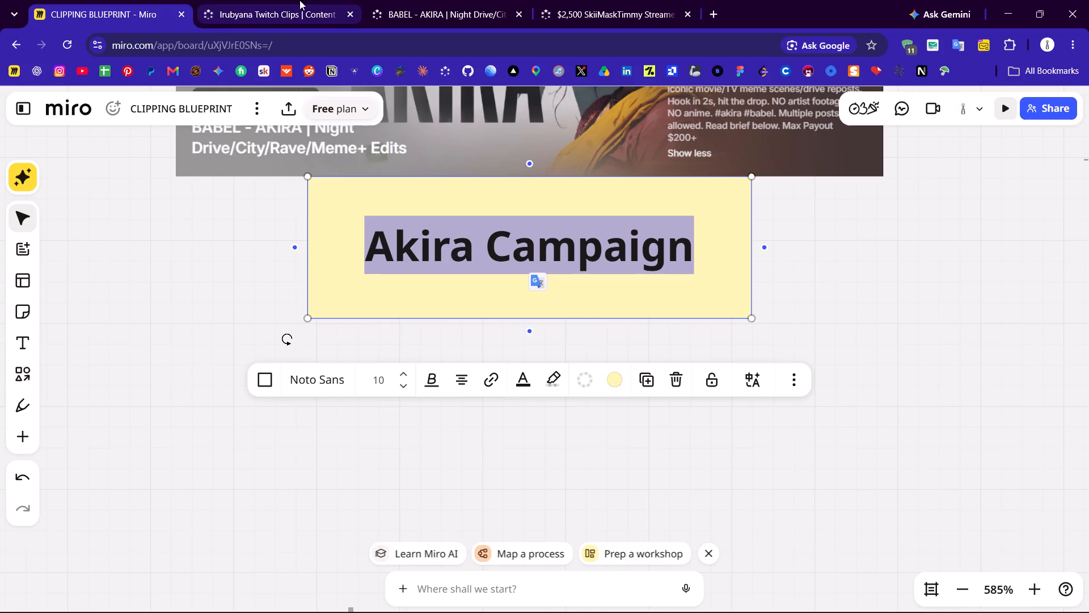
pyautogui.click(415, 7)
pyautogui.click(412, 50)
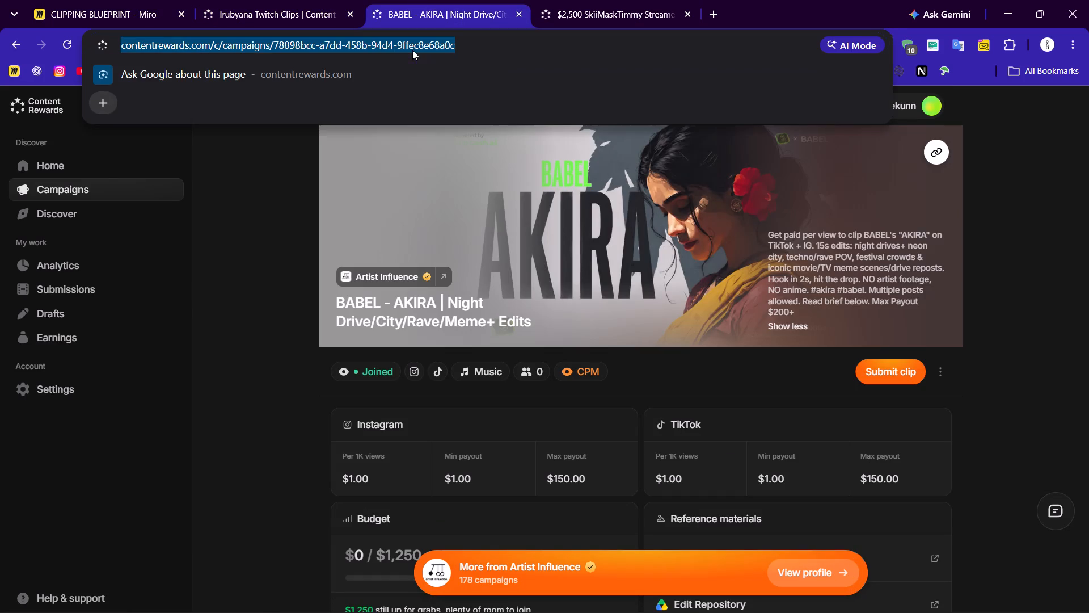
pyautogui.hotkey('ctrl', 'c')
pyautogui.click(56, 0)
pyautogui.click(486, 385)
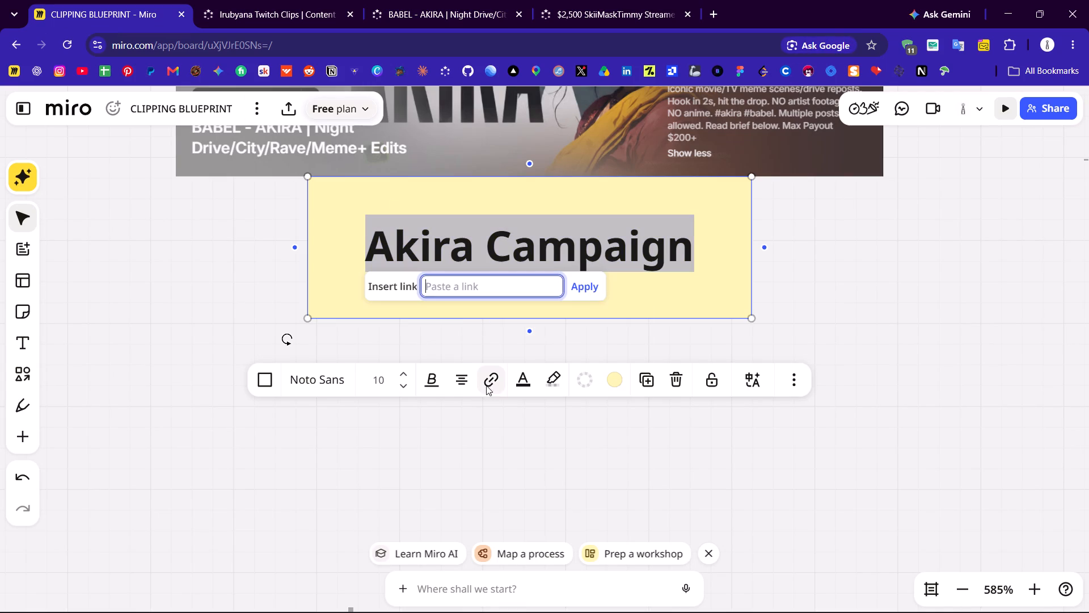
pyautogui.hotkey('ctrl', 'v')
pyautogui.click(588, 292)
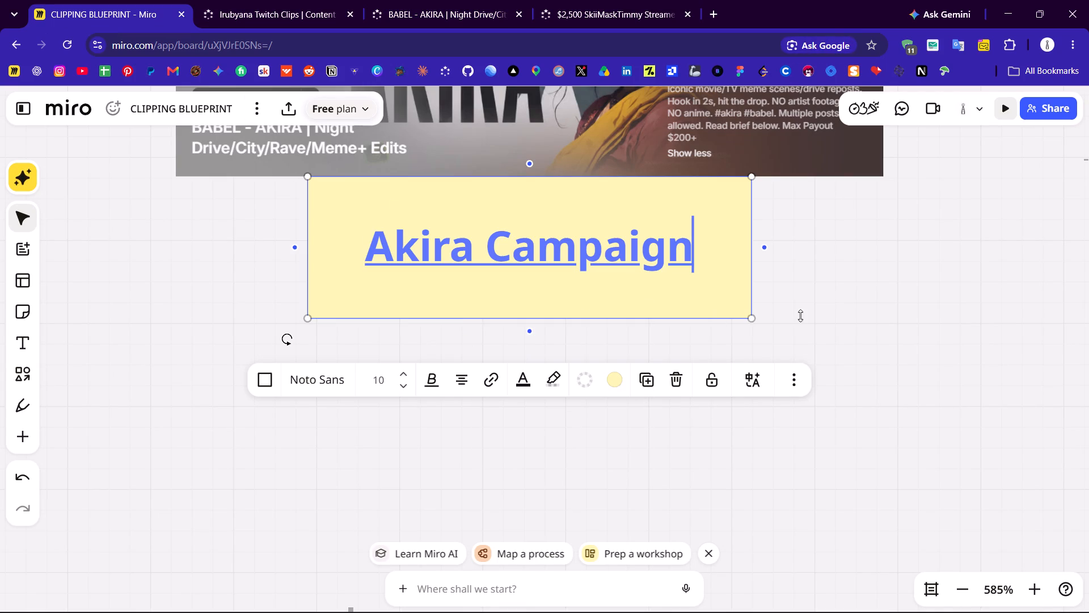
pyautogui.click(864, 289)
# Duplicate the green Irubyana requirements box and place the copy centred directly beneath the Akira Campaign label.
pyautogui.scroll(-7, 864, 289)
pyautogui.scroll(-5, 838, 367)
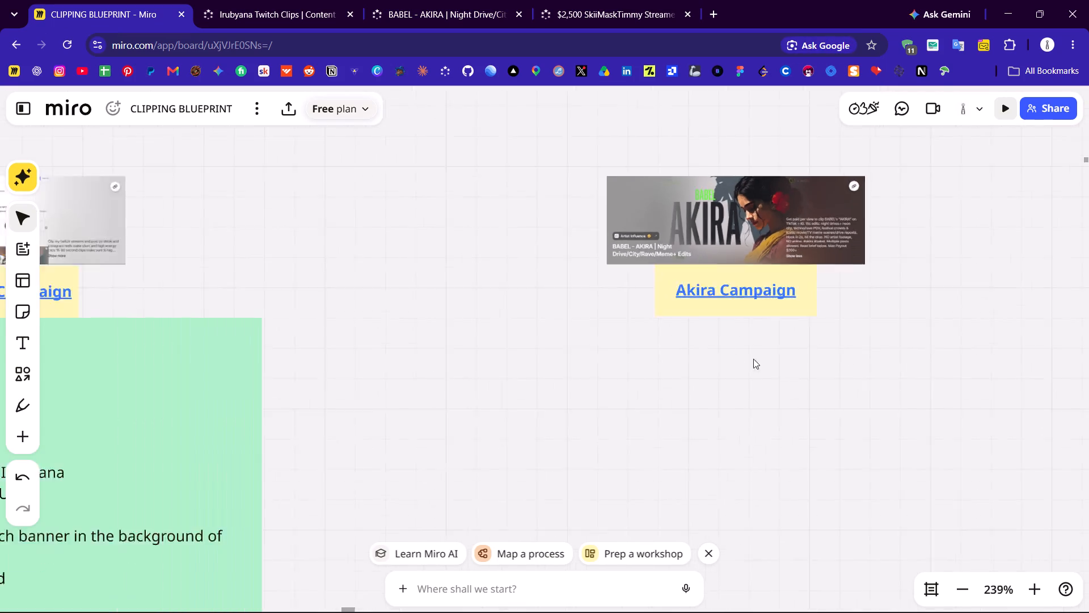
pyautogui.scroll(-1, 753, 359)
pyautogui.click(309, 354)
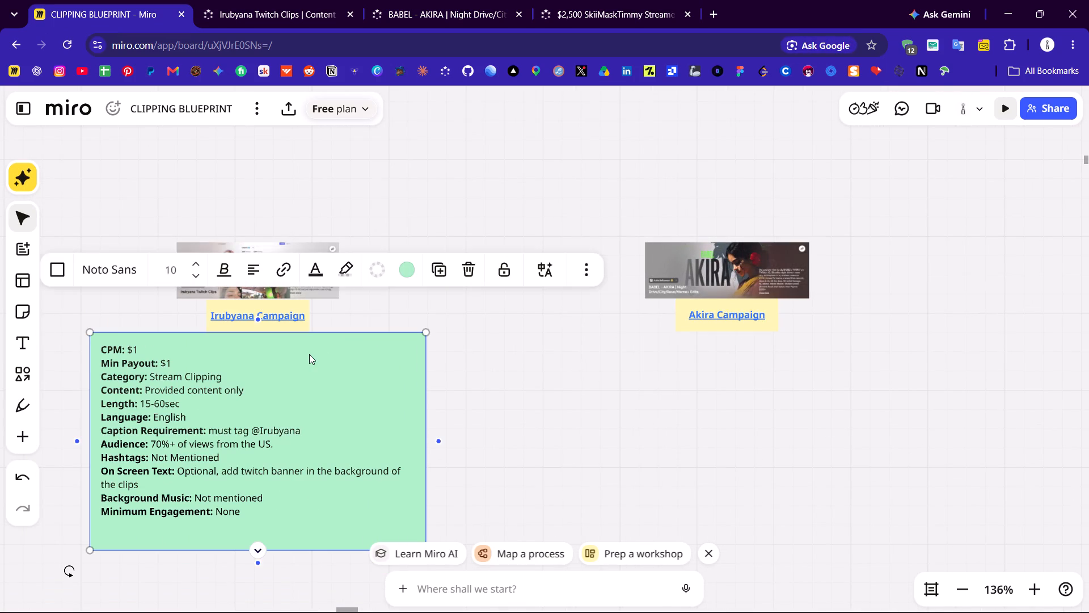
pyautogui.keyDown('alt'); pyautogui.keyDown('shift'); pyautogui.moveTo(323, 355); pyautogui.dragTo(698, 356); pyautogui.keyUp('shift'); pyautogui.keyUp('alt')
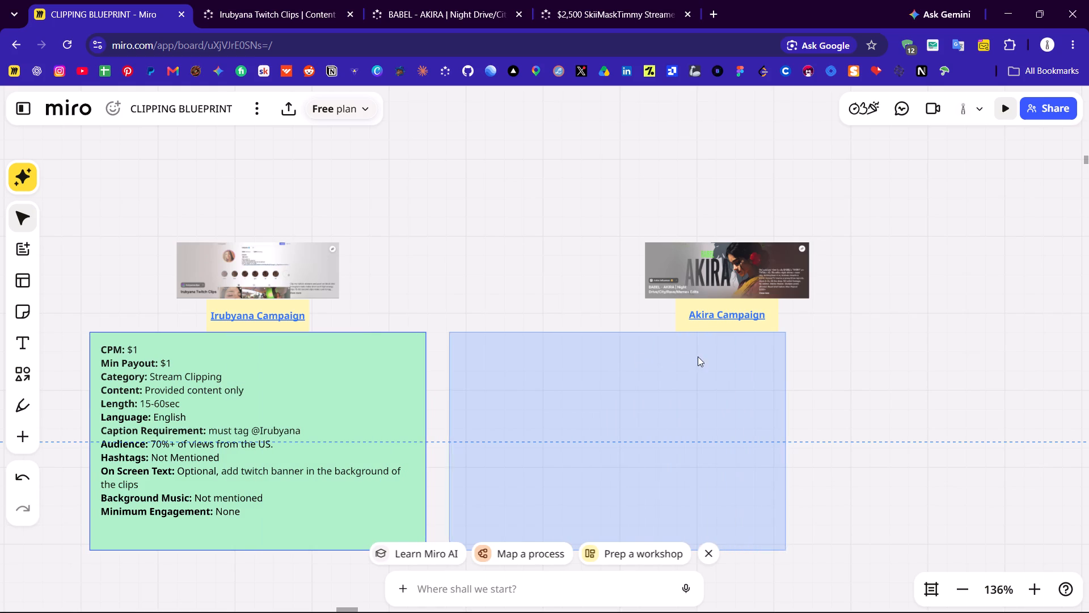
pyautogui.keyDown('alt'); pyautogui.keyDown('shift'); pyautogui.moveTo(698, 356); pyautogui.dragTo(805, 356); pyautogui.keyUp('shift'); pyautogui.keyUp('alt')
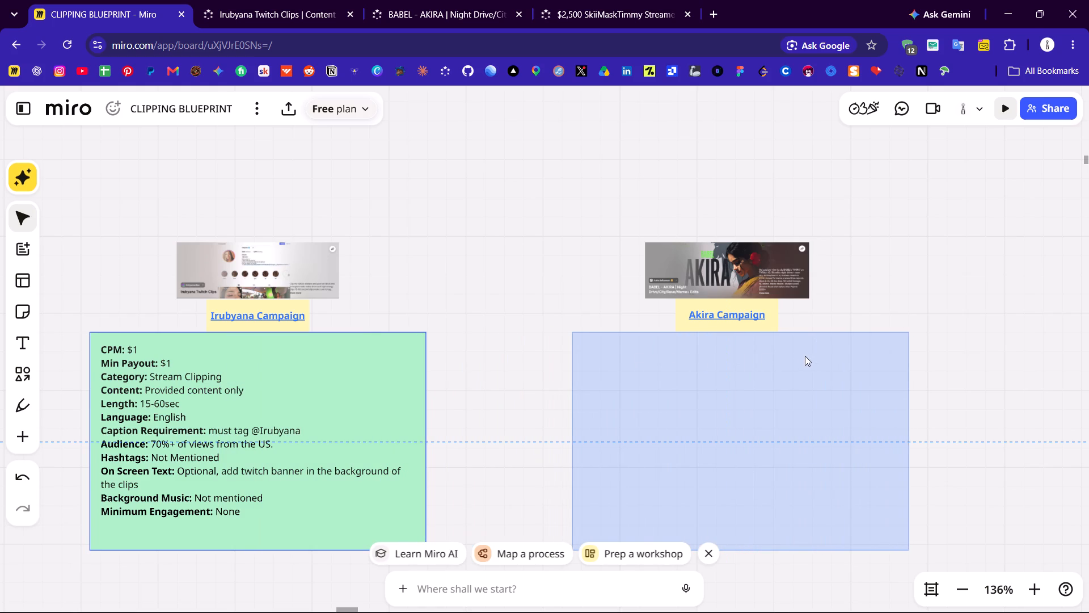
pyautogui.keyDown('alt'); pyautogui.keyDown('shift'); pyautogui.moveTo(805, 356); pyautogui.dragTo(791, 356); pyautogui.keyUp('shift'); pyautogui.keyUp('alt')
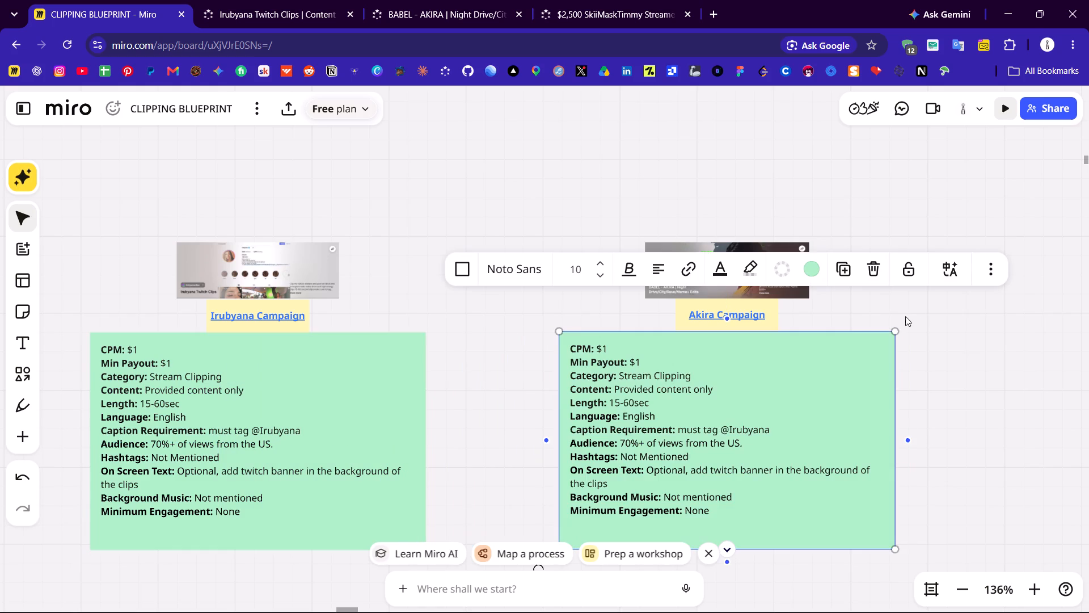
pyautogui.click(925, 173)
# Move the BABEL - AKIRA page so that it sits directly after the CLIPPING BLUEPRINT board in the browser's tab order.
pyautogui.scroll(7, 919, 303)
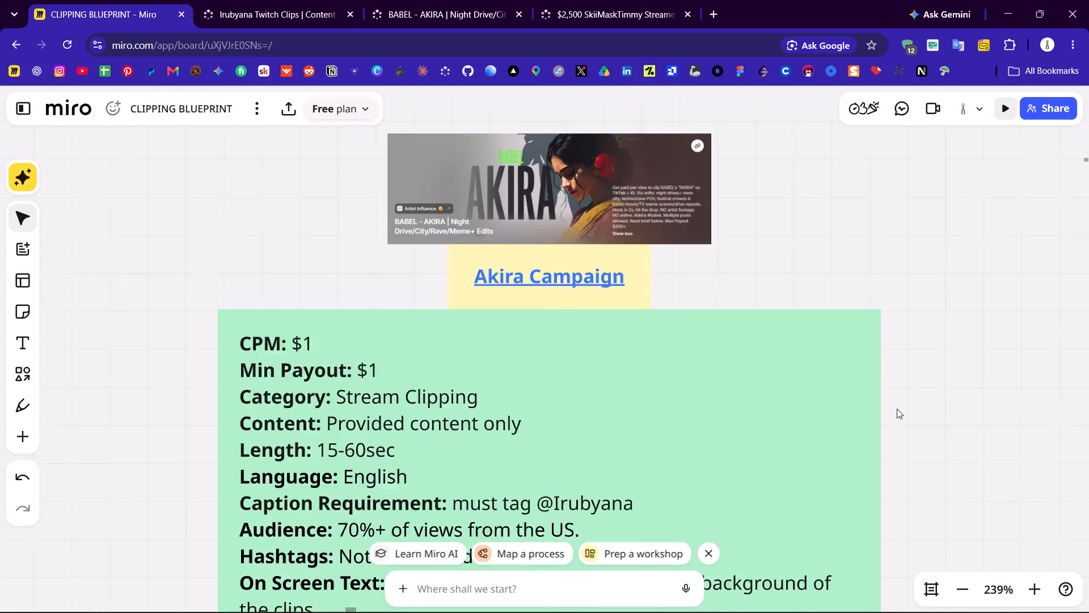
pyautogui.moveTo(201, 237); pyautogui.dragTo(497, 161, button='right')
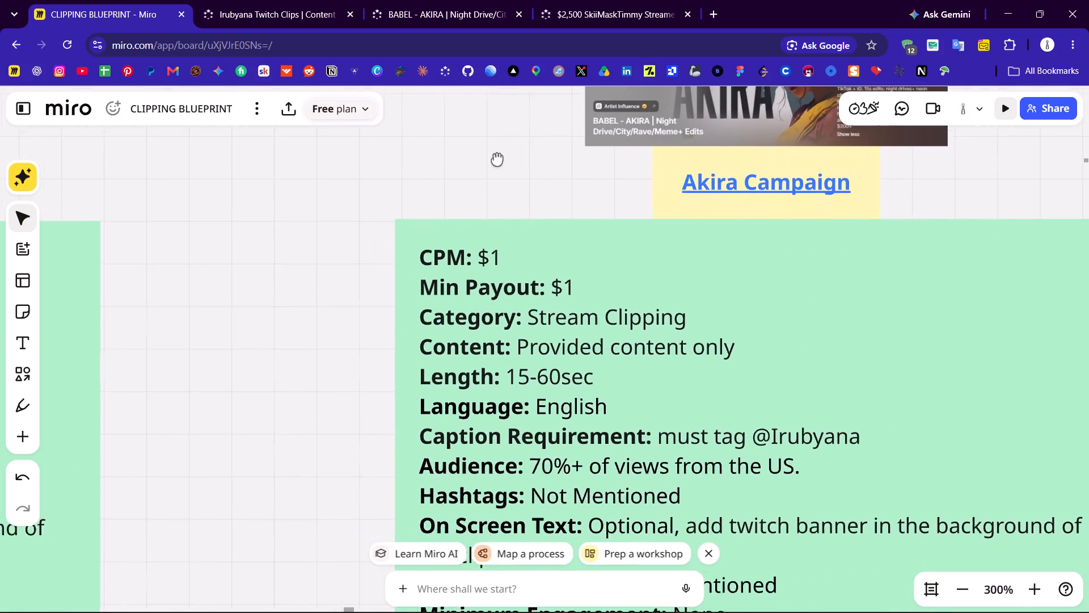
pyautogui.moveTo(497, 161); pyautogui.dragTo(498, 161, button='right')
pyautogui.scroll(5, 532, 178)
pyautogui.moveTo(534, 203); pyautogui.dragTo(519, 165, button='right')
pyautogui.moveTo(430, 0); pyautogui.dragTo(359, 0)
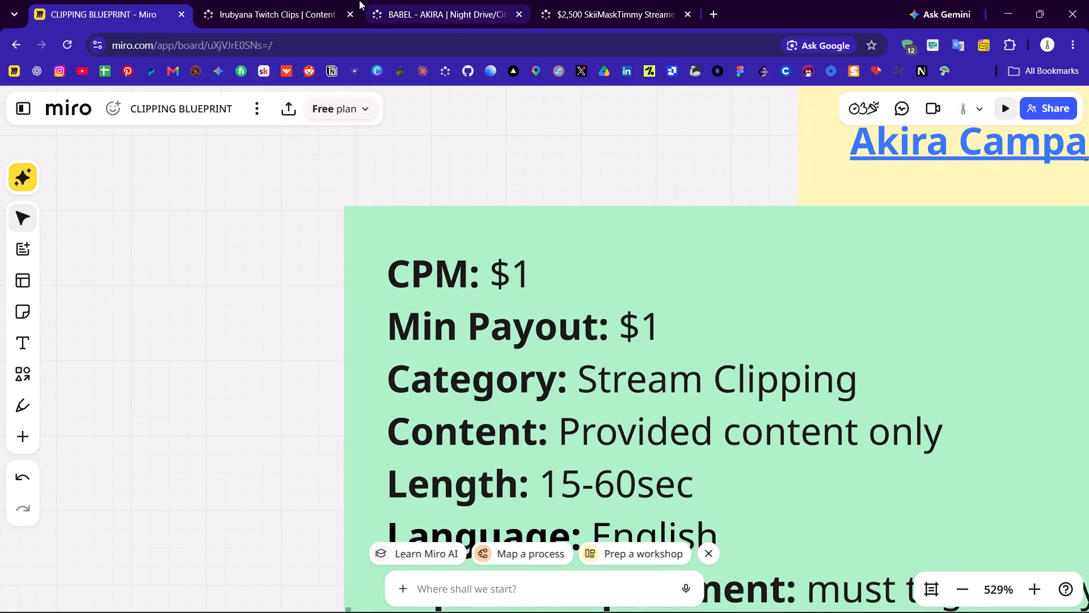
pyautogui.moveTo(359, 0); pyautogui.dragTo(326, 0)
pyautogui.click(260, 255)
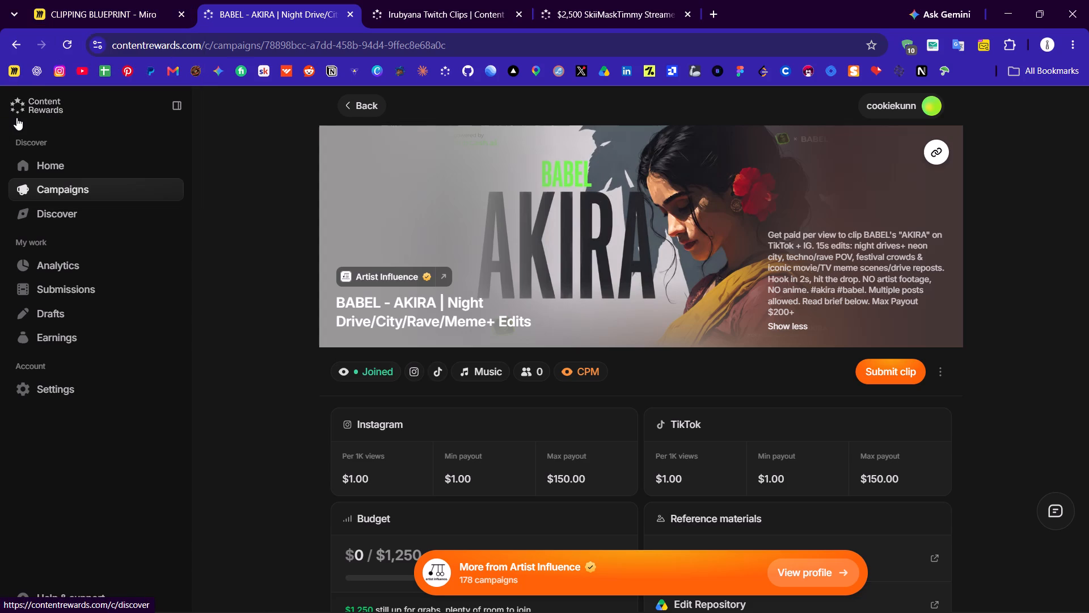
# Set Category to Music in the green requirements box under the Akira Campaign label, matching the campaign page.
pyautogui.click(106, 0)
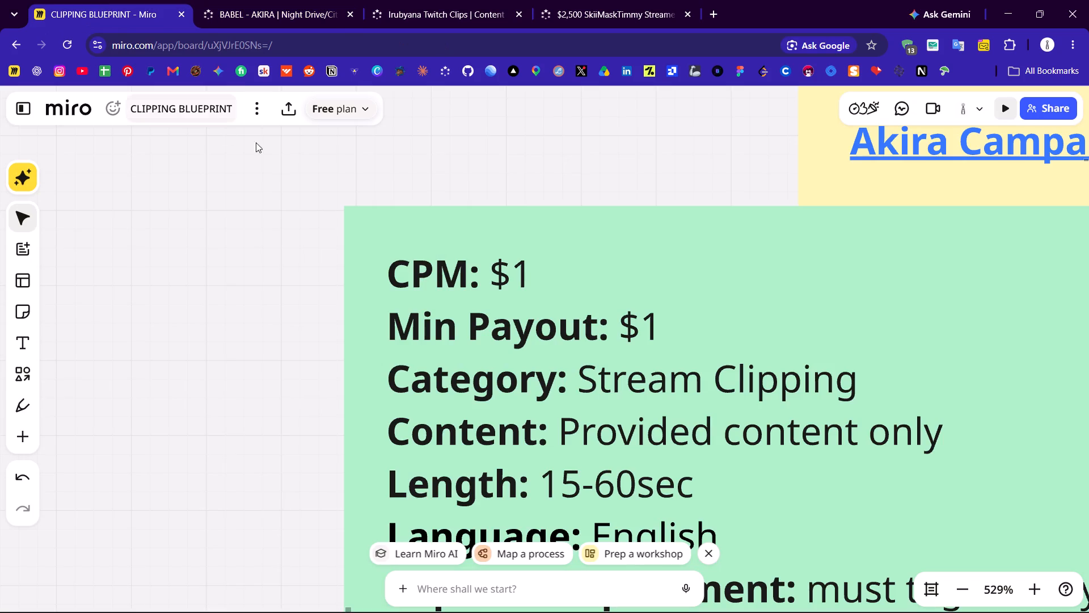
pyautogui.click(276, 0)
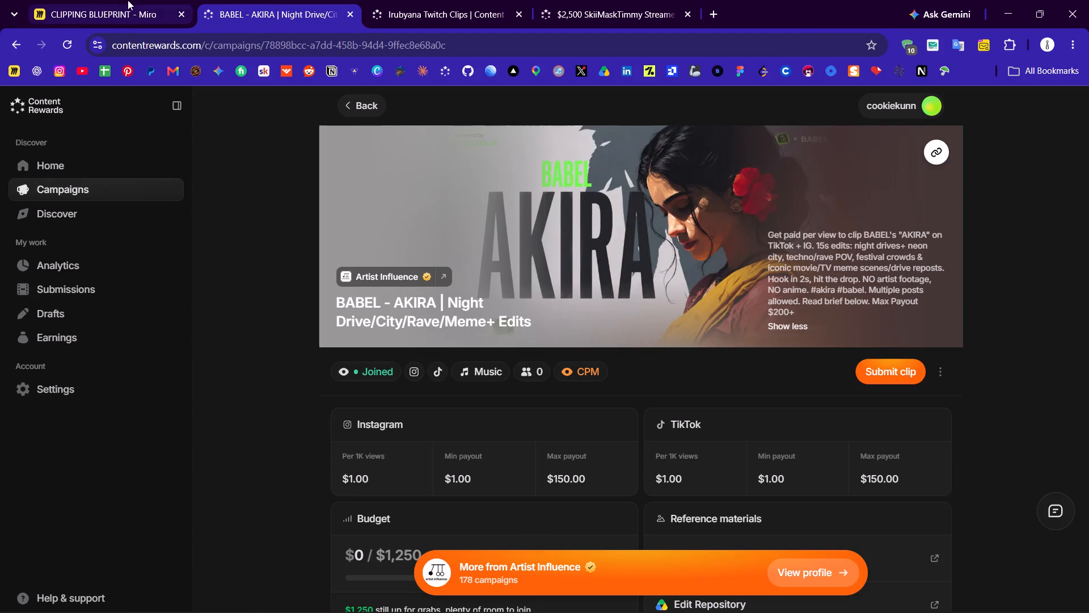
pyautogui.click(124, 0)
pyautogui.click(824, 404)
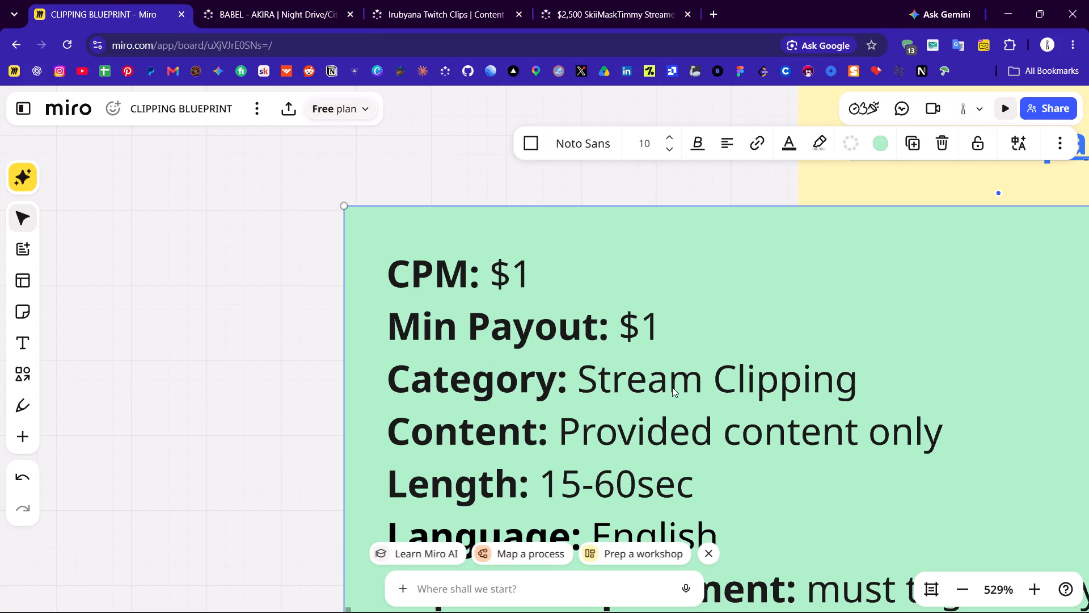
pyautogui.click(874, 366)
pyautogui.click(860, 391)
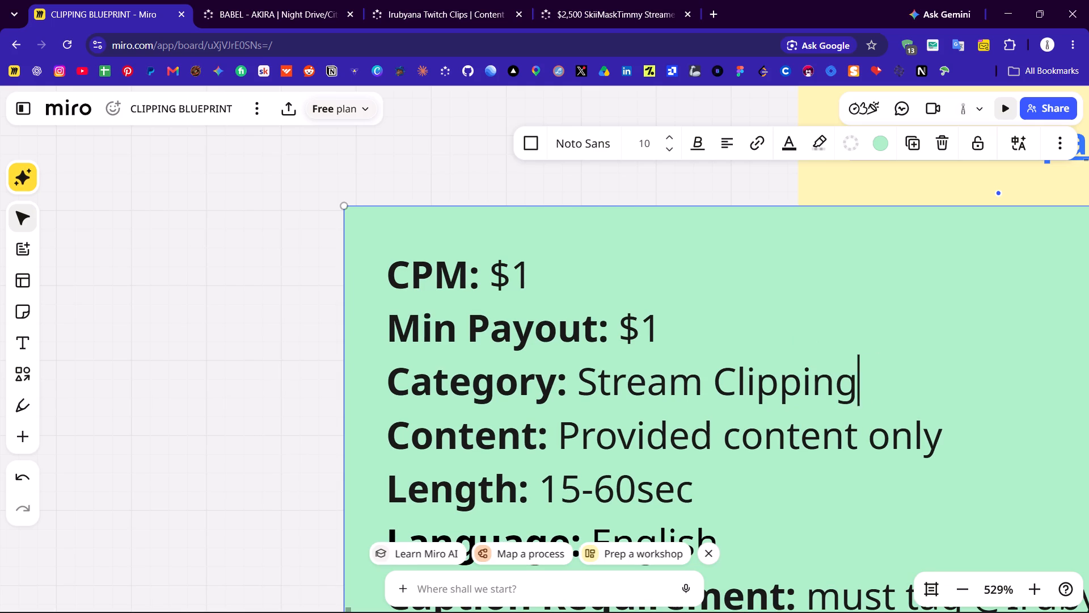
pyautogui.hotkey('ctrl', 'BackSpace')
pyautogui.hotkey('ctrl', 'BackSpace')
pyautogui.write('Music')
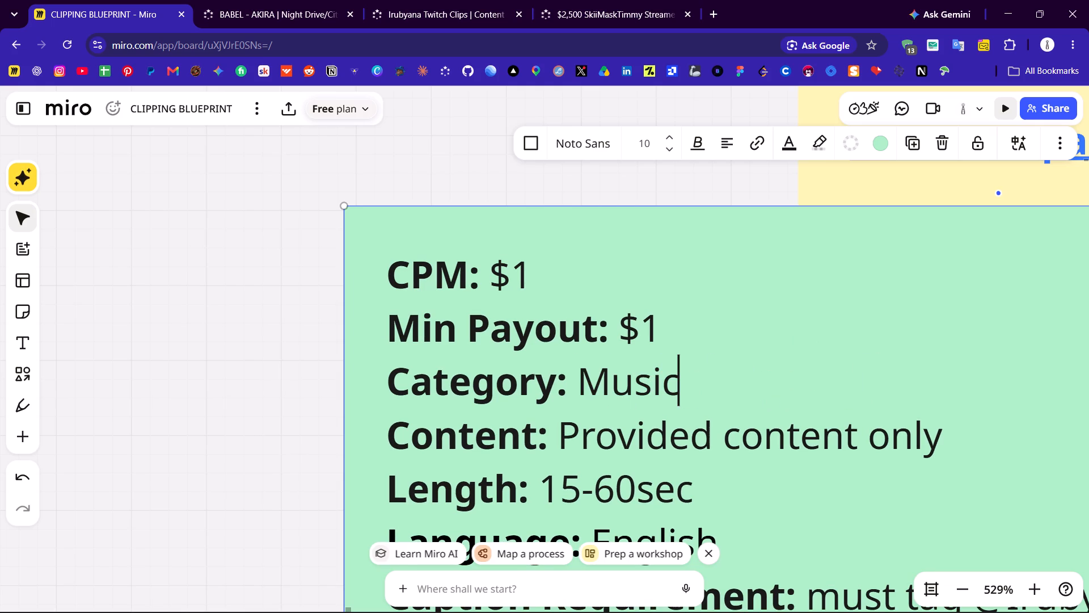
pyautogui.click(244, 347)
# Examine the BABEL - AKIRA campaign brief against the remaining fields of the copied requirements box, starting with Content and Length.
pyautogui.scroll(-2, 242, 391)
pyautogui.moveTo(244, 392); pyautogui.dragTo(192, 312, button='right')
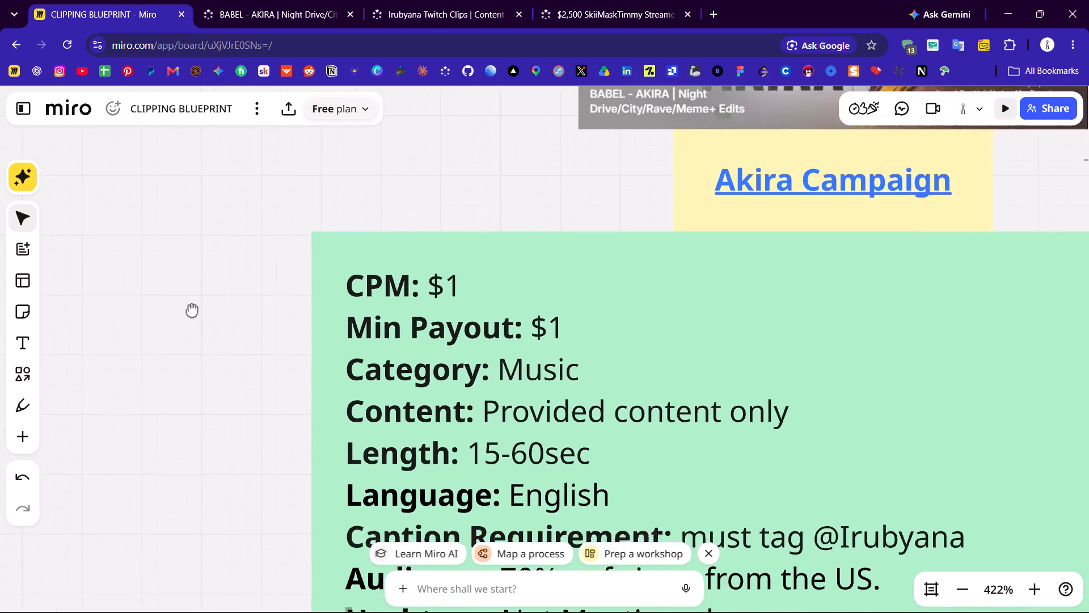
pyautogui.moveTo(192, 312); pyautogui.dragTo(186, 305, button='right')
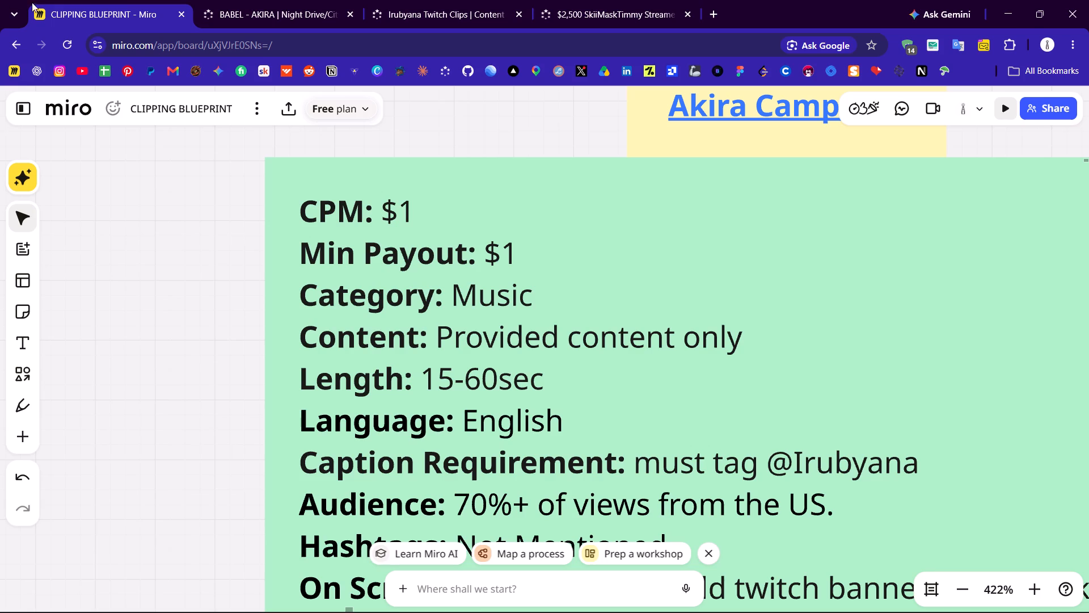
pyautogui.click(270, 0)
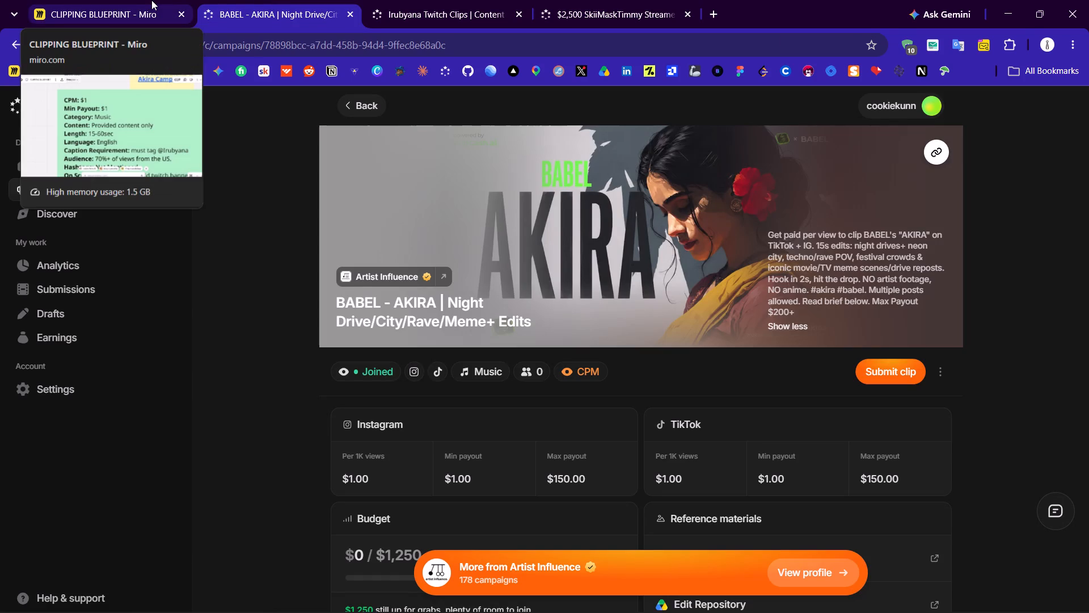
pyautogui.click(151, 0)
pyautogui.moveTo(199, 414); pyautogui.dragTo(191, 408, button='right')
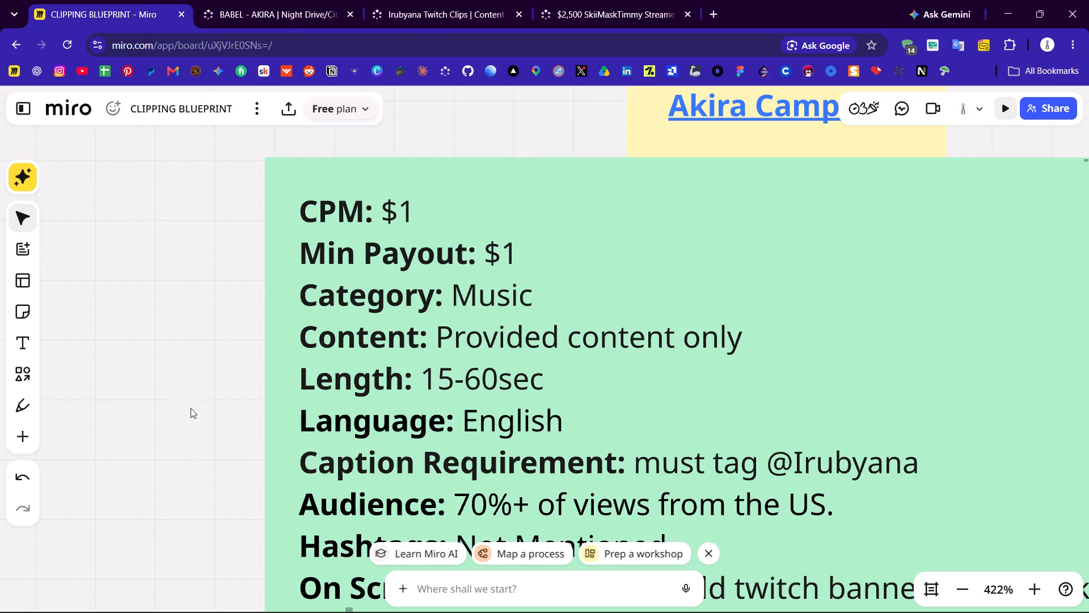
pyautogui.moveTo(191, 408); pyautogui.dragTo(180, 269, button='right')
pyautogui.click(302, 0)
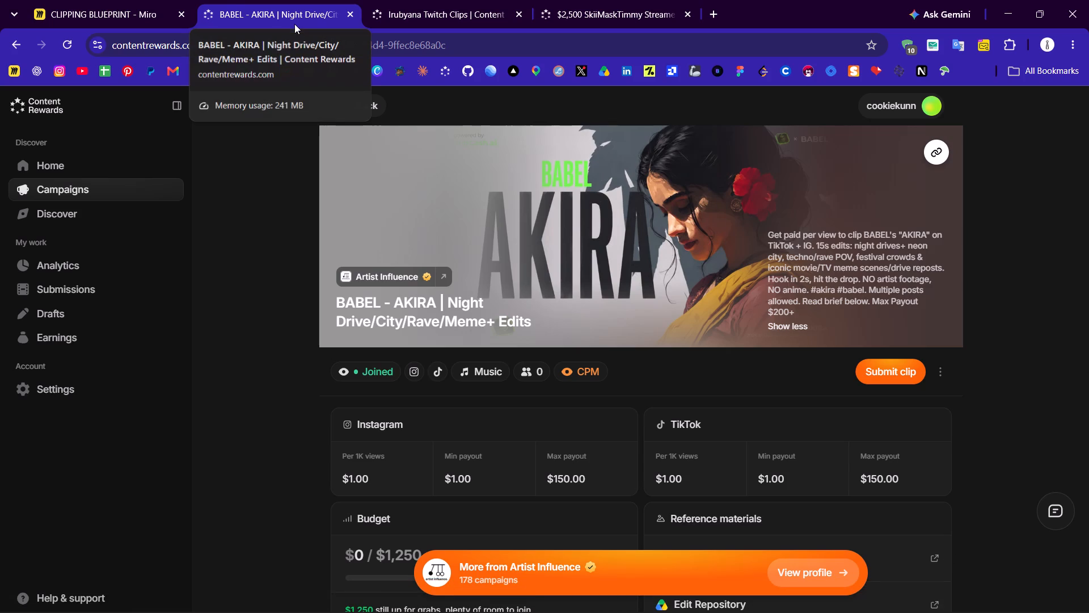
pyautogui.scroll(-6, 491, 259)
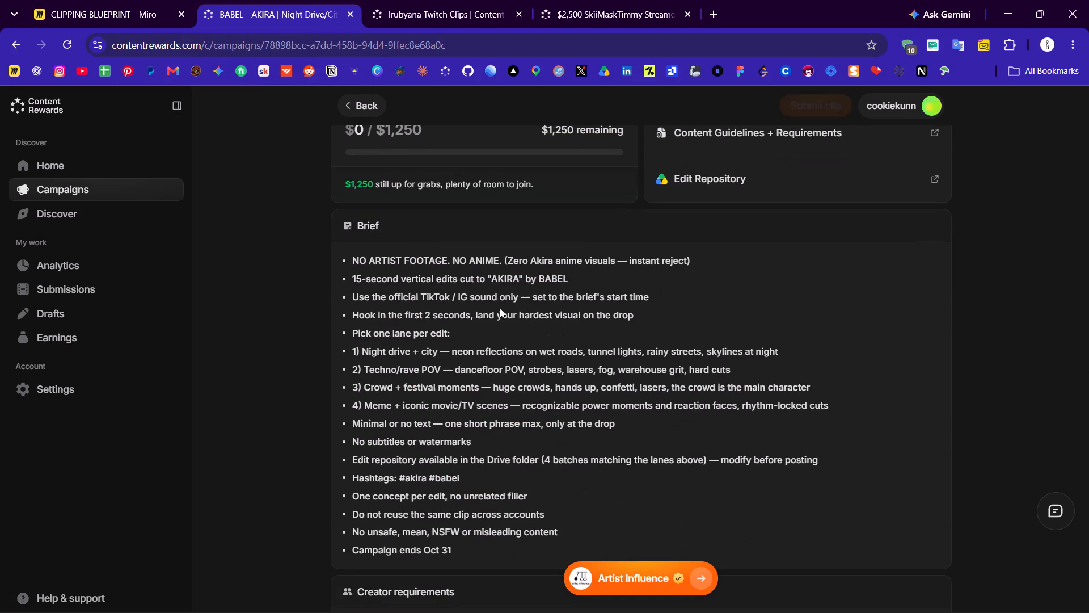
pyautogui.scroll(1, 496, 376)
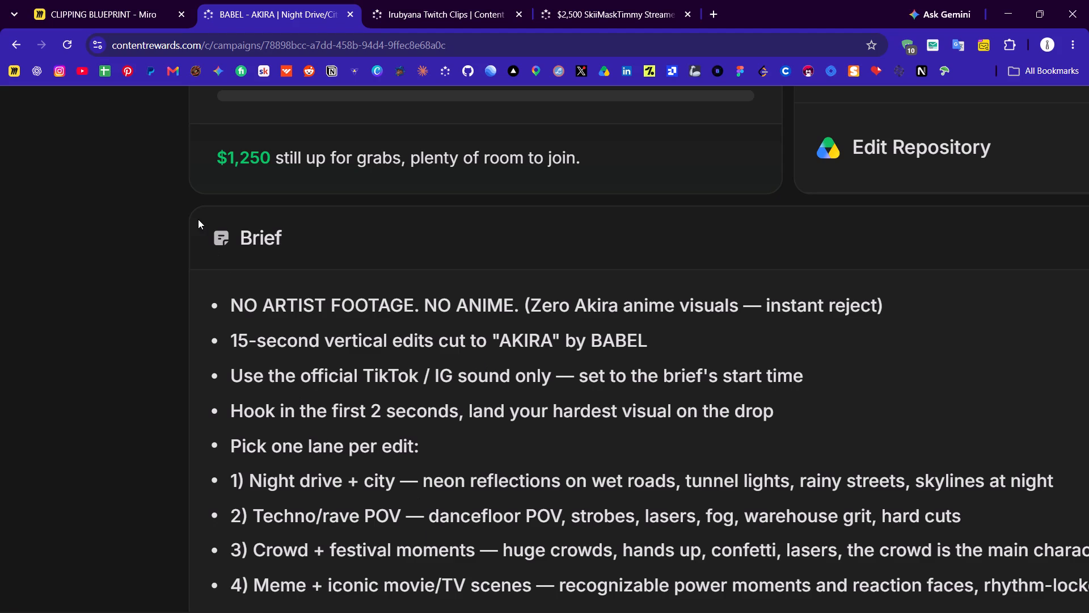
# Set Length to 15sec in the green requirements box under the Akira Campaign label.
pyautogui.click(129, 11)
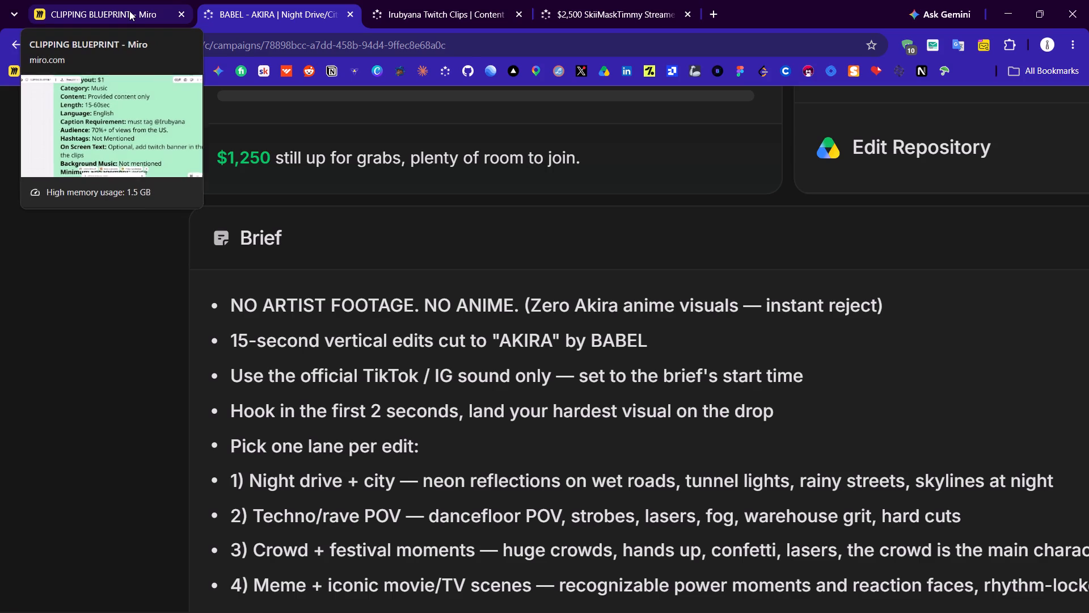
pyautogui.click(528, 230)
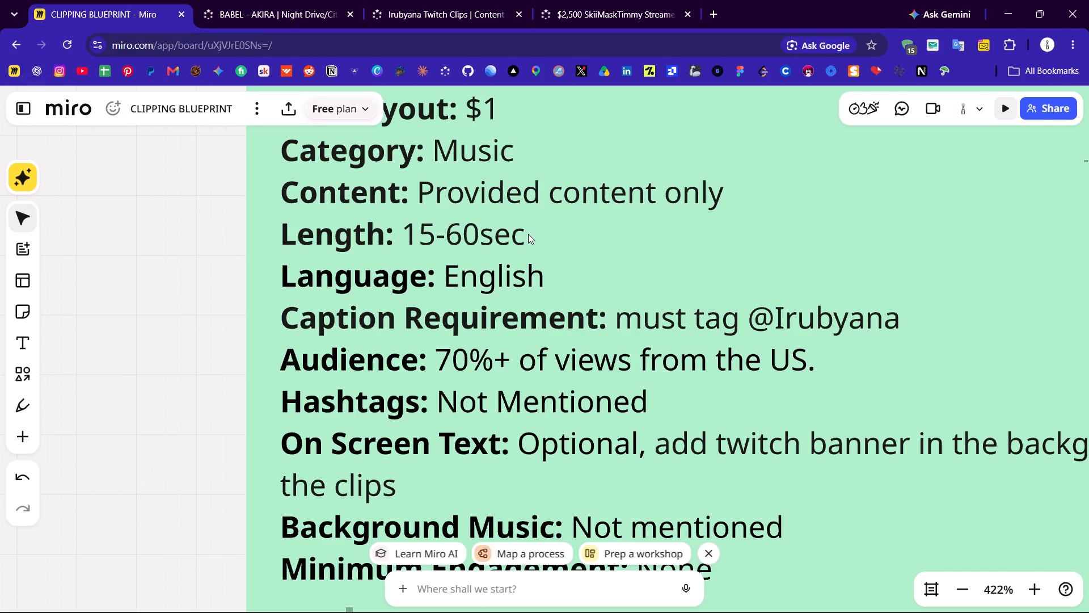
# Set Length to 15sec in the green requirements box under the Akira Campaign label.
pyautogui.moveTo(528, 235); pyautogui.dragTo(530, 245)
pyautogui.doubleClick(532, 240)
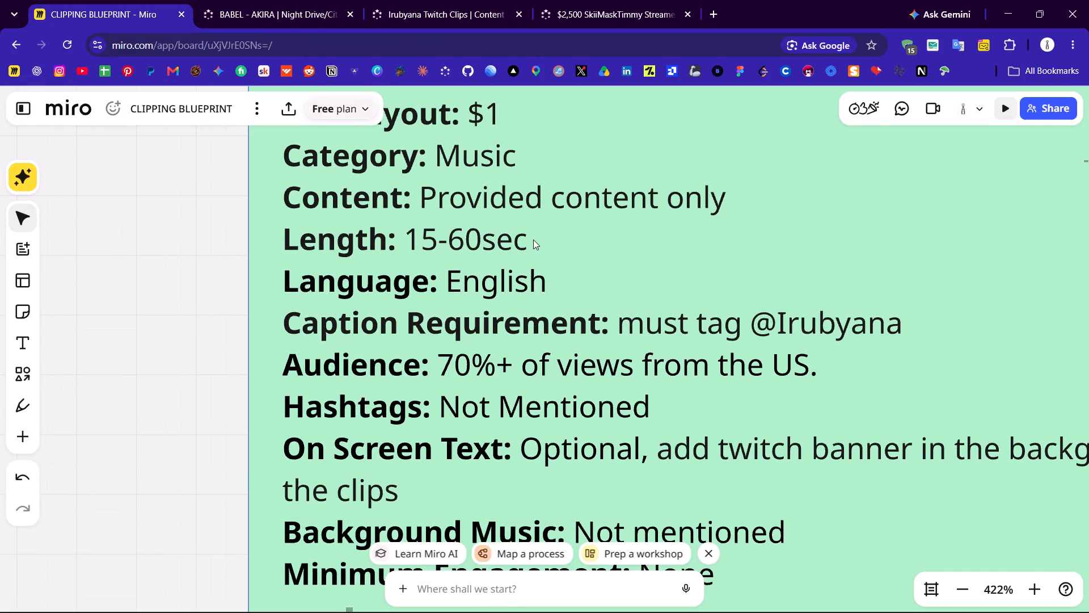
pyautogui.click(522, 257)
pyautogui.press('BackSpace')
pyautogui.press('BackSpace')
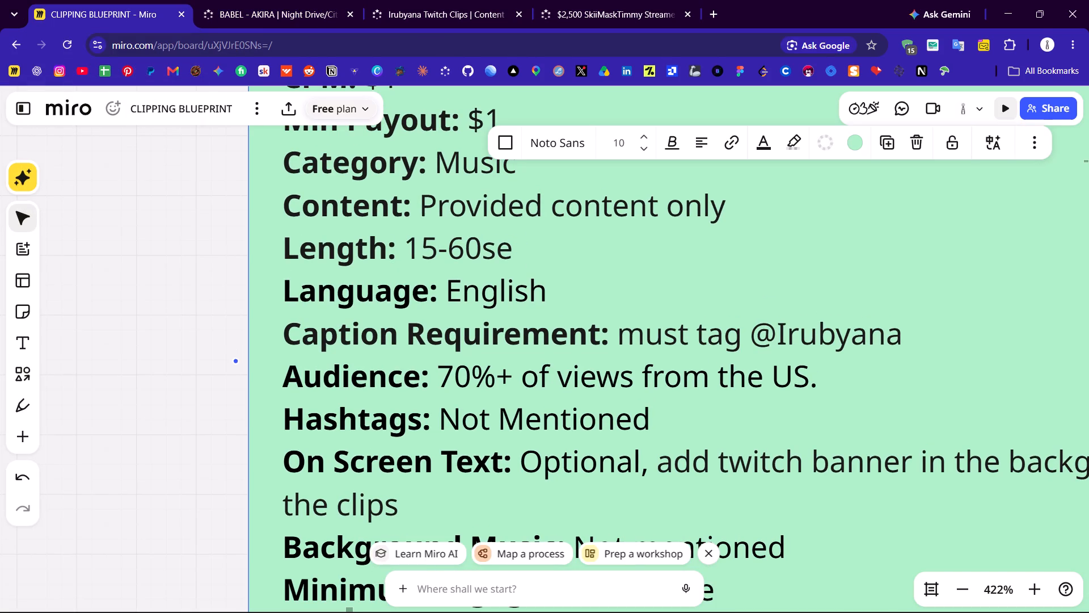
pyautogui.press('BackSpace')
pyautogui.press('BackSpace')
pyautogui.press('BackSpace')
pyautogui.press('BackSpace')
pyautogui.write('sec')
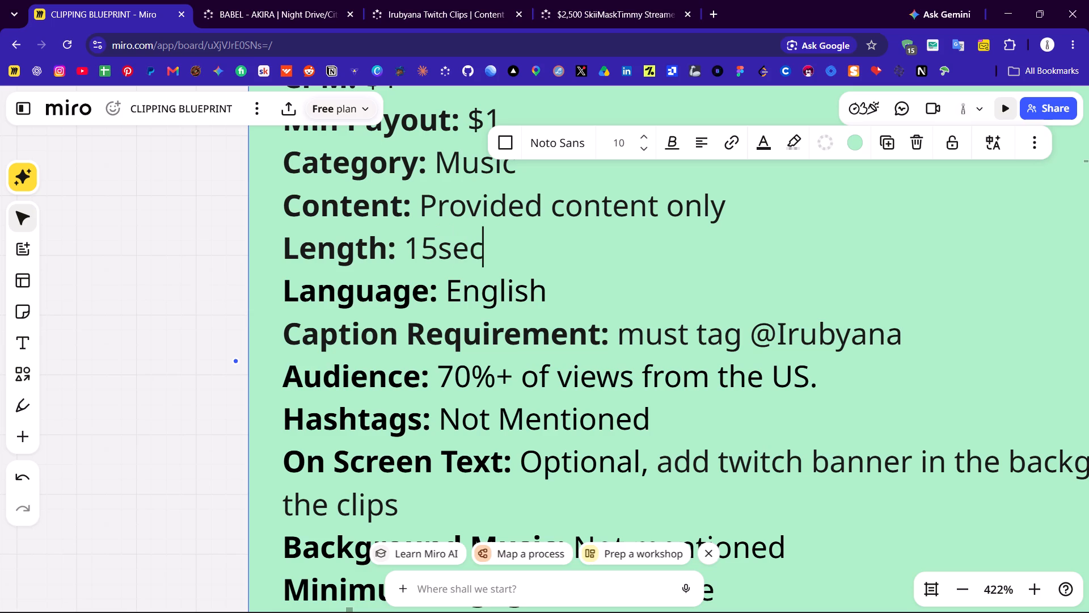
# Review the BABEL - AKIRA campaign brief and select its hashtags, #akira #babel.
pyautogui.click(331, 0)
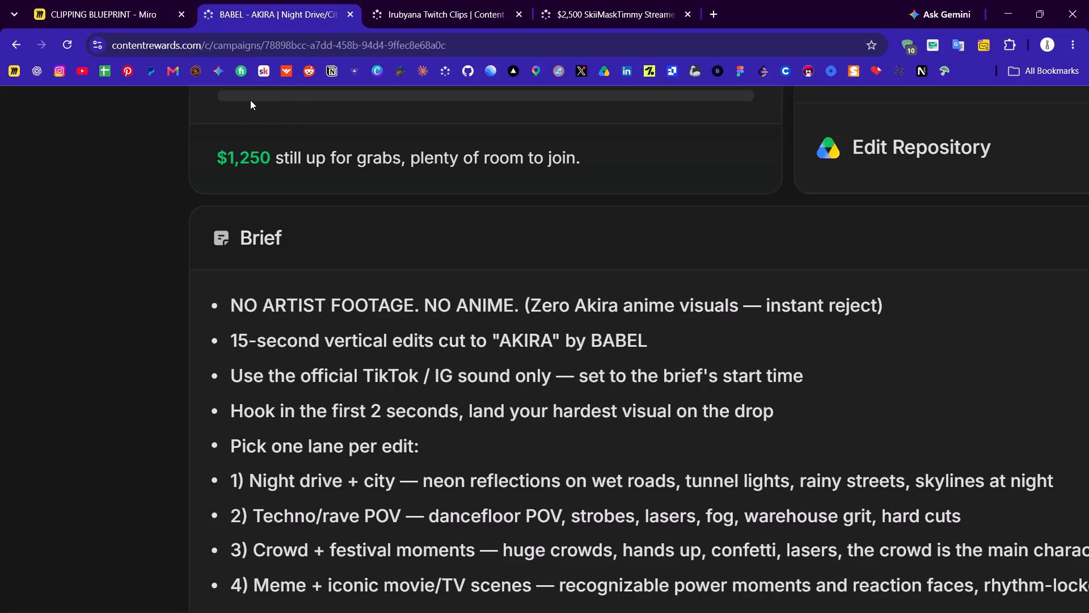
pyautogui.scroll(-2, 267, 276)
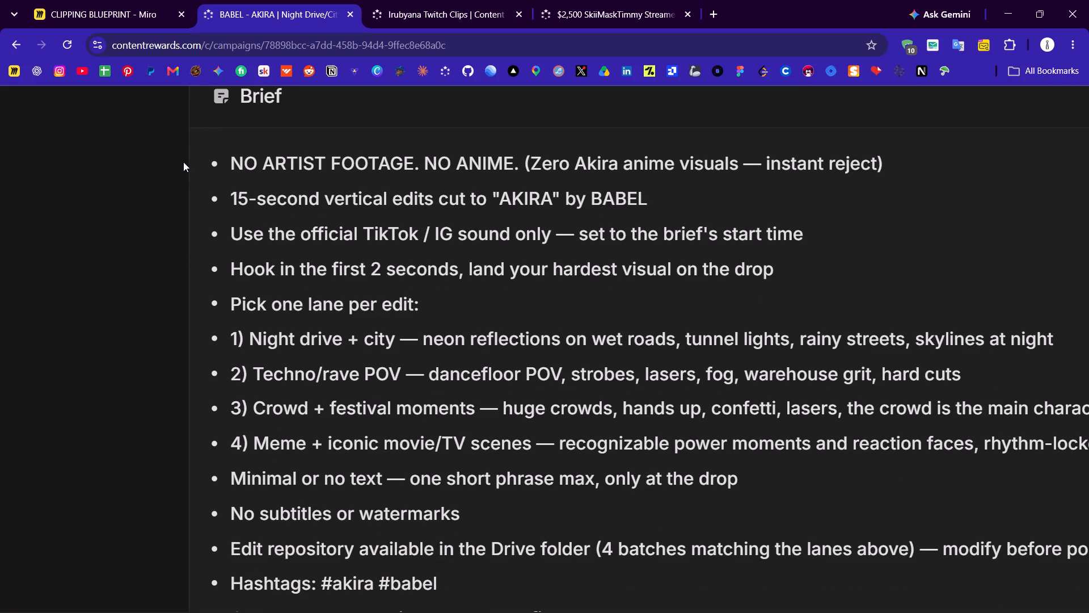
pyautogui.hscroll(-1, 183, 162)
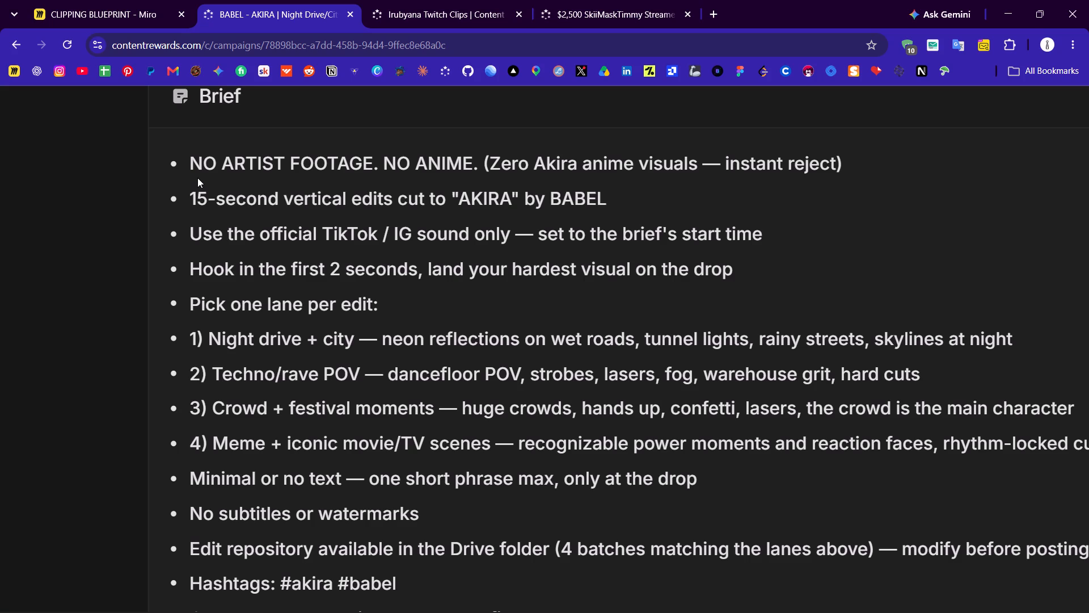
pyautogui.scroll(-2, 227, 389)
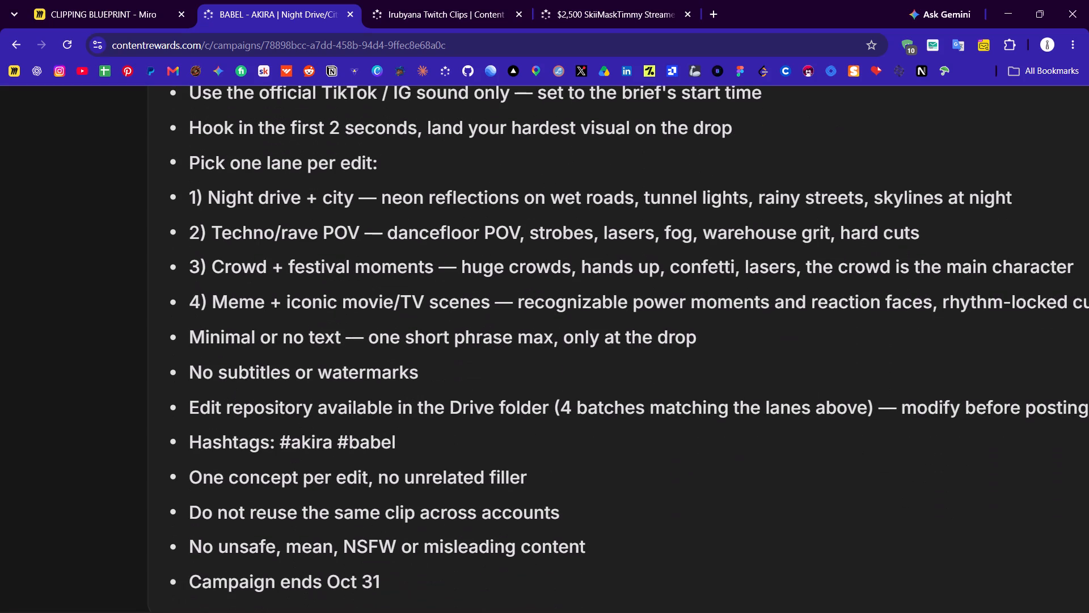
pyautogui.moveTo(401, 455); pyautogui.dragTo(280, 445)
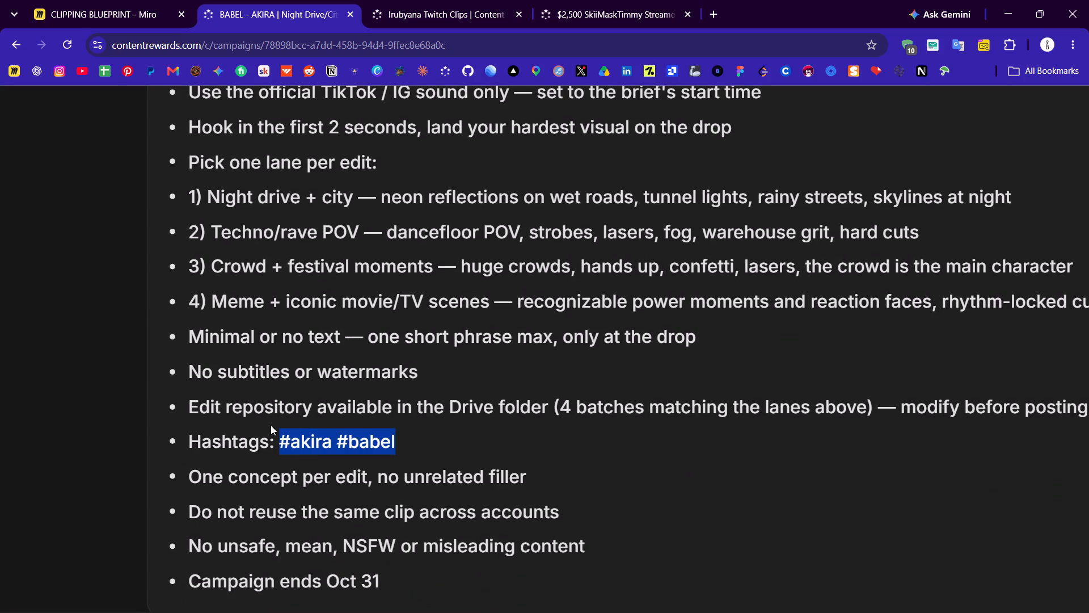
# Copy the hashtags #akira #babel from the BABEL - AKIRA brief and replace the Hashtags value in the Akira requirements box with them.
pyautogui.hotkey('ctrl', 'c')
pyautogui.click(116, 5)
pyautogui.scroll(-6, 591, 382)
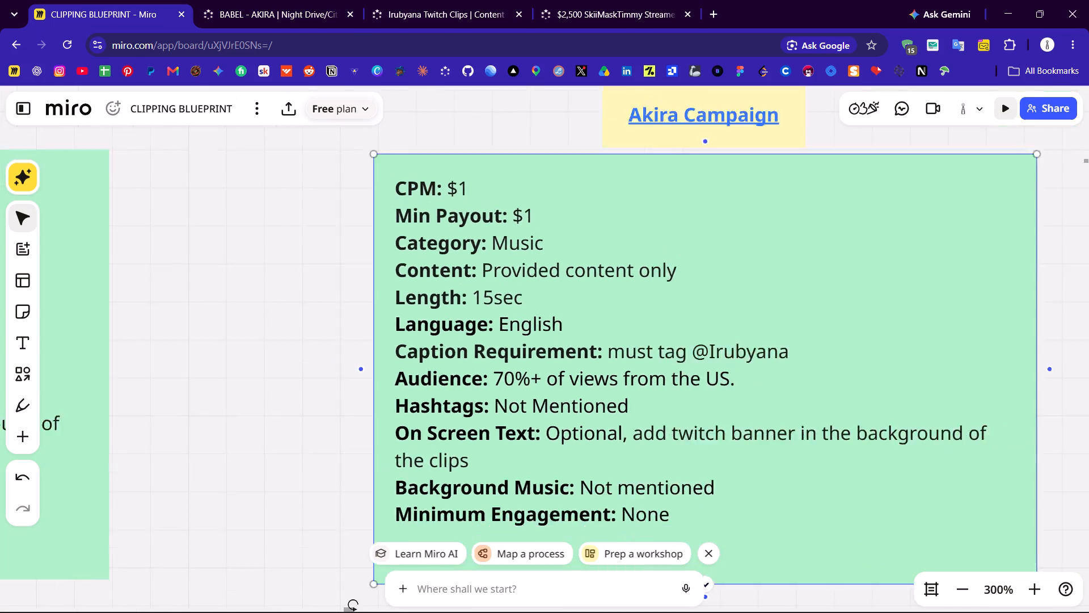
pyautogui.moveTo(392, 415); pyautogui.dragTo(331, 381, button='right')
pyautogui.scroll(3, 526, 394)
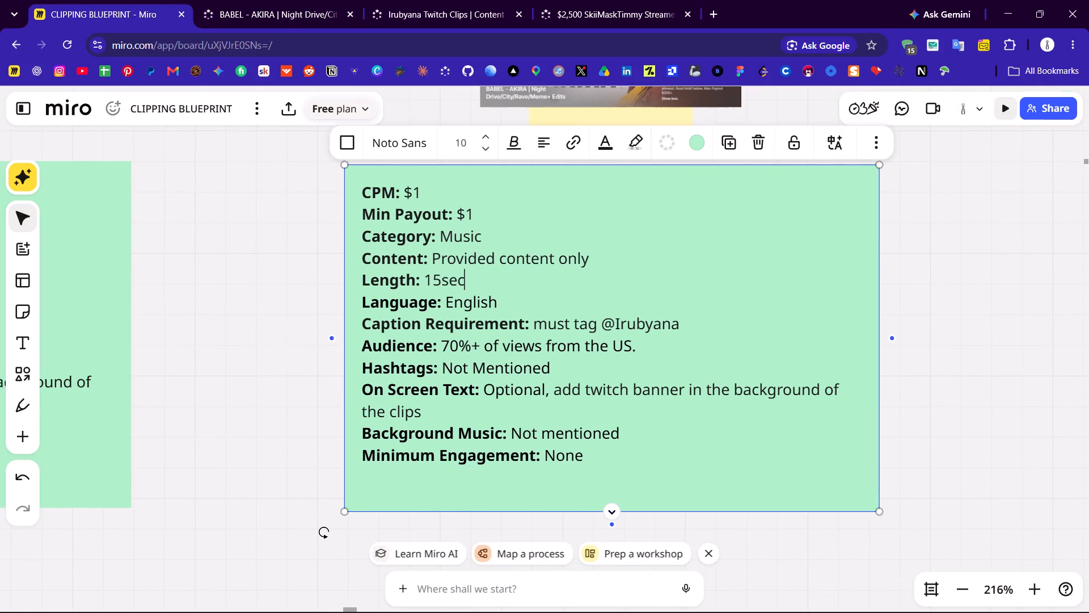
pyautogui.click(558, 363)
pyautogui.hotkey('ctrl', 'BackSpace')
pyautogui.hotkey('ctrl', 'BackSpace')
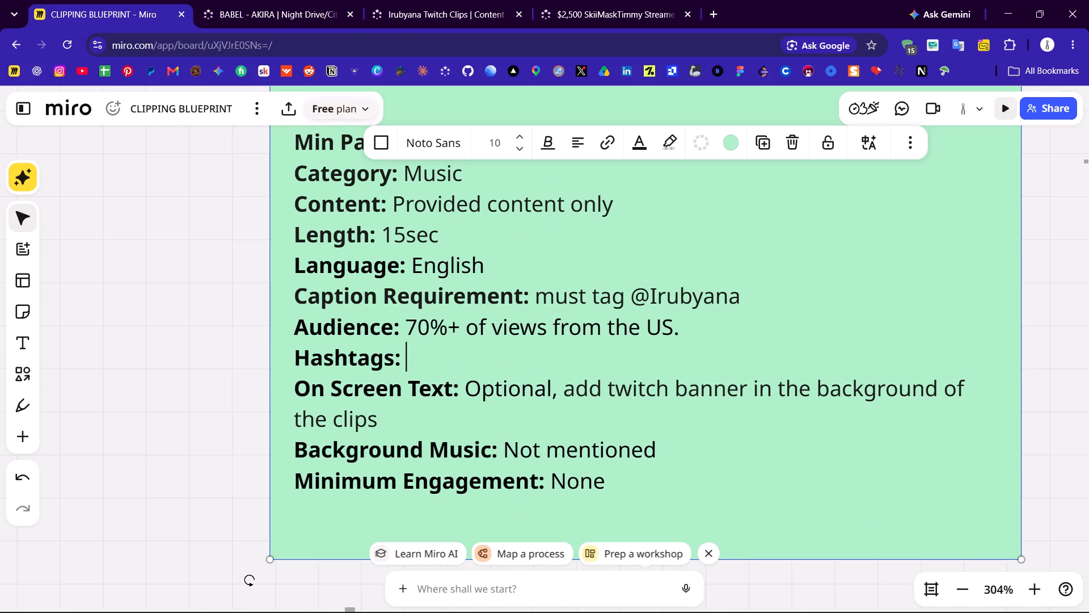
pyautogui.hotkey('ctrl', 'v')
# Restyle the #akira #babel hashtags in the Akira requirements box with dark, non-bold text.
pyautogui.moveTo(559, 360); pyautogui.dragTo(530, 360)
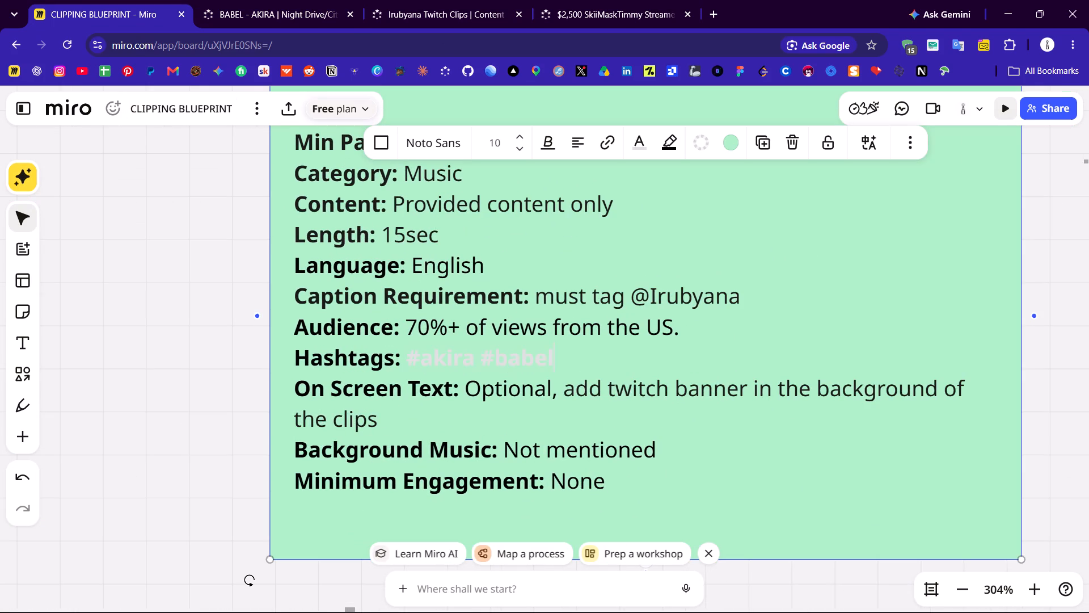
pyautogui.moveTo(530, 360); pyautogui.dragTo(410, 366)
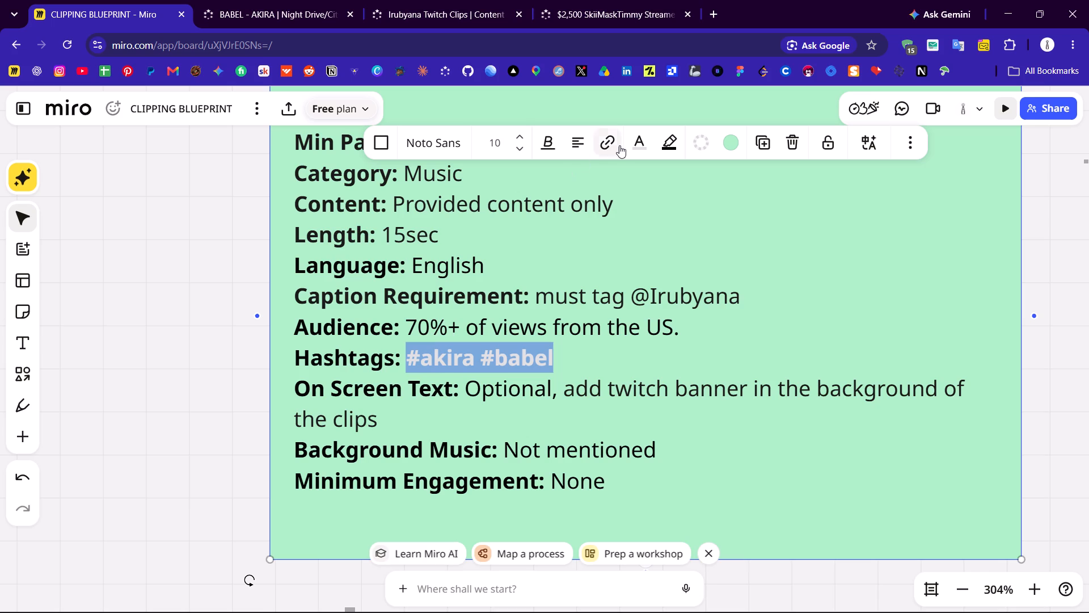
pyautogui.click(643, 141)
pyautogui.click(691, 372)
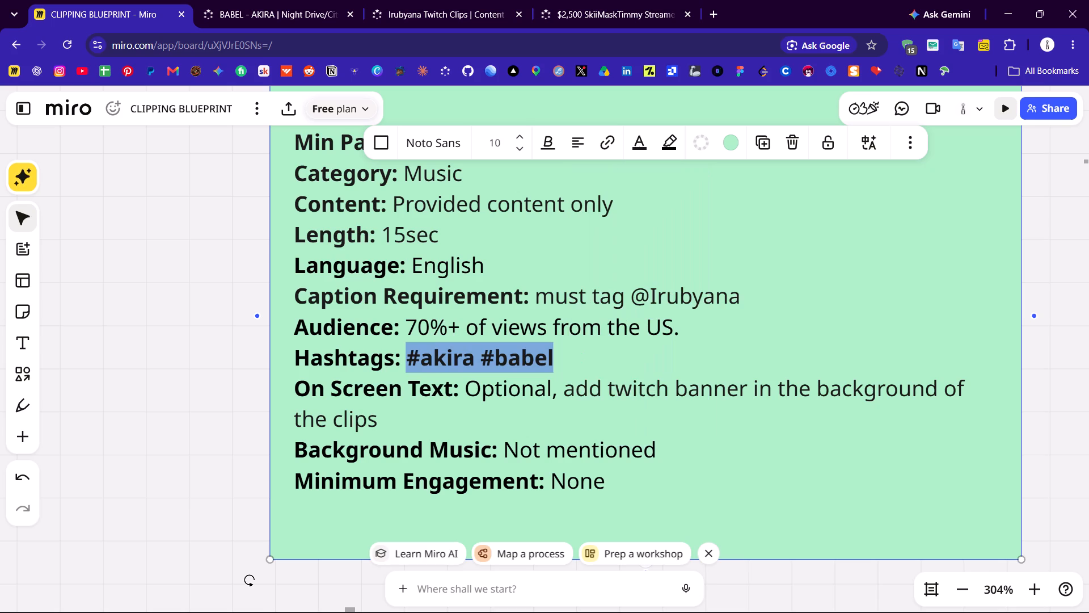
pyautogui.click(548, 149)
pyautogui.click(508, 181)
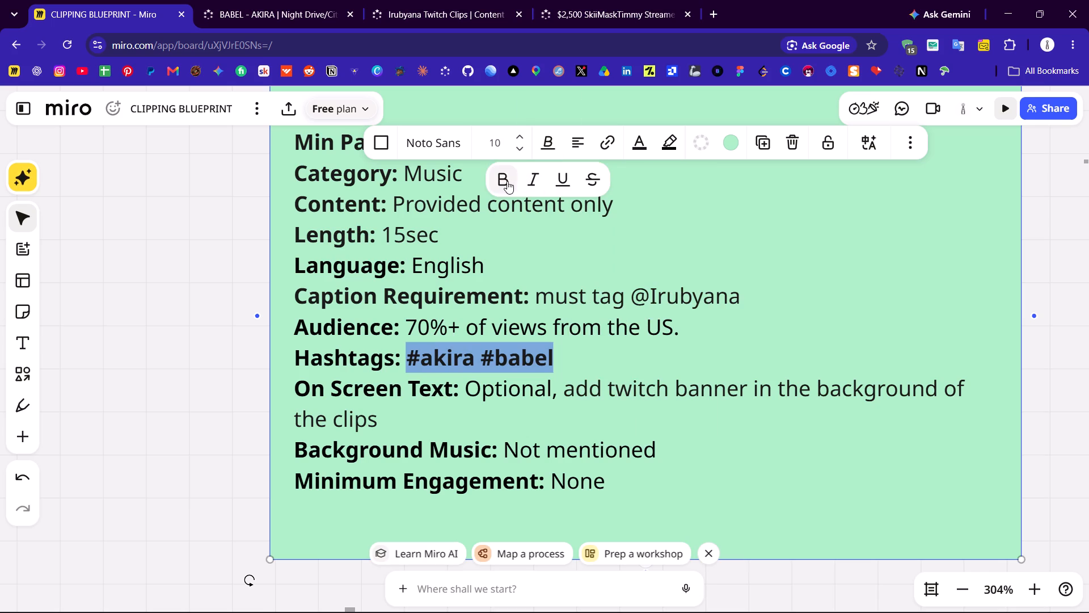
pyautogui.click(178, 300)
# Examine the BABEL - AKIRA brief and the batch 1 - movie/tv & memes folder in its Edit Repository.
pyautogui.click(259, 0)
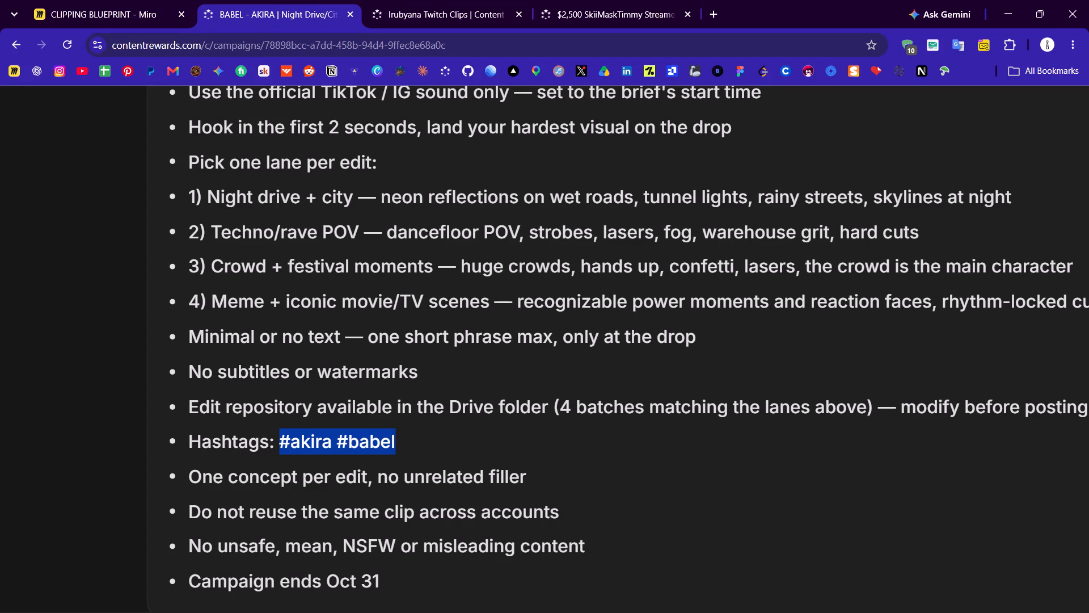
pyautogui.scroll(-1, 229, 321)
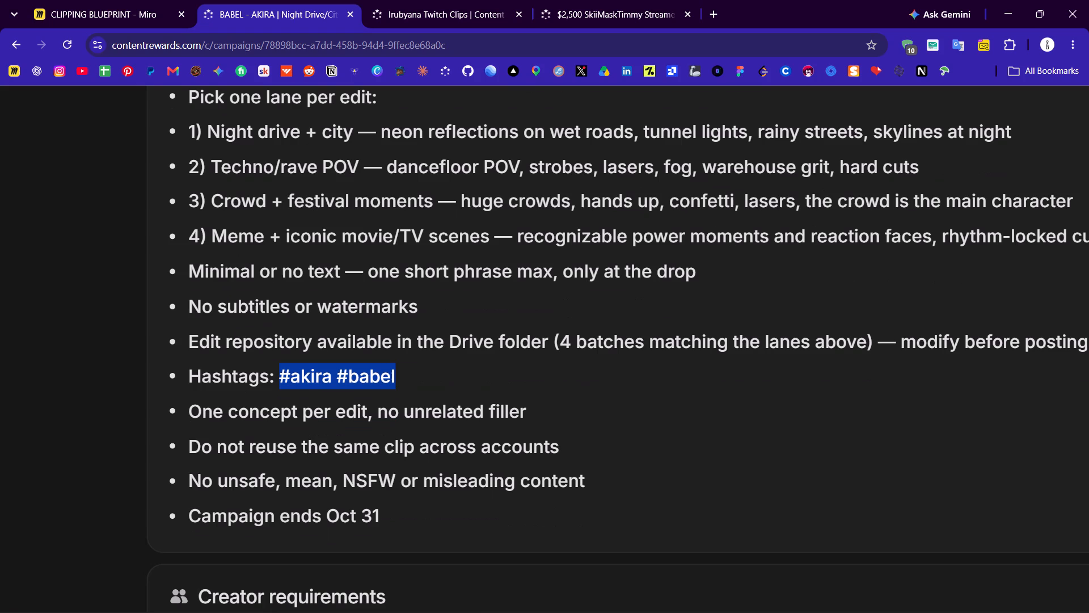
pyautogui.hscroll(-1, 291, 389)
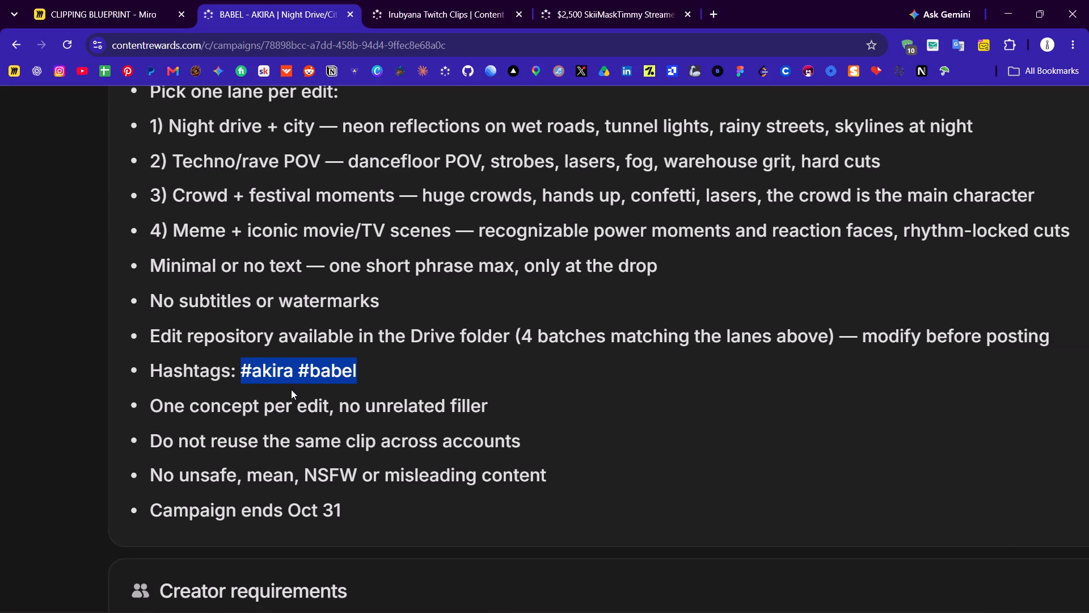
pyautogui.hscroll(-1, 291, 389)
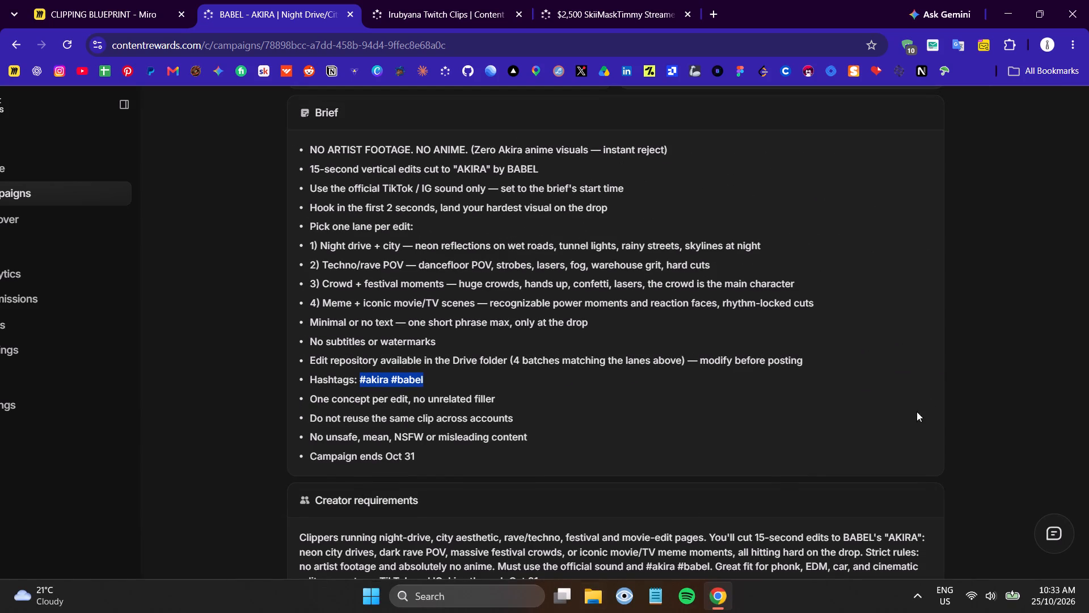
pyautogui.click(962, 354)
pyautogui.scroll(5, 936, 350)
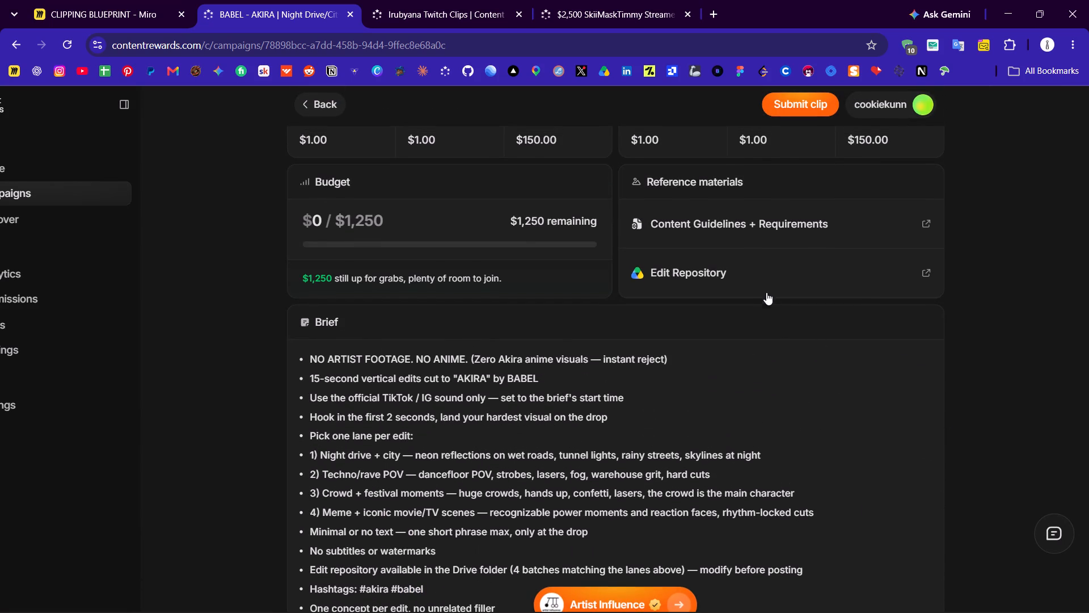
pyautogui.click(763, 284)
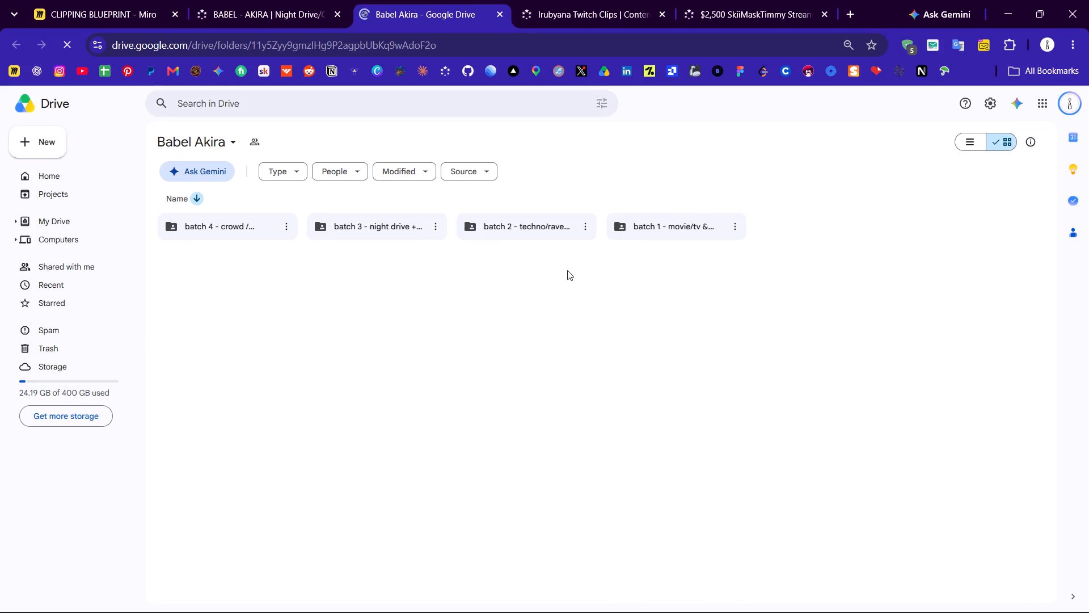
pyautogui.doubleClick(649, 227)
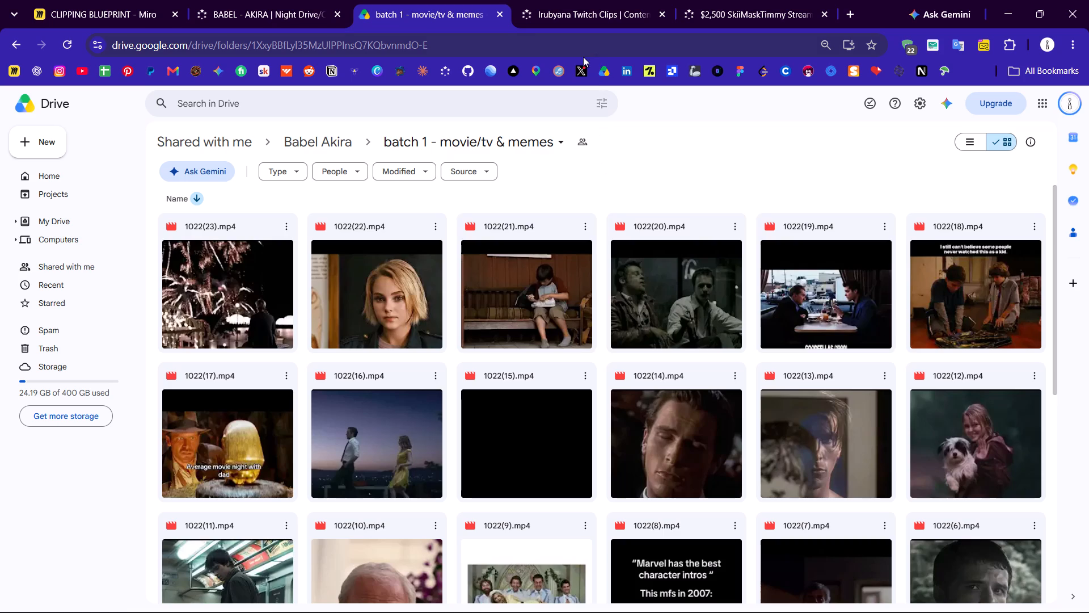
pyautogui.click(10, 45)
pyautogui.click(272, 0)
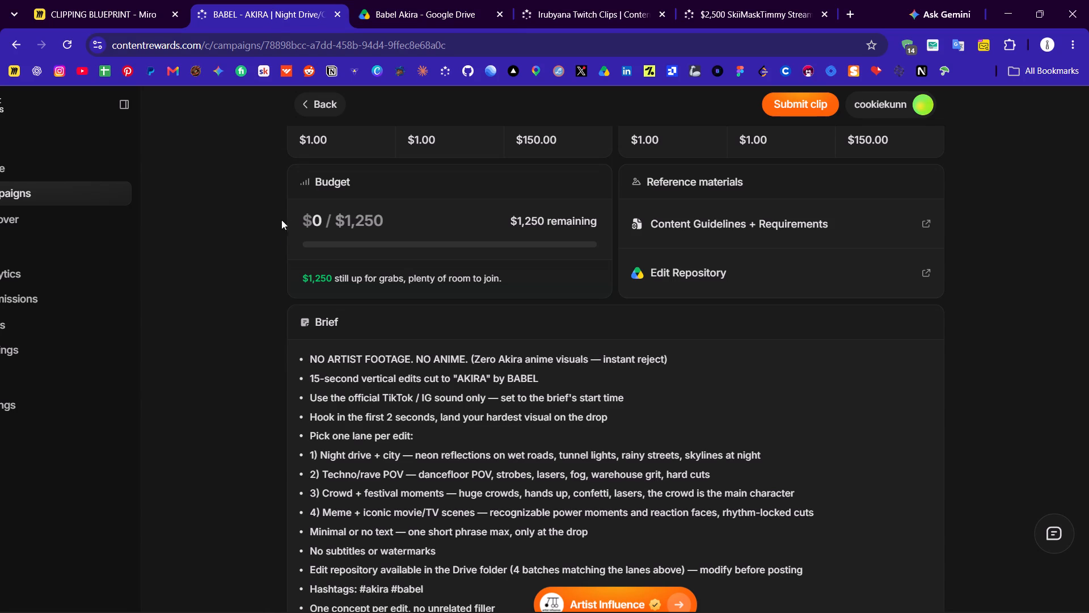
# Remove the bright green highlight from the #akira #babel hashtags in the Akira requirements box.
pyautogui.click(119, 0)
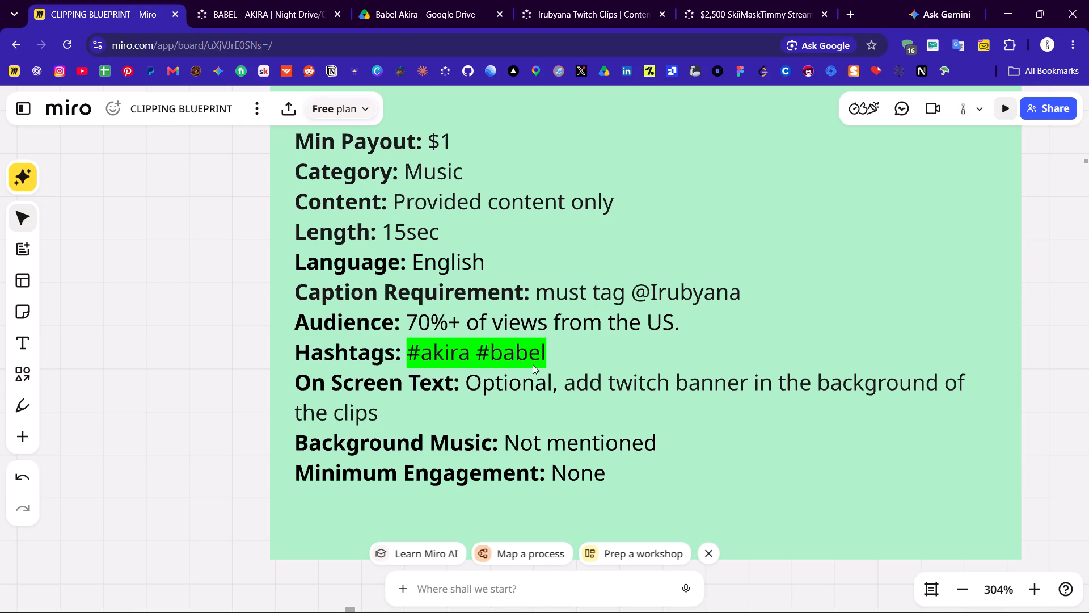
pyautogui.click(541, 358)
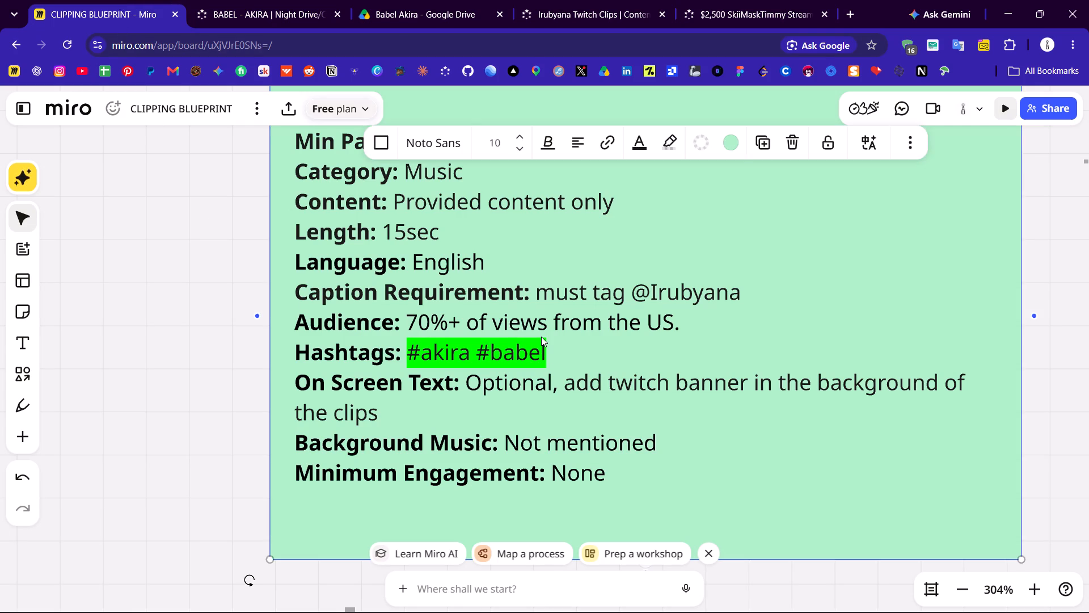
pyautogui.click(584, 350)
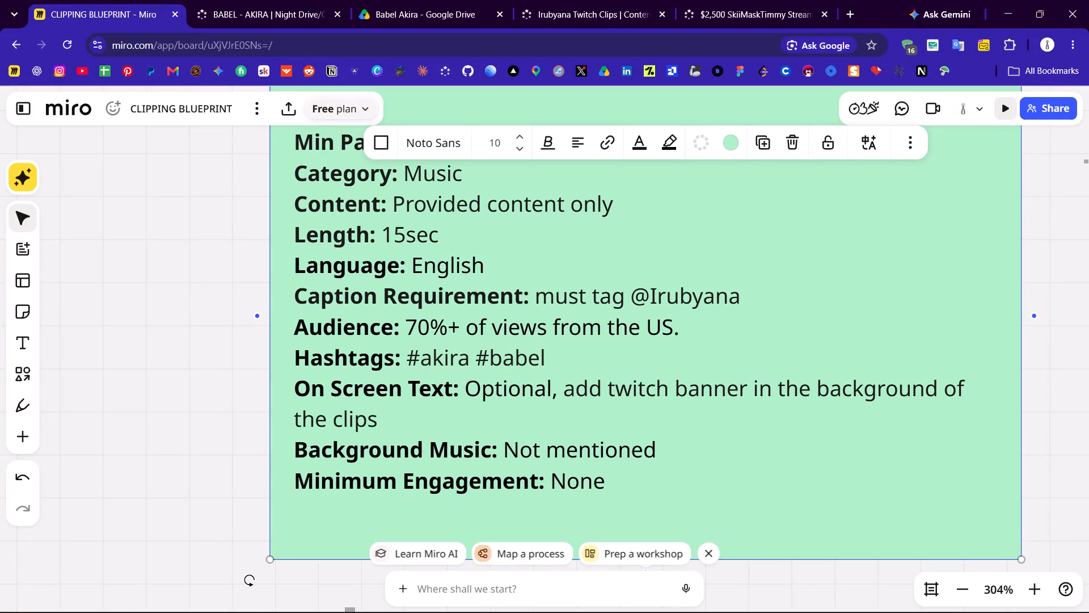
pyautogui.moveTo(546, 359); pyautogui.dragTo(436, 364)
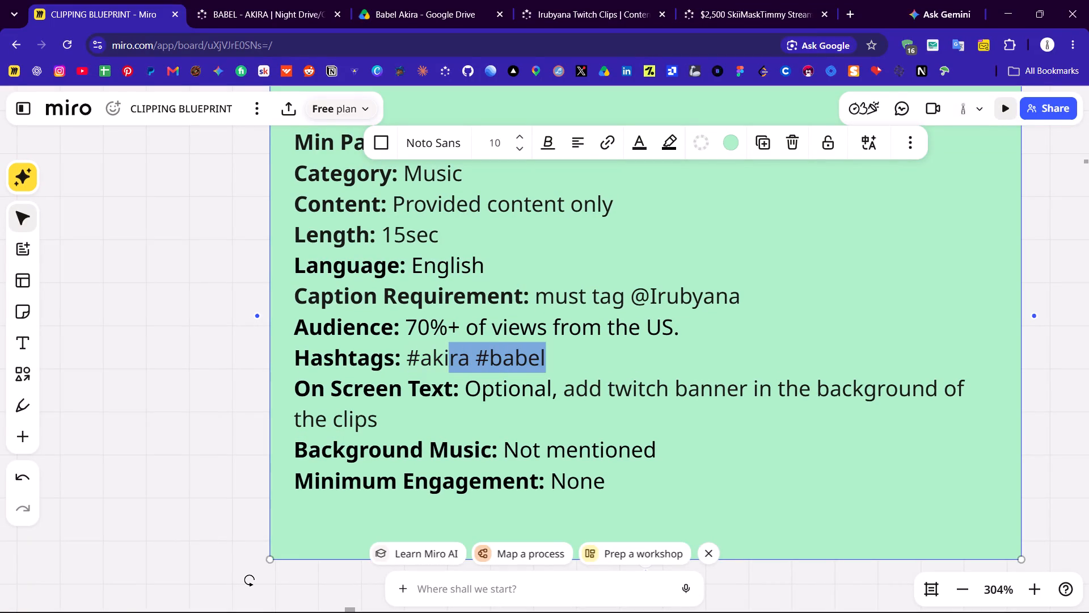
pyautogui.moveTo(436, 364); pyautogui.dragTo(407, 364)
pyautogui.click(673, 145)
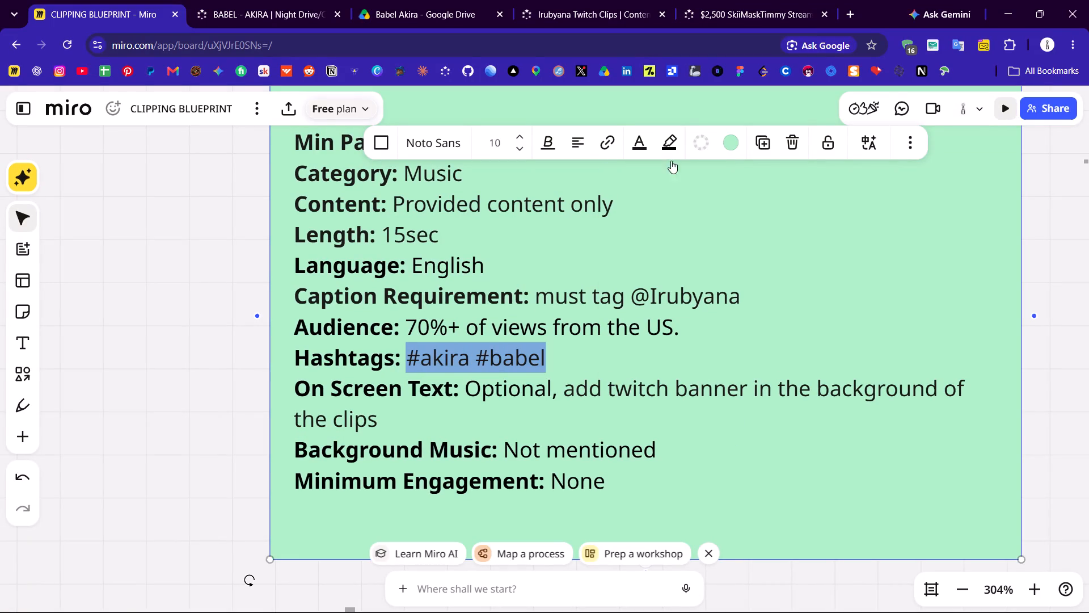
pyautogui.click(618, 258)
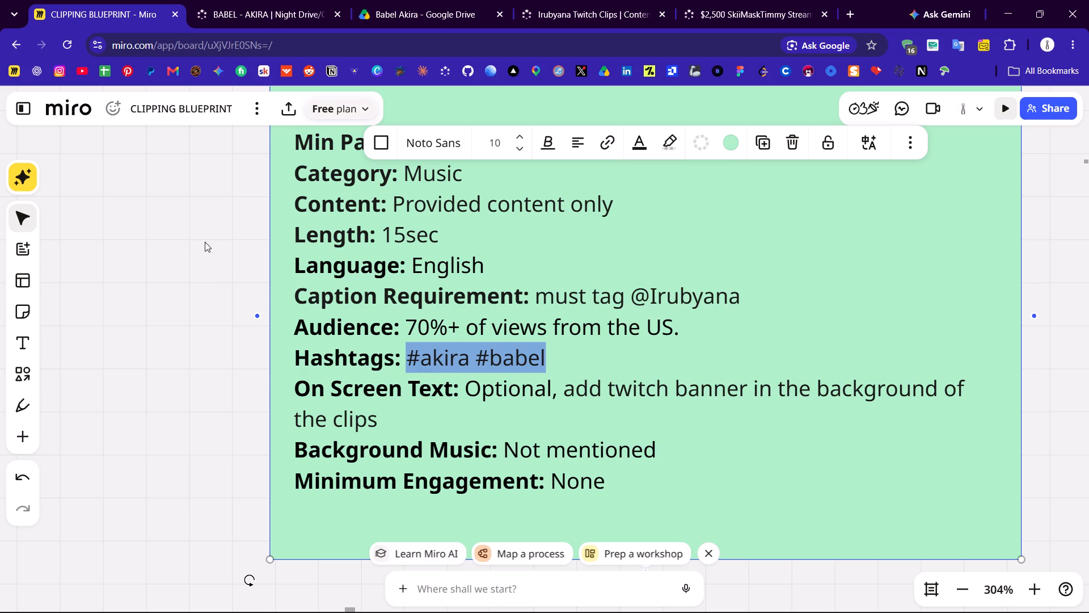
pyautogui.click(195, 203)
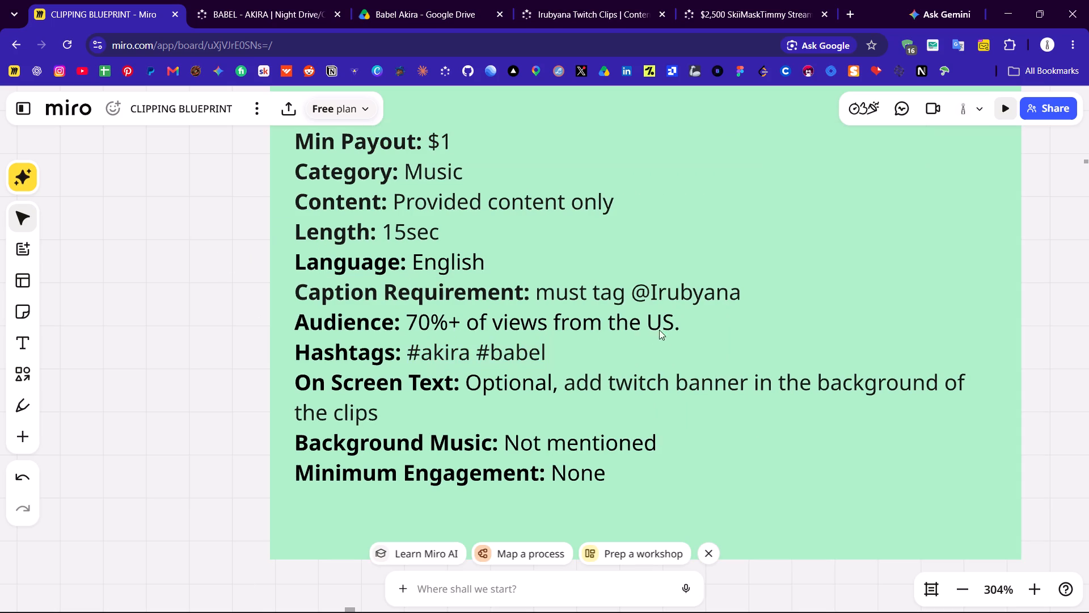
# Replace the Audience value in the Akira requirements box with "Not Mentioend".
pyautogui.click(693, 325)
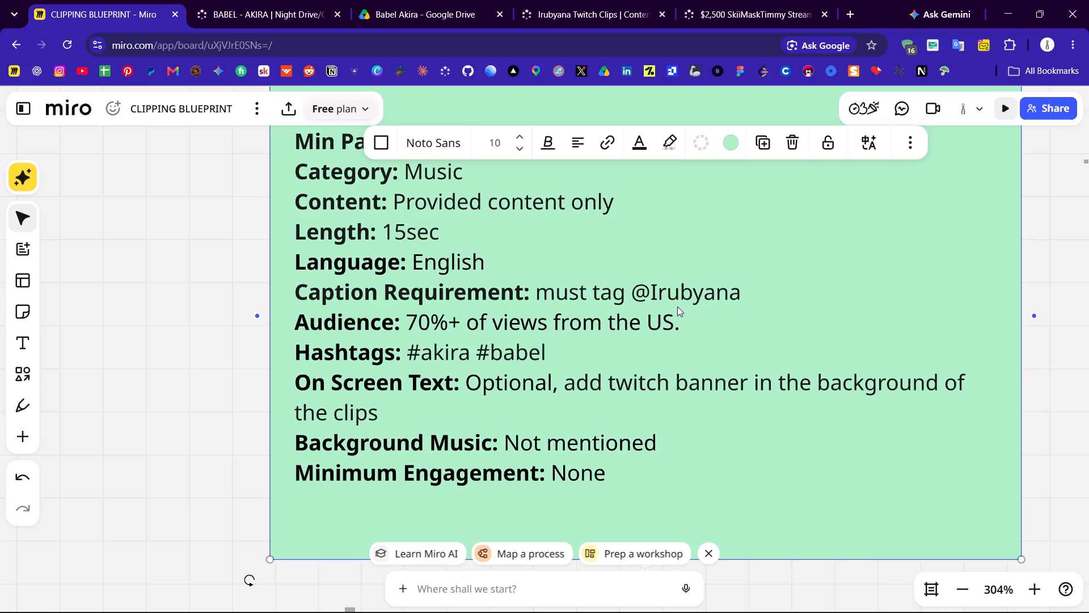
pyautogui.click(676, 319)
pyautogui.click(687, 325)
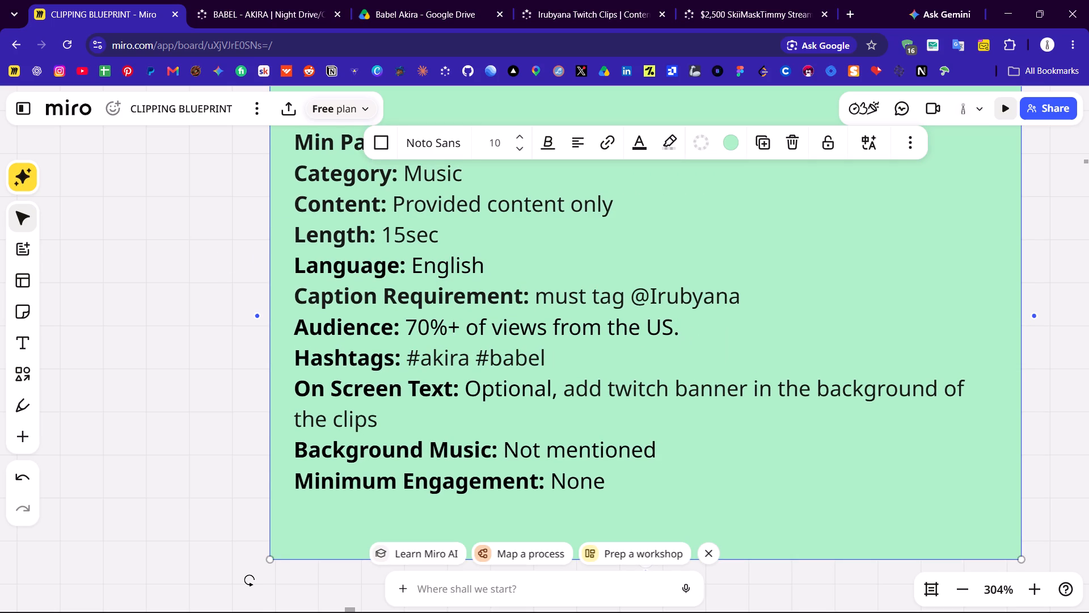
pyautogui.hotkey('ctrl', 'BackSpace')
pyautogui.hotkey('ctrl', 'BackSpace')
pyautogui.hotkey('ctrl', 'BackSpace')
pyautogui.hotkey('ctrl', 'BackSpace')
pyautogui.hotkey('ctrl', 'BackSpace')
pyautogui.hotkey('ctrl', 'BackSpace')
pyautogui.hotkey('ctrl', 'BackSpace')
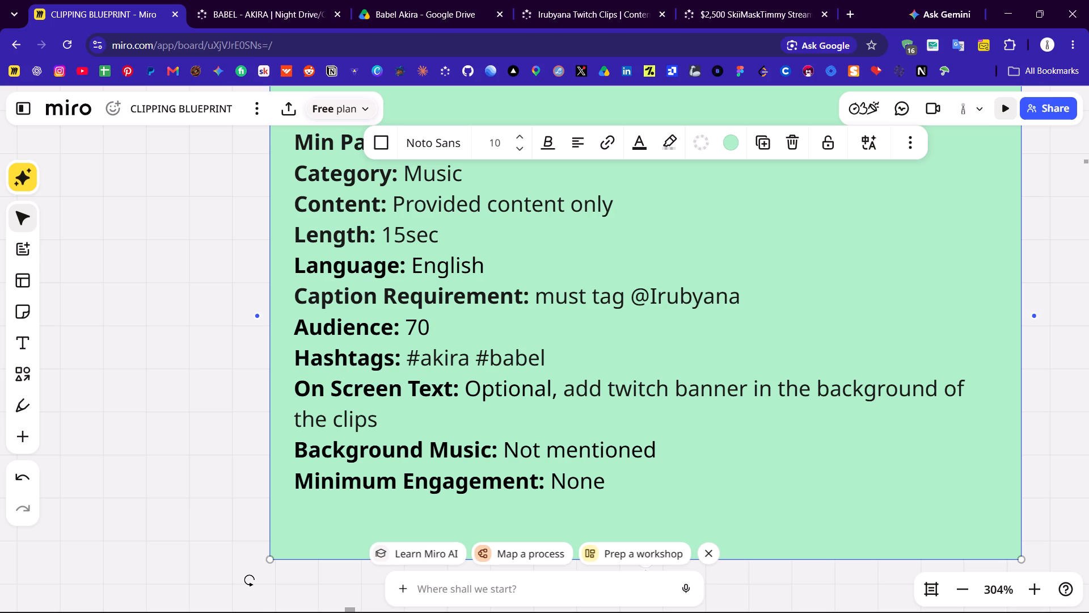
pyautogui.hotkey('ctrl', 'BackSpace')
pyautogui.write('Not Mentioend')
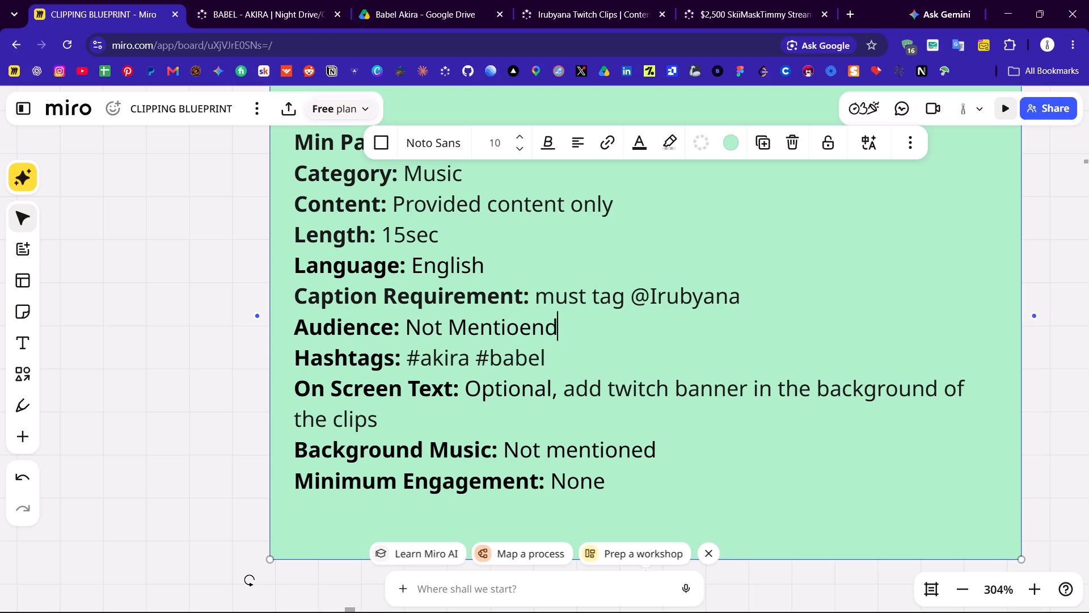
# Check the campaign page for caption rules and set Caption Requirement in the Akira requirements box to "Not Mentioned" in non-bold text.
pyautogui.click(747, 299)
pyautogui.hotkey('ctrl', 'BackSpace')
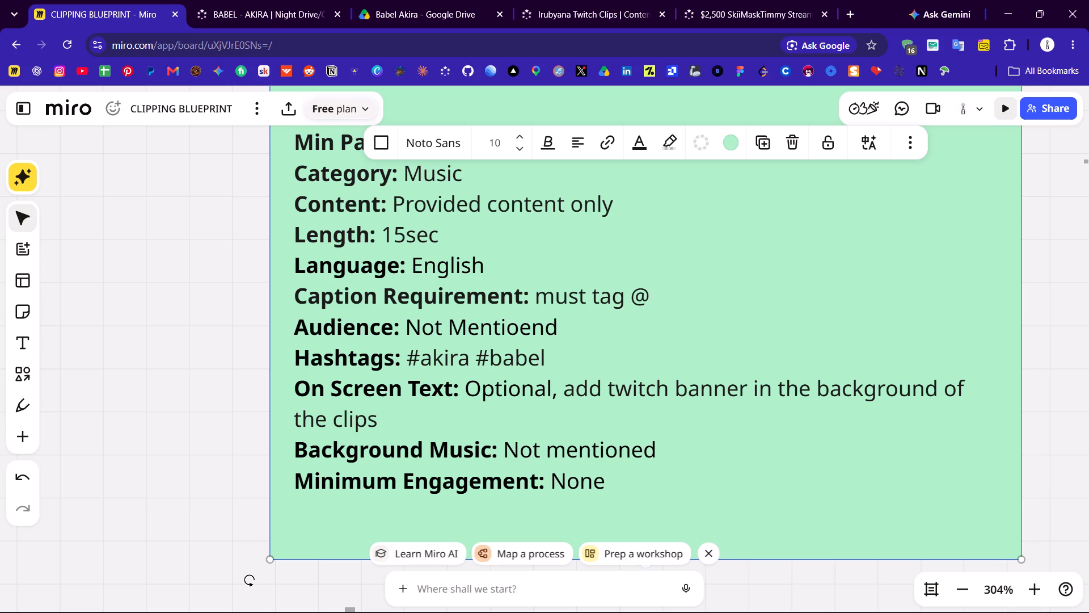
pyautogui.hotkey('ctrl', 'BackSpace')
pyautogui.hotkey('ctrl', 'BackSpace')
pyautogui.hotkey('ctrl', 'BackSpace')
pyautogui.click(250, 0)
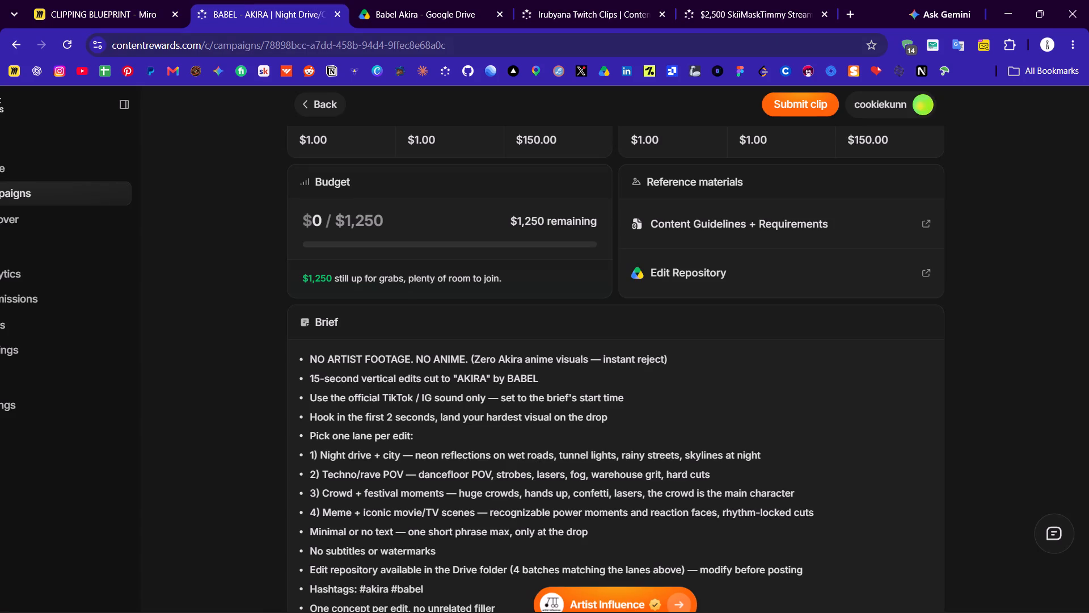
pyautogui.scroll(-1, 377, 321)
pyautogui.scroll(-2, 403, 362)
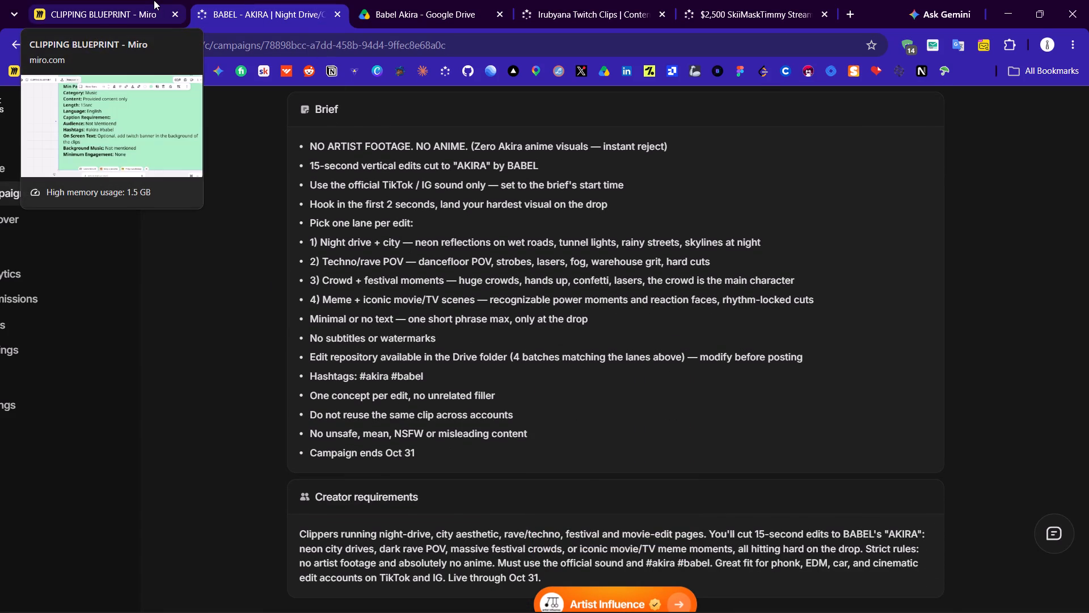
pyautogui.click(154, 0)
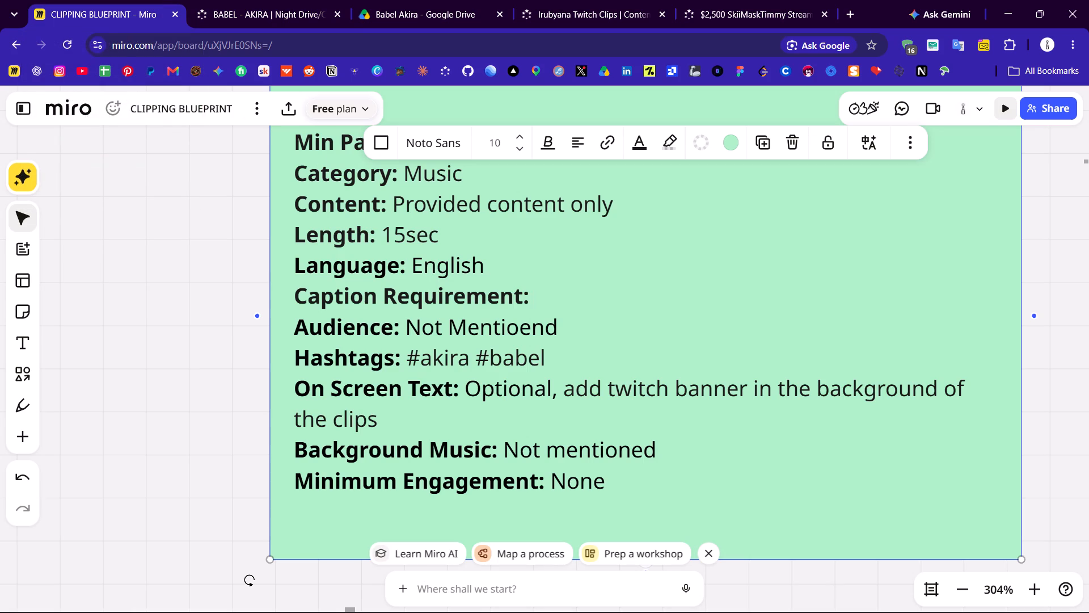
pyautogui.write('Not Mentioned')
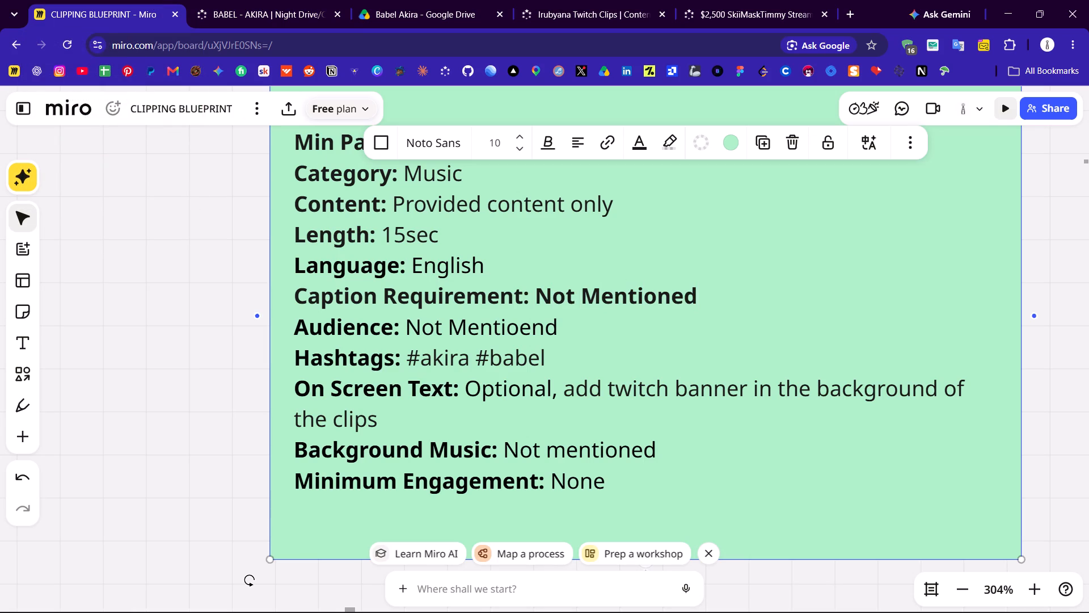
pyautogui.moveTo(714, 306); pyautogui.dragTo(539, 300)
pyautogui.moveTo(554, 137); pyautogui.dragTo(555, 142)
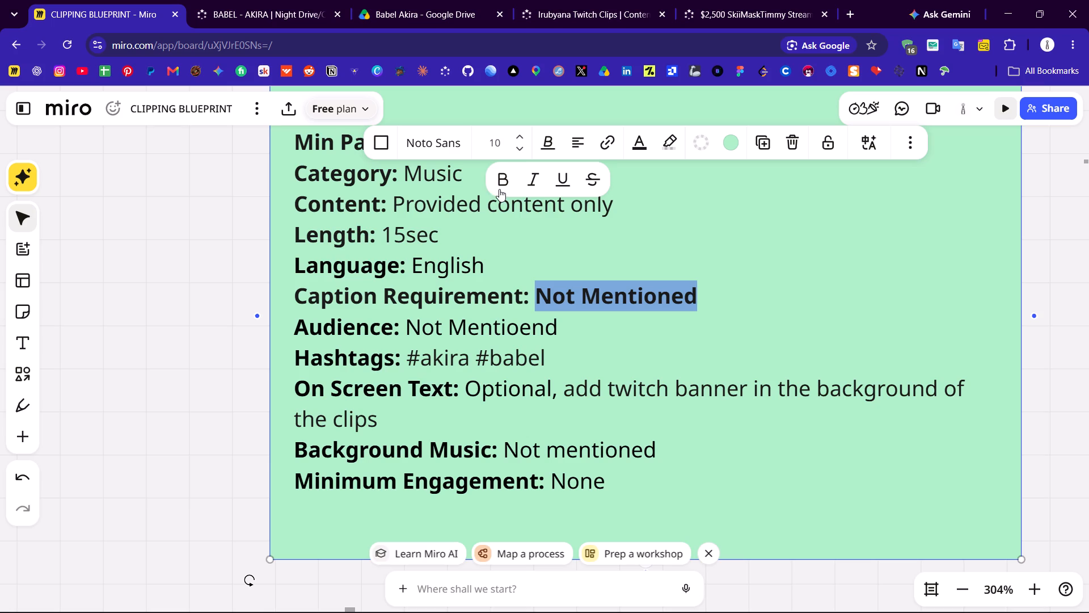
pyautogui.click(500, 187)
# Replace the On Screen Text value in the Akira requirements box with "None Mentioned".
pyautogui.click(499, 430)
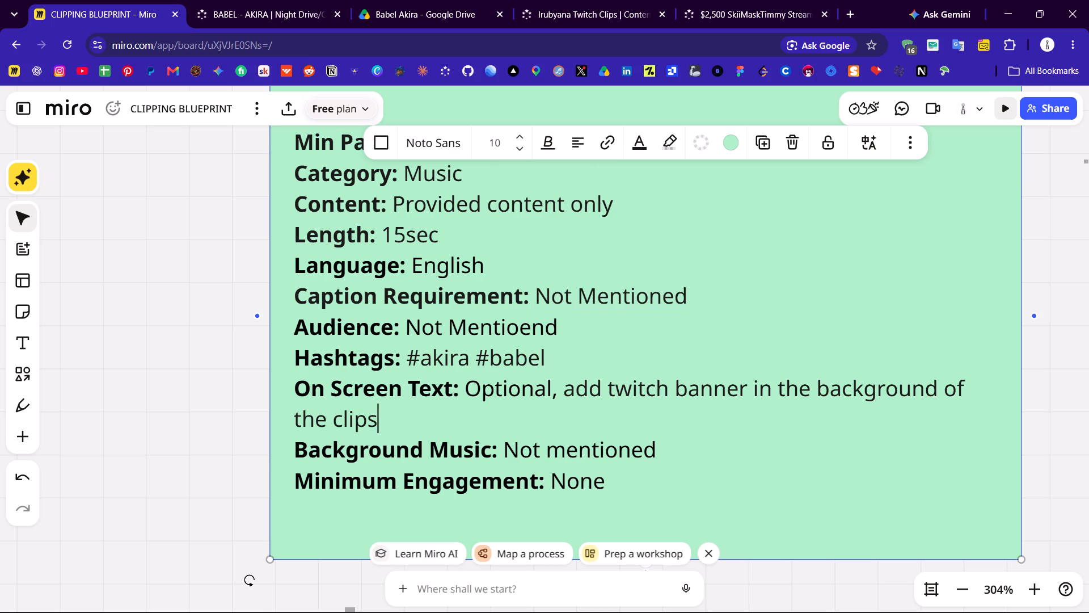
pyautogui.moveTo(491, 430); pyautogui.dragTo(472, 393)
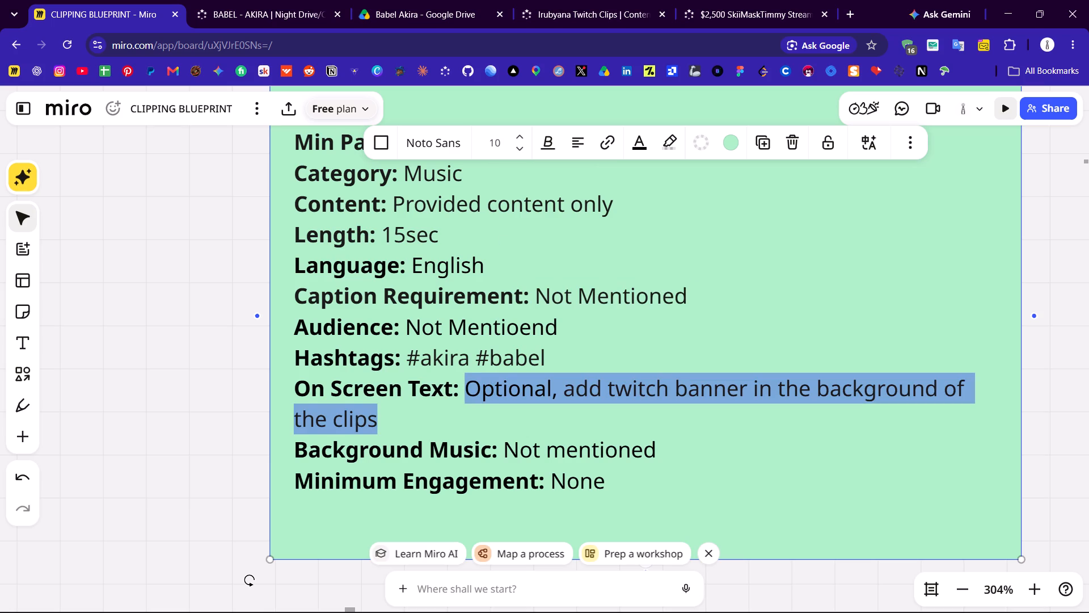
pyautogui.press('BackSpace')
pyautogui.write('None Mentioned')
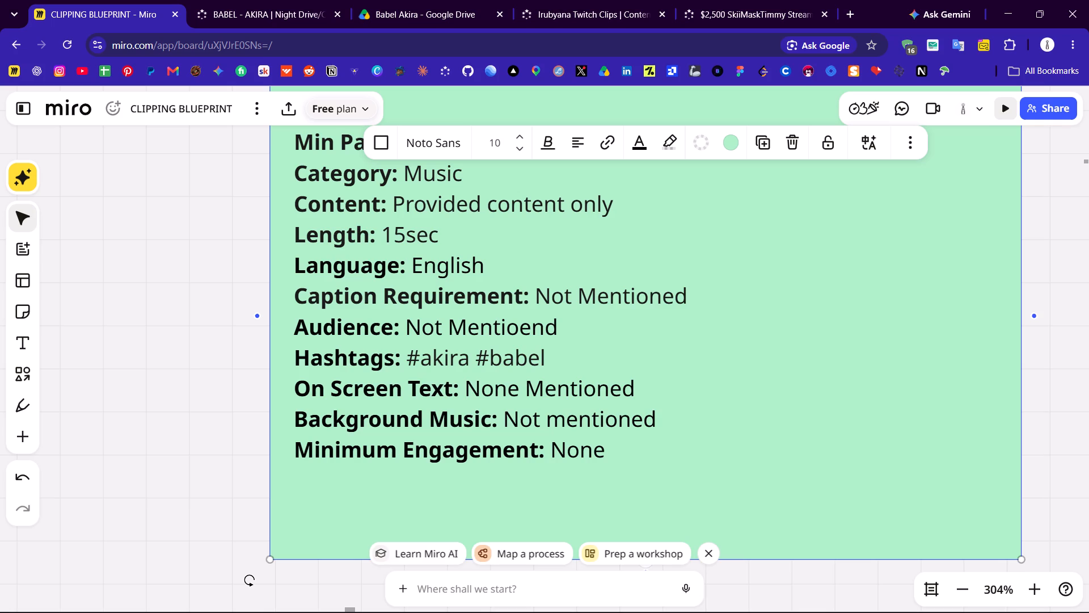
pyautogui.click(225, 429)
# Copy the web address of the shared Babel Akira folder in Google Drive.
pyautogui.scroll(-4, 214, 425)
pyautogui.click(310, 0)
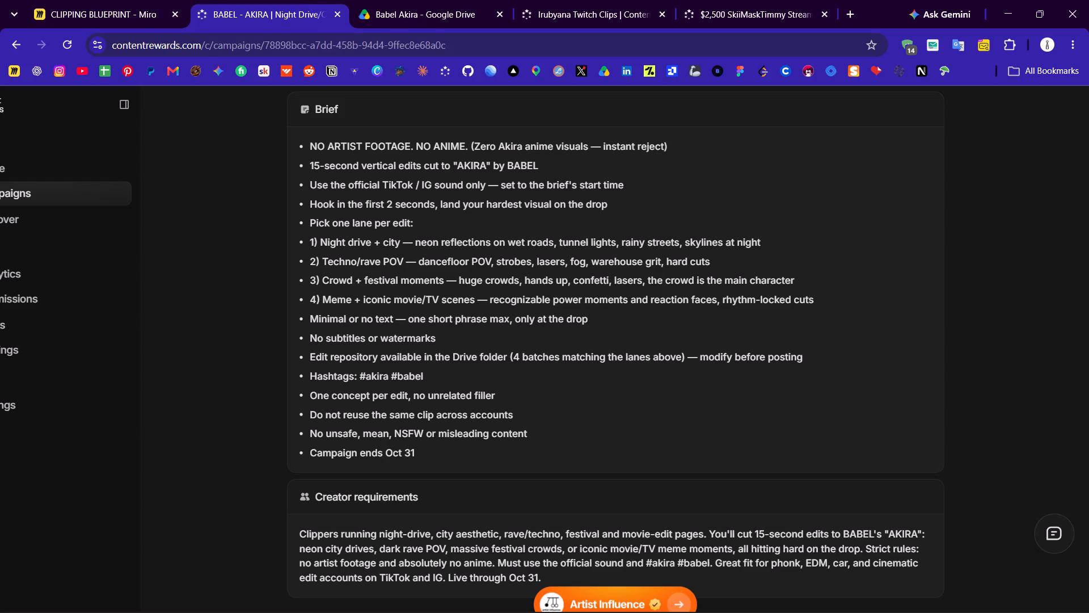
pyautogui.click(396, 5)
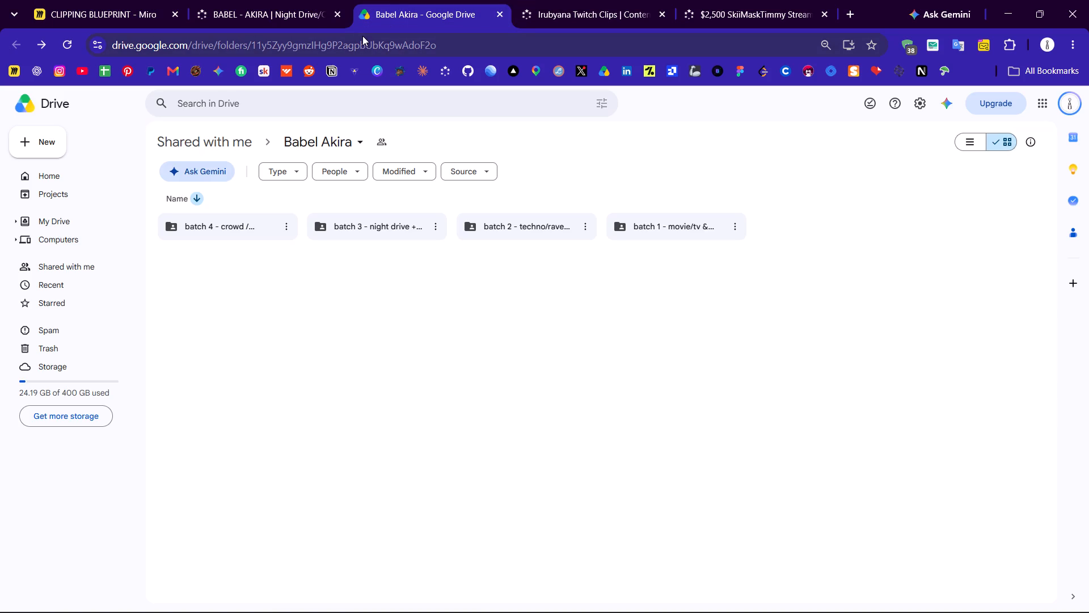
pyautogui.click(362, 37)
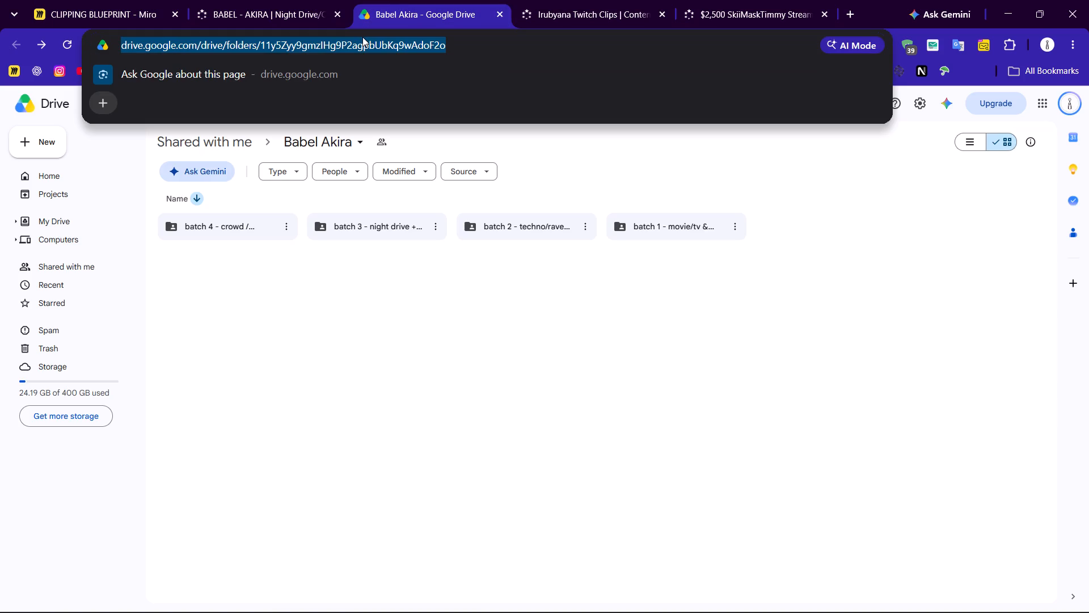
pyautogui.hotkey('ctrl', 'c')
# Return to the Miro board and slightly shorten the Akira requirements box from its bottom edge.
pyautogui.click(125, 2)
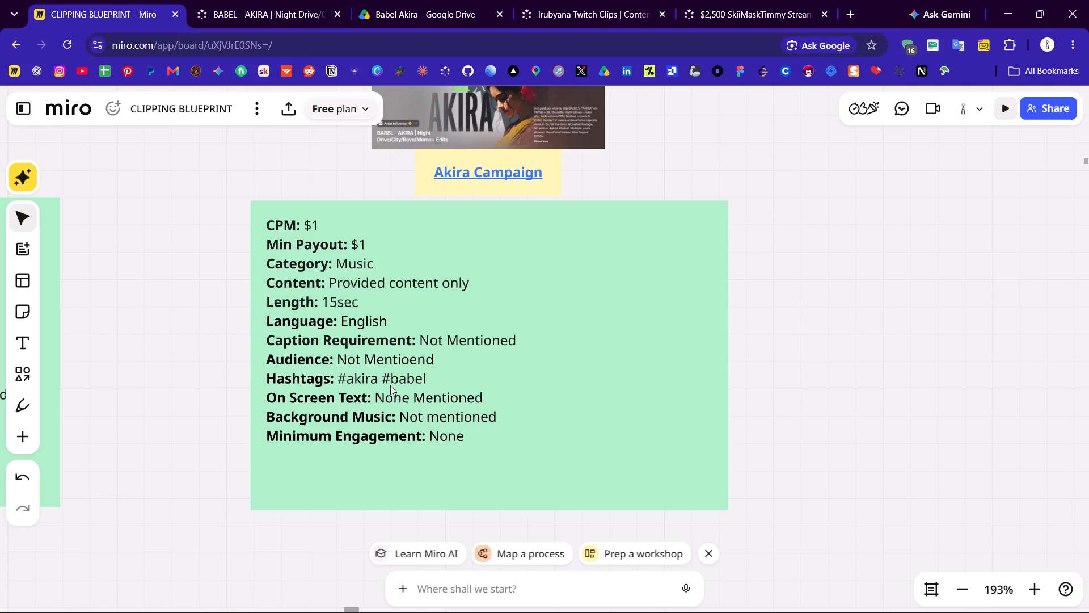
pyautogui.click(461, 482)
pyautogui.moveTo(461, 511); pyautogui.dragTo(461, 515)
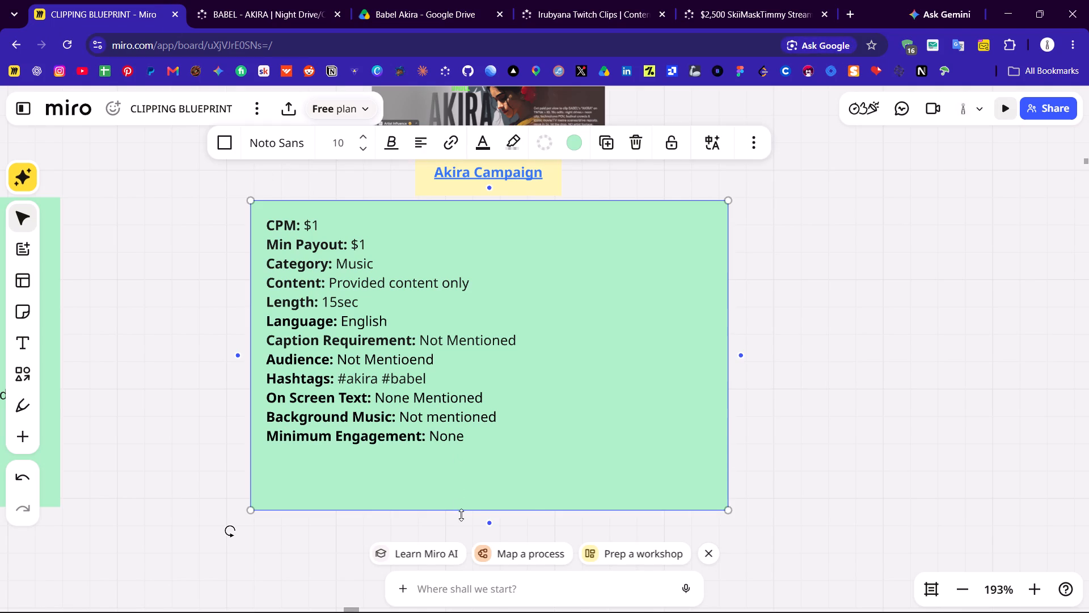
pyautogui.moveTo(461, 515); pyautogui.dragTo(467, 496)
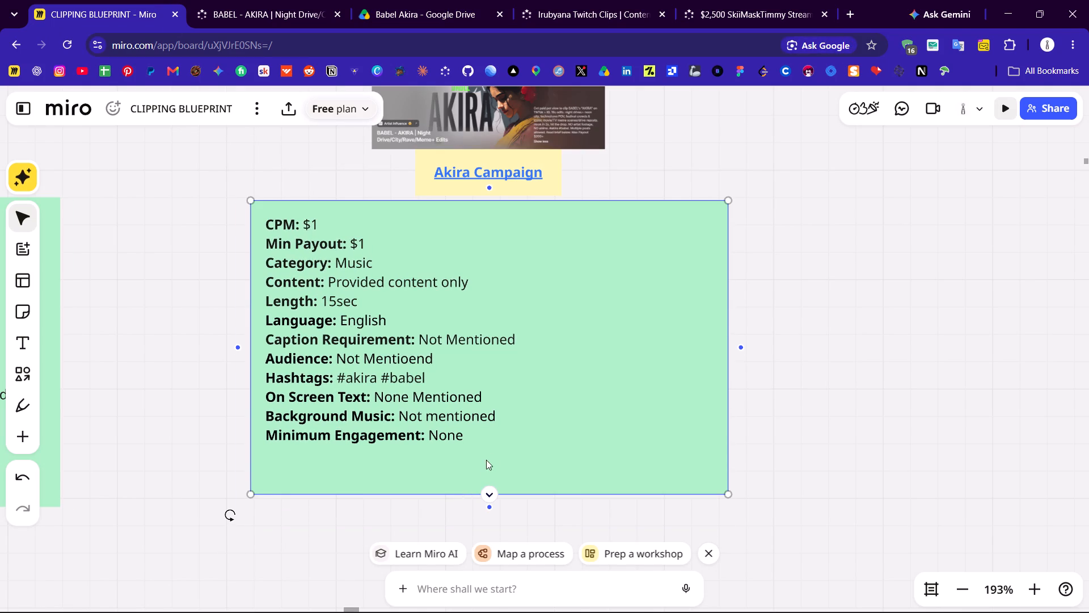
# Add a "File:" line below Minimum Engagement in the Akira requirements box, followed by the copied Drive folder address.
pyautogui.click(487, 434)
pyautogui.click(487, 434)
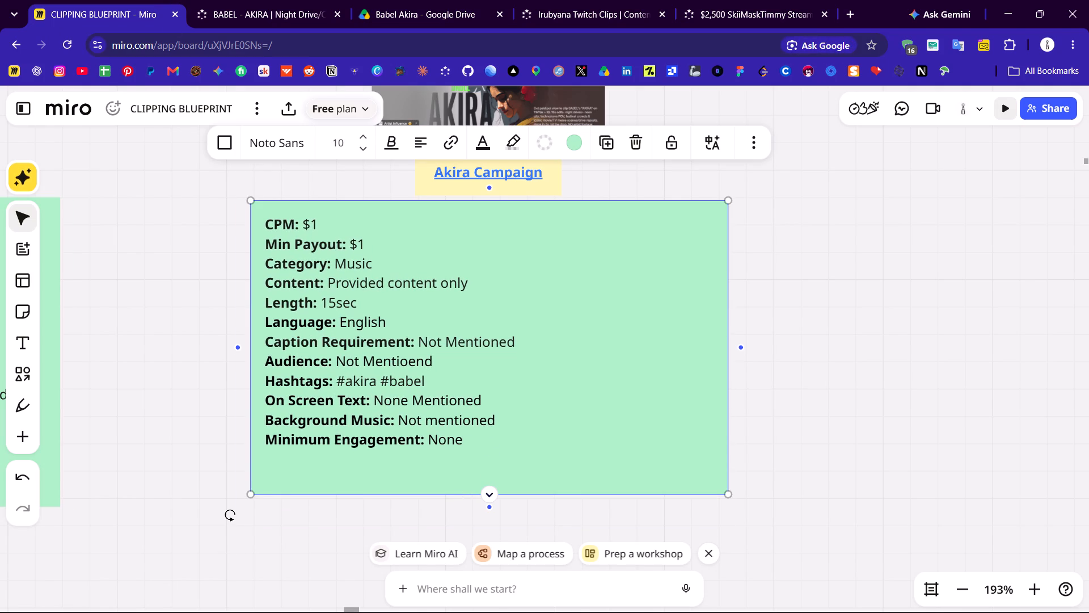
pyautogui.press('Return')
pyautogui.write('File:')
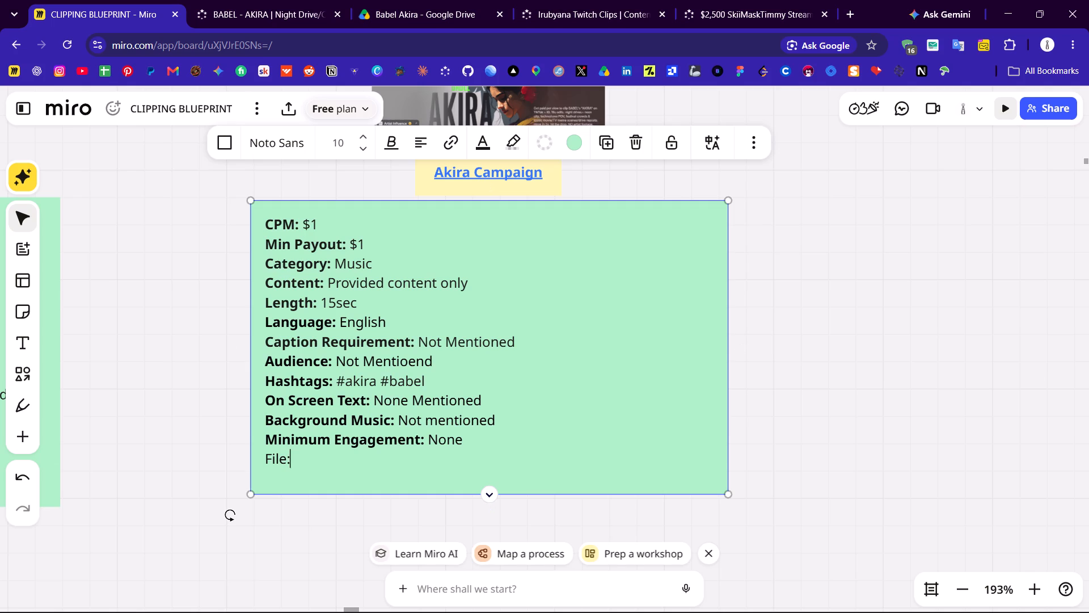
pyautogui.press('space')
pyautogui.hotkey('ctrl', 'v')
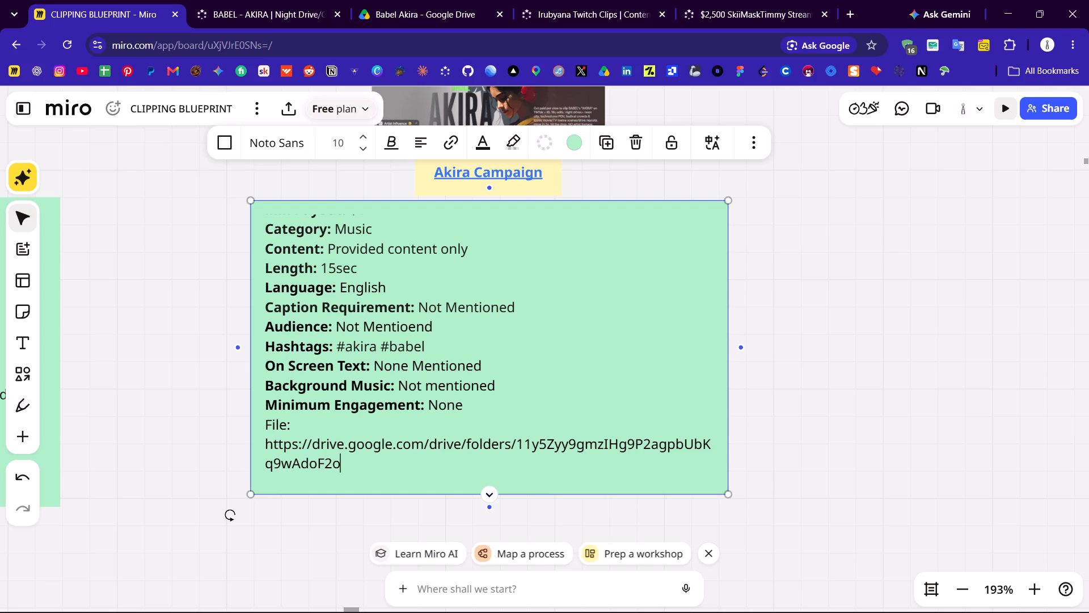
# Make the "File:" label in the Akira requirements box bold.
pyautogui.moveTo(301, 426); pyautogui.dragTo(266, 429)
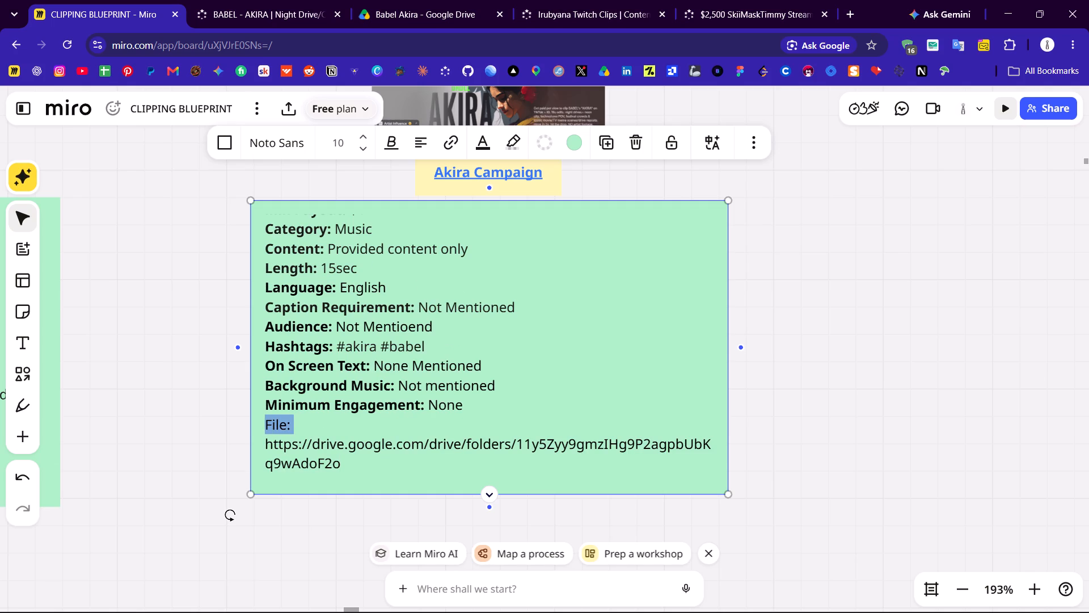
pyautogui.moveTo(266, 429); pyautogui.dragTo(268, 430)
pyautogui.click(399, 143)
pyautogui.click(343, 178)
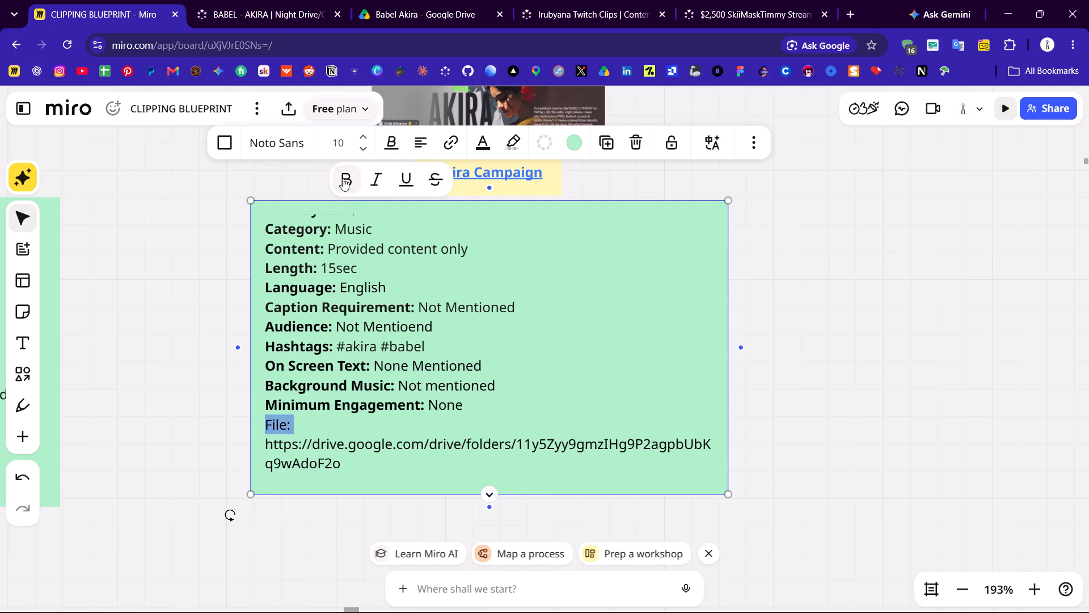
# Replace the full Drive address on the File line with the word "LINK".
pyautogui.click(347, 429)
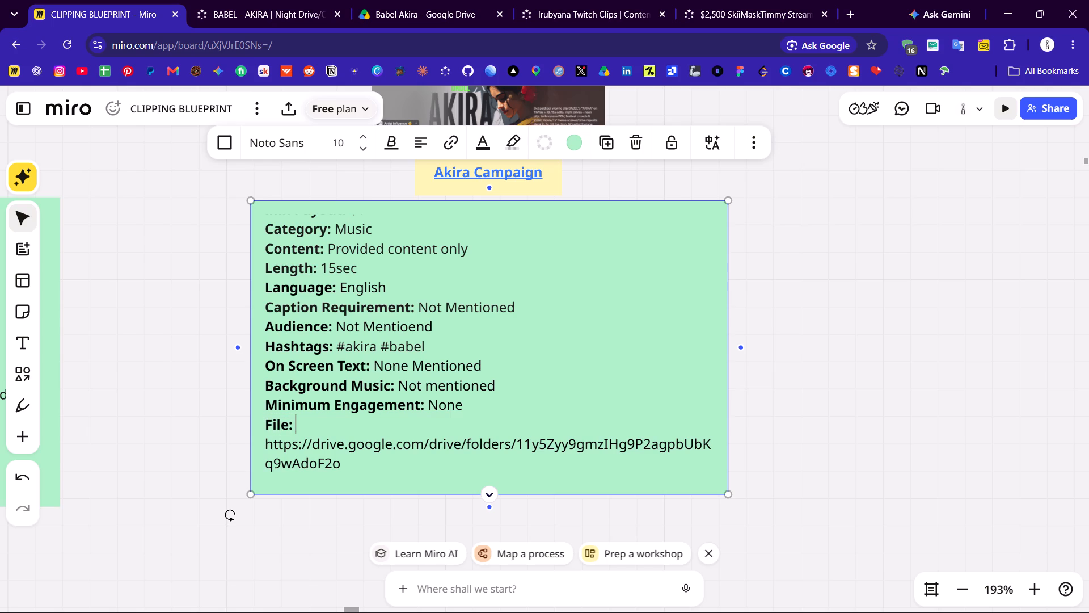
pyautogui.write('LI')
pyautogui.press('BackSpace')
pyautogui.press('BackSpace')
pyautogui.press('BackSpace')
pyautogui.press('space')
pyautogui.write('LINK')
pyautogui.moveTo(377, 470); pyautogui.dragTo(326, 450)
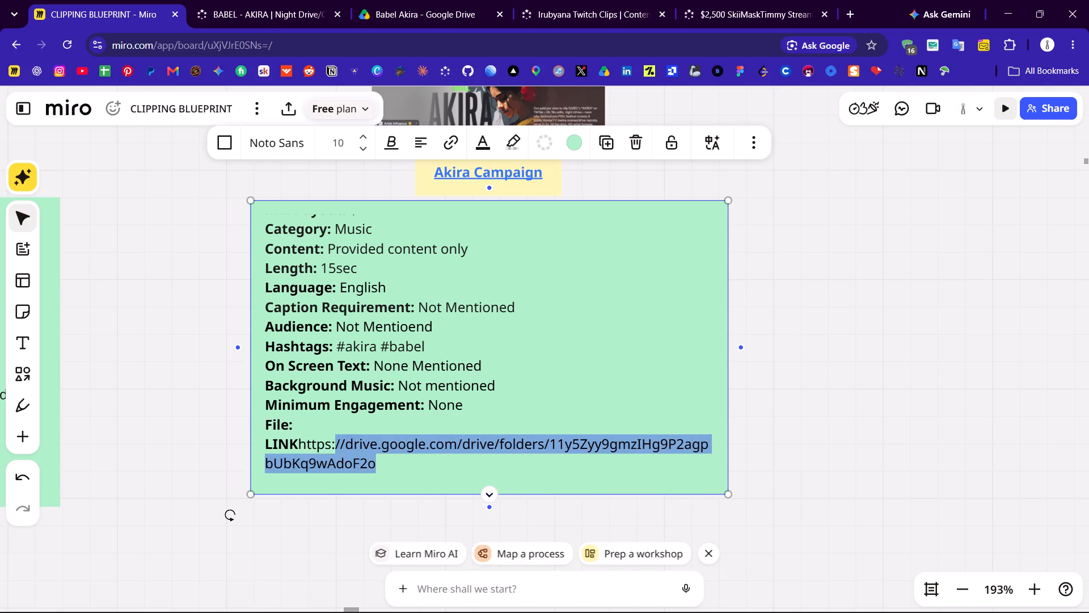
pyautogui.moveTo(326, 450); pyautogui.dragTo(316, 446)
pyautogui.press('BackSpace')
pyautogui.press('BackSpace')
pyautogui.press('BackSpace')
pyautogui.press('BackSpace')
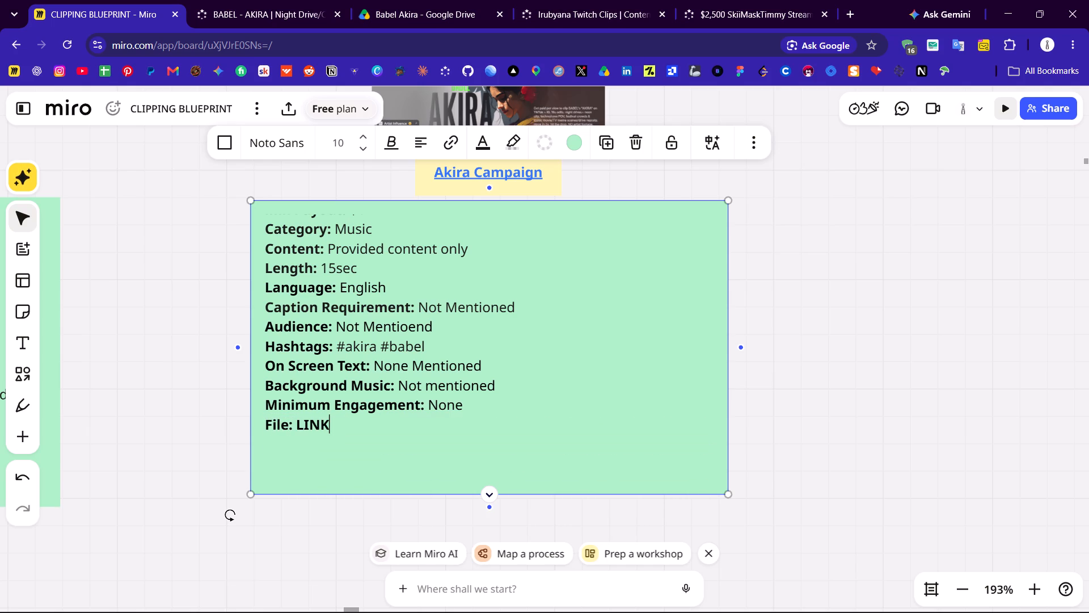
# Make the word "LINK" on the File line non-bold and hyperlink it to the copied Babel Akira Drive folder.
pyautogui.moveTo(334, 428); pyautogui.dragTo(295, 434)
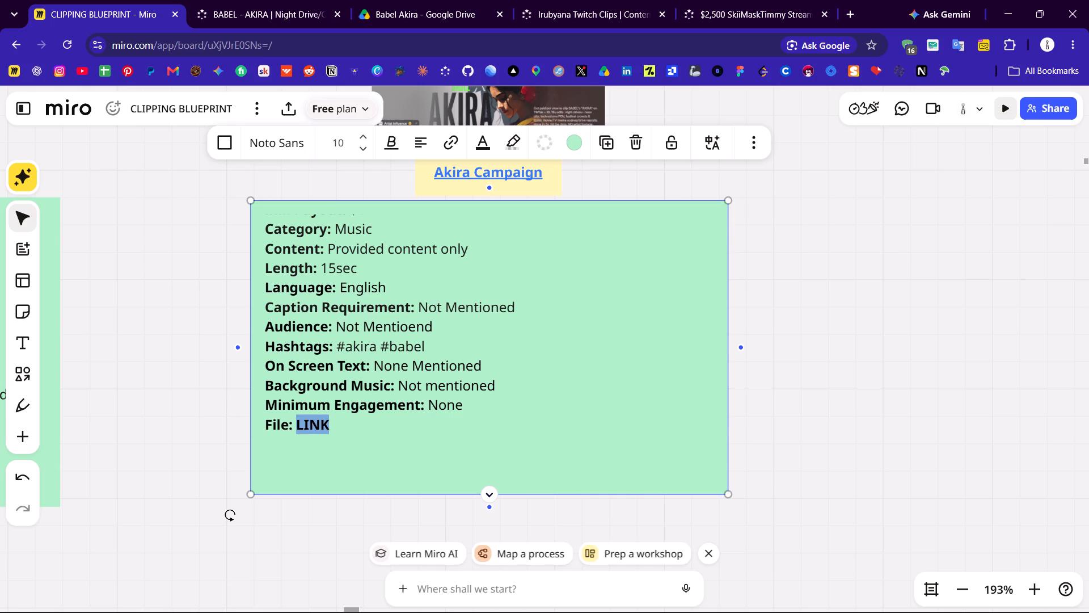
pyautogui.click(391, 143)
pyautogui.click(350, 180)
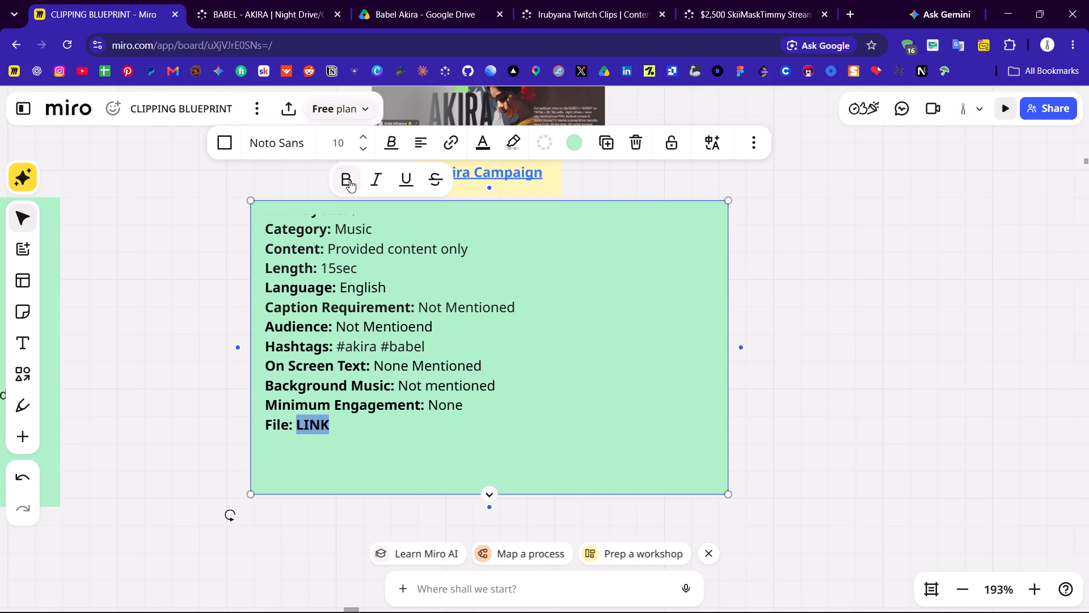
pyautogui.click(449, 145)
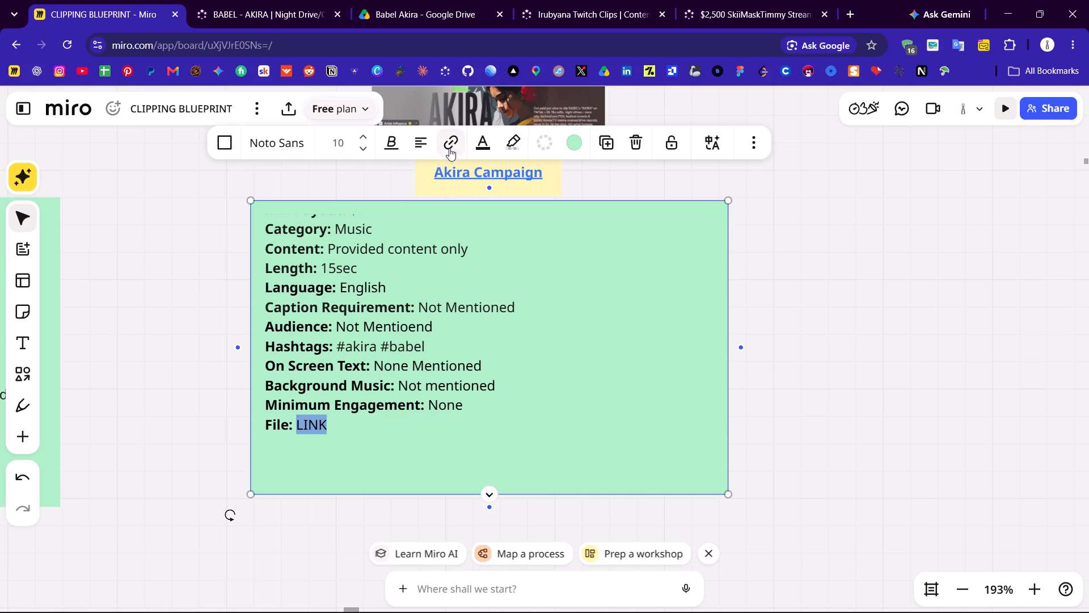
pyautogui.hotkey('ctrl', 'v')
pyautogui.click(514, 451)
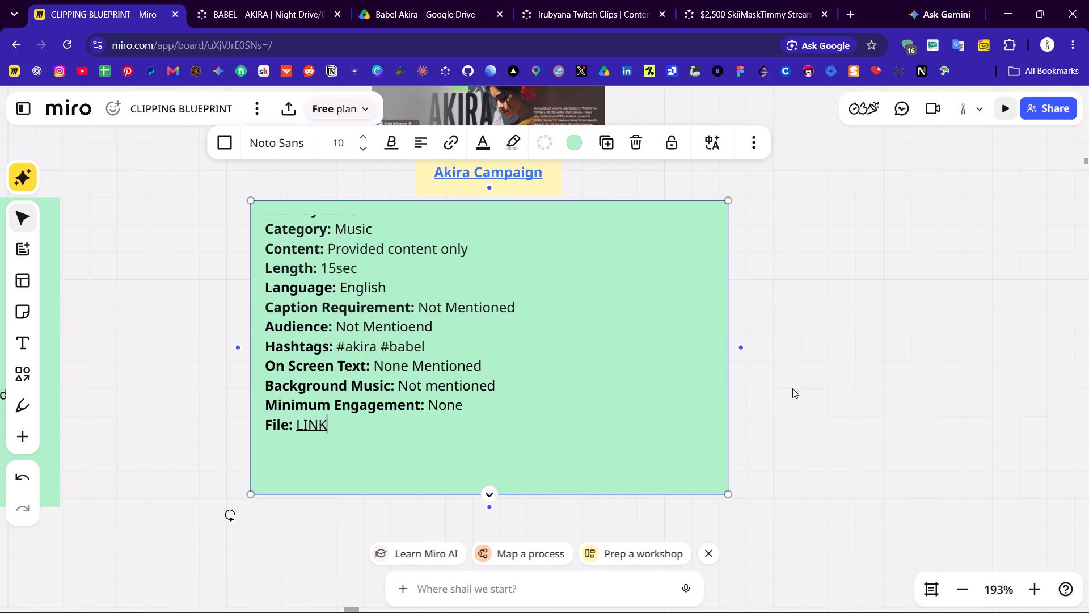
pyautogui.click(864, 352)
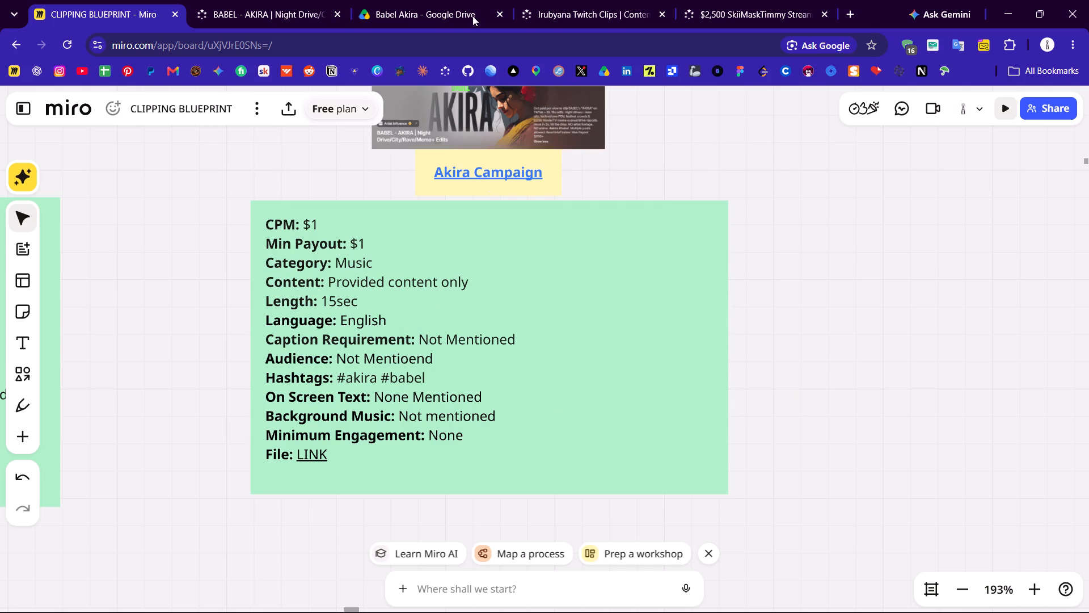
# Review the Irubyana Twitch Clips campaign page and the Irubyana and Akira requirements boxes on the Miro board.
pyautogui.scroll(-10, 496, 224)
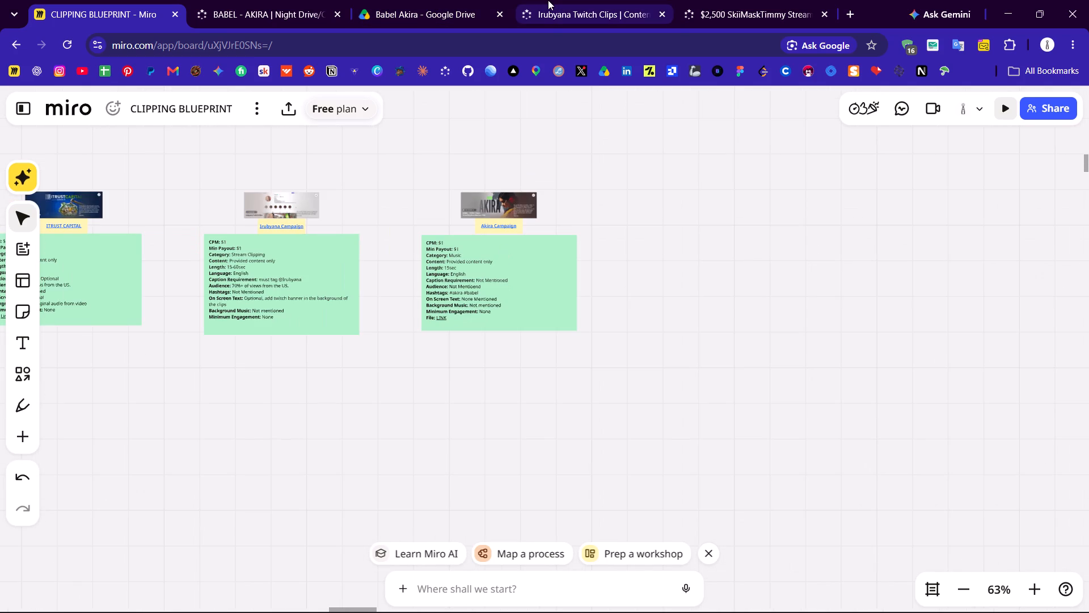
pyautogui.click(548, 0)
pyautogui.scroll(11, 522, 241)
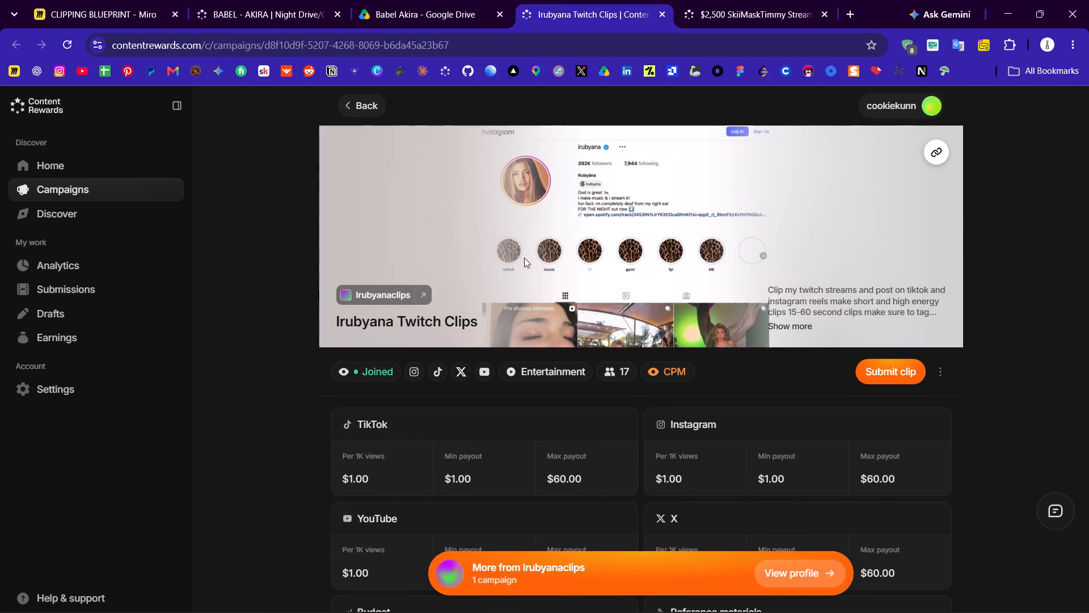
pyautogui.scroll(4, 524, 258)
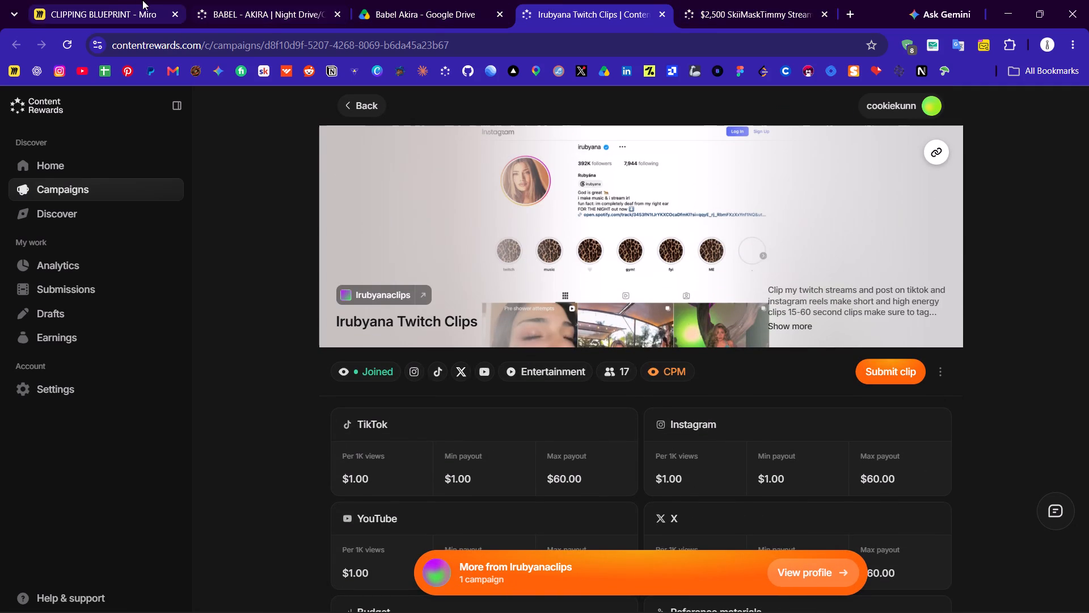
pyautogui.click(121, 0)
pyautogui.scroll(6, 250, 347)
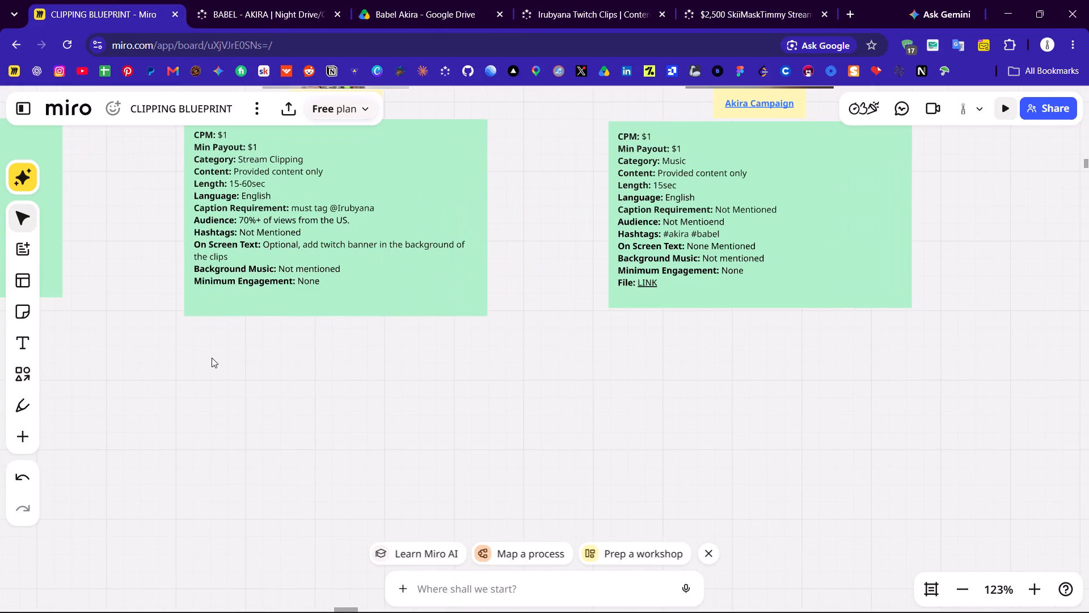
pyautogui.moveTo(226, 349); pyautogui.dragTo(252, 380, button='right')
# Close the BABEL - AKIRA, Babel Akira Drive and Irubyana Twitch Clips pages, leaving the SkiiMaskTimmy campaign open.
pyautogui.click(261, 4)
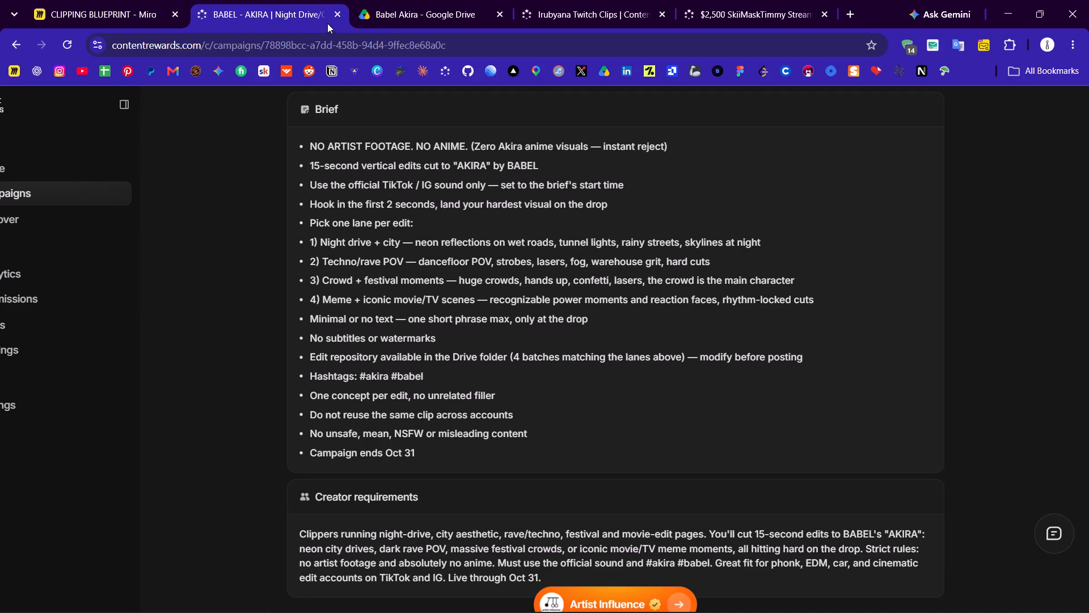
pyautogui.click(334, 17)
pyautogui.click(334, 17)
pyautogui.click(334, 17)
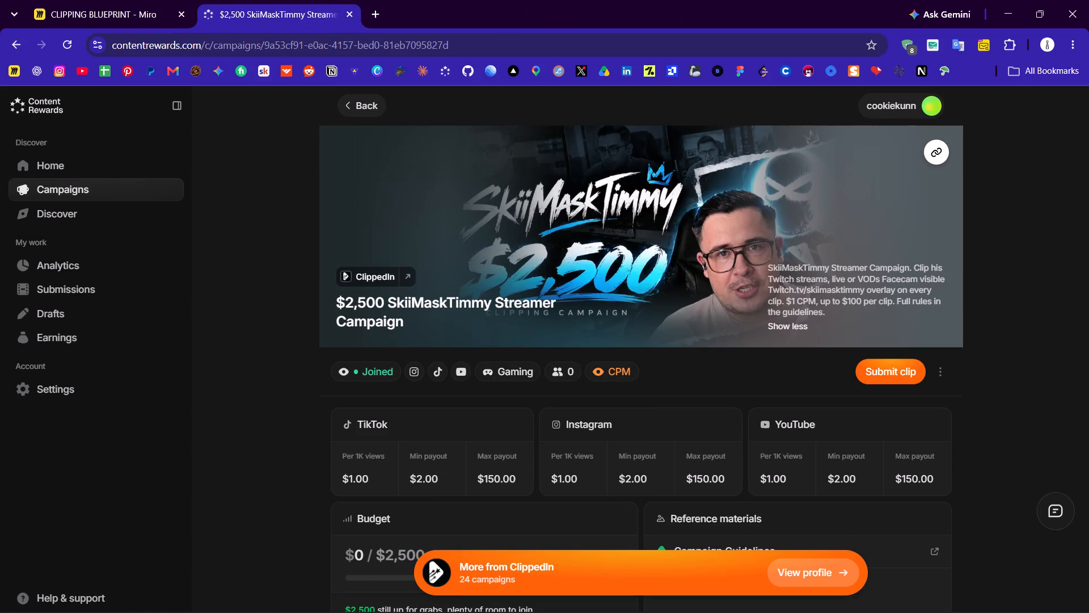
# Open the SkiiMaskTimmy Campaign Guidelines document and read its footage rules, approved formats, content requirements, engagement table, pay rate and approvals.
pyautogui.scroll(-4, 619, 398)
pyautogui.click(731, 267)
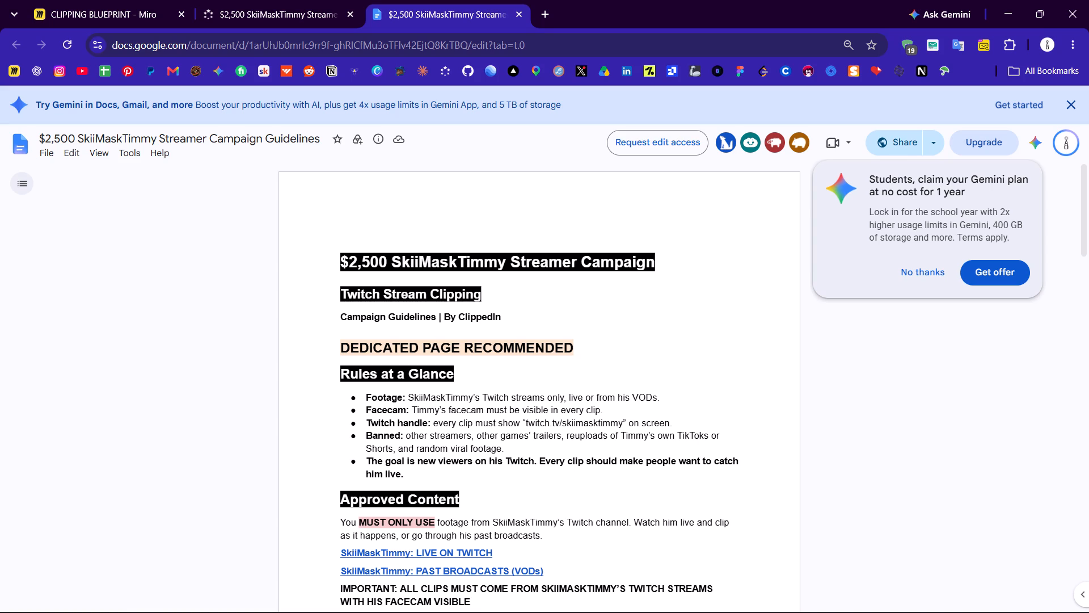
pyautogui.scroll(-1, 491, 503)
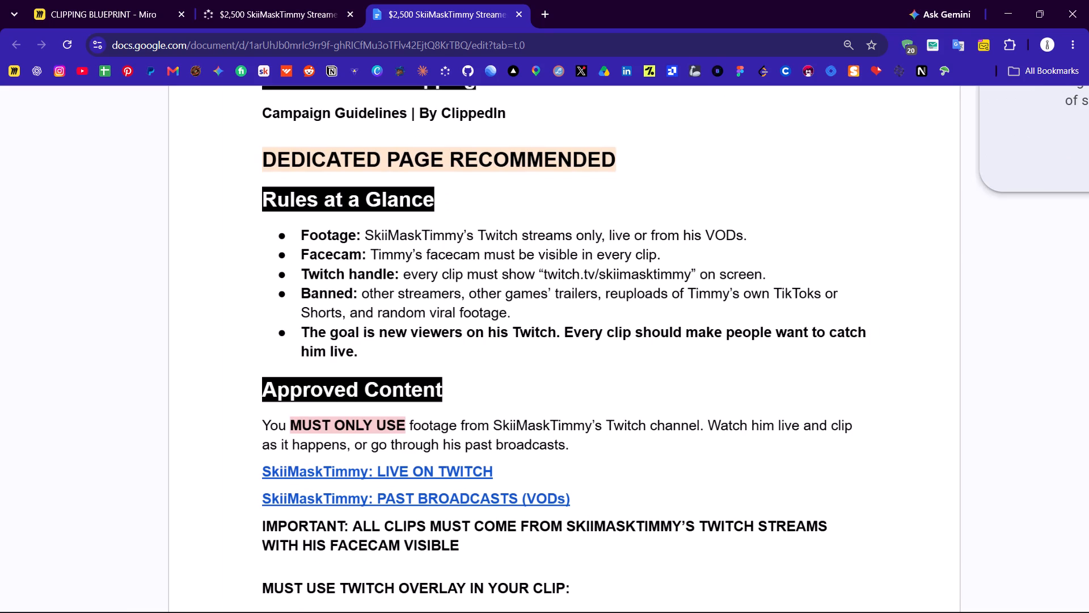
pyautogui.scroll(-3, 493, 296)
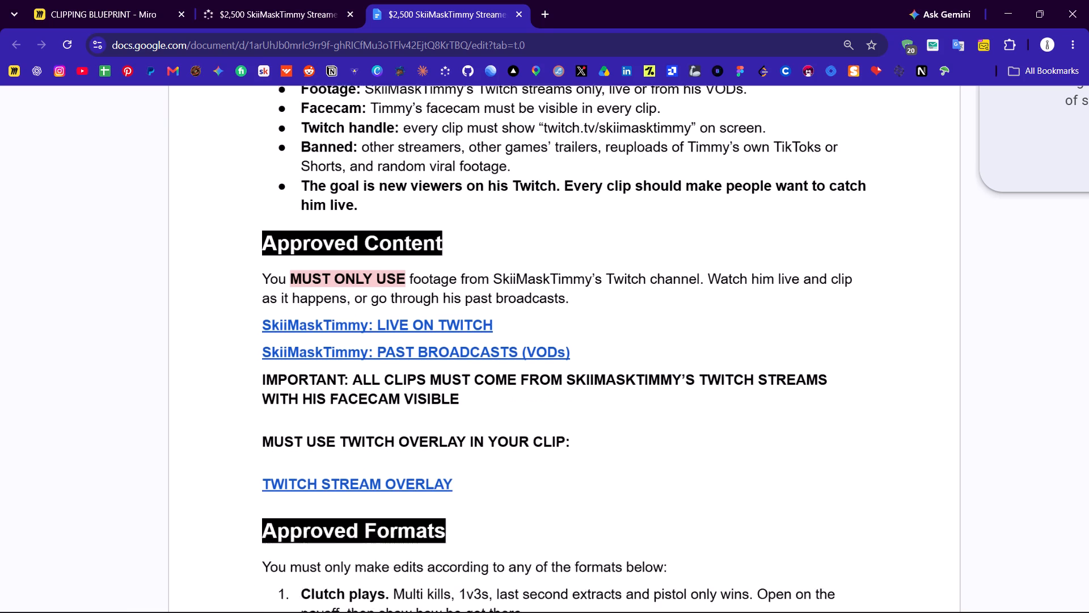
pyautogui.scroll(-7, 489, 312)
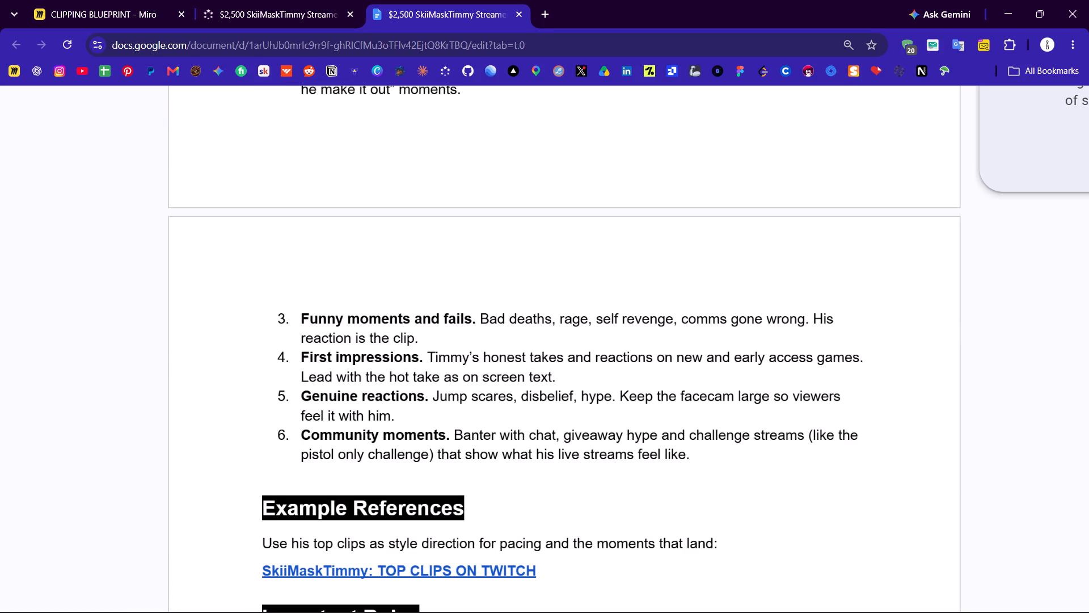
pyautogui.scroll(-5, 450, 355)
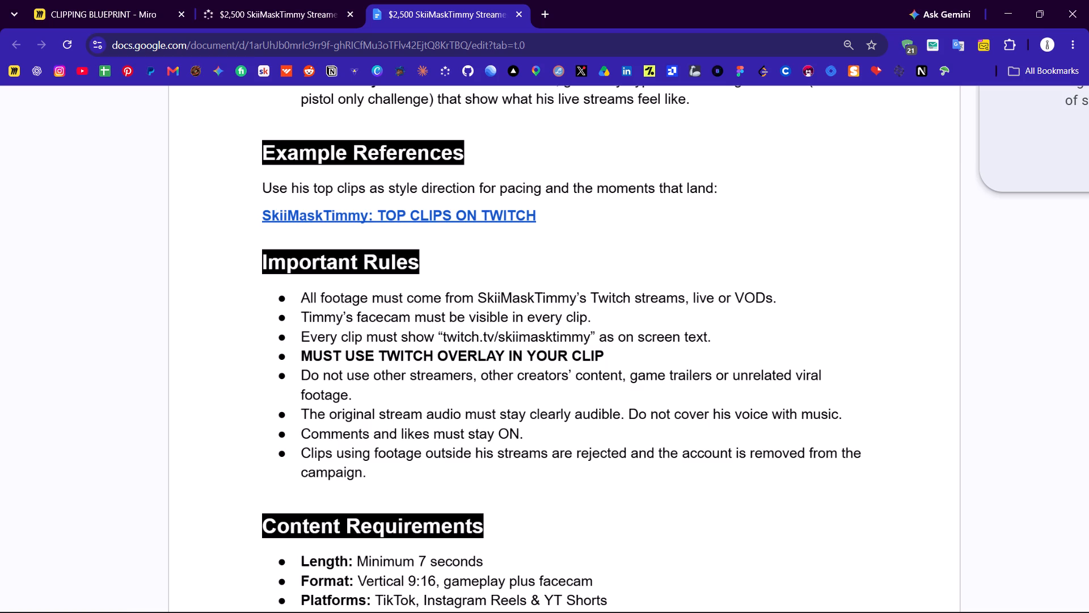
pyautogui.scroll(-4, 450, 347)
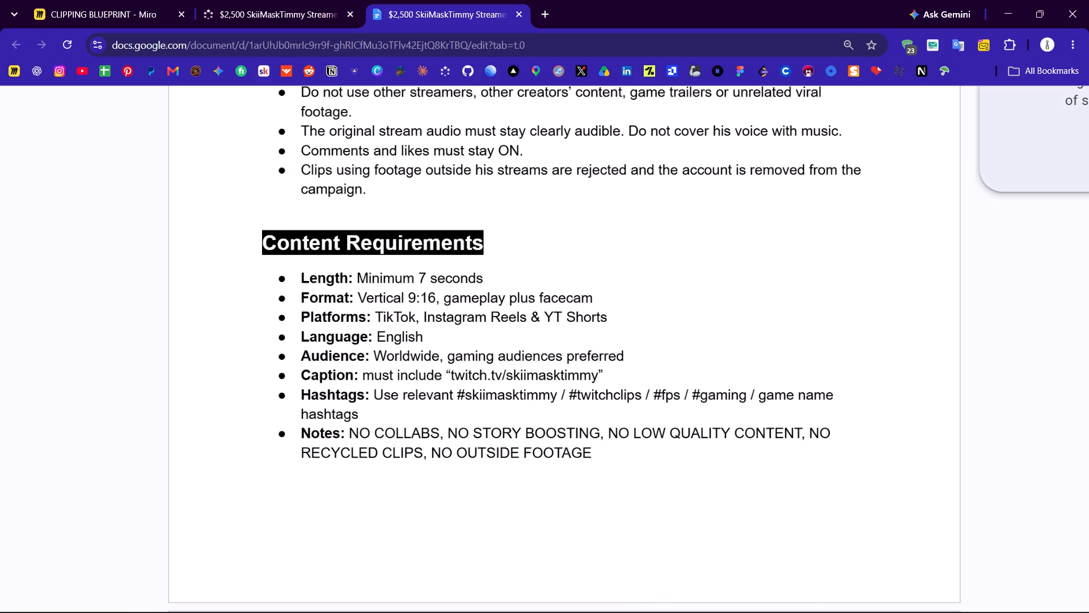
pyautogui.scroll(-6, 449, 351)
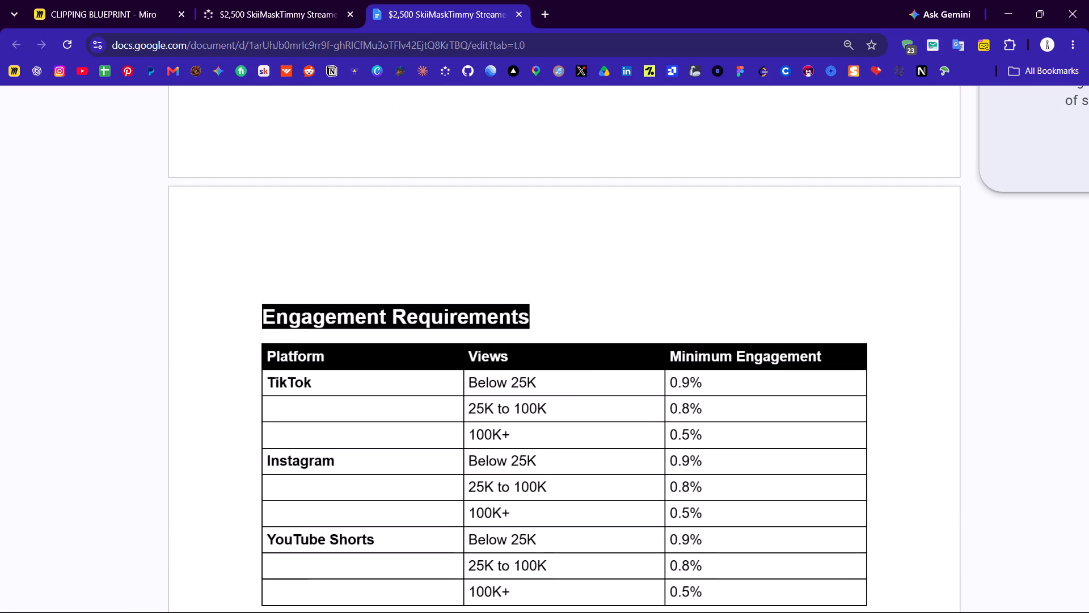
pyautogui.scroll(-9, 440, 385)
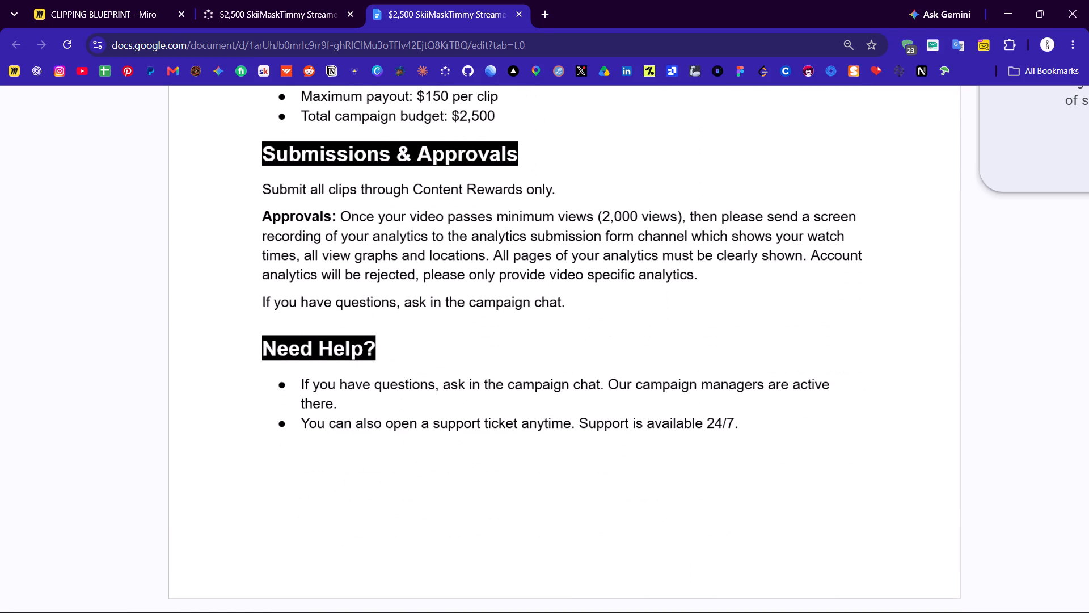
pyautogui.scroll(-4, 427, 374)
pyautogui.scroll(9, 427, 374)
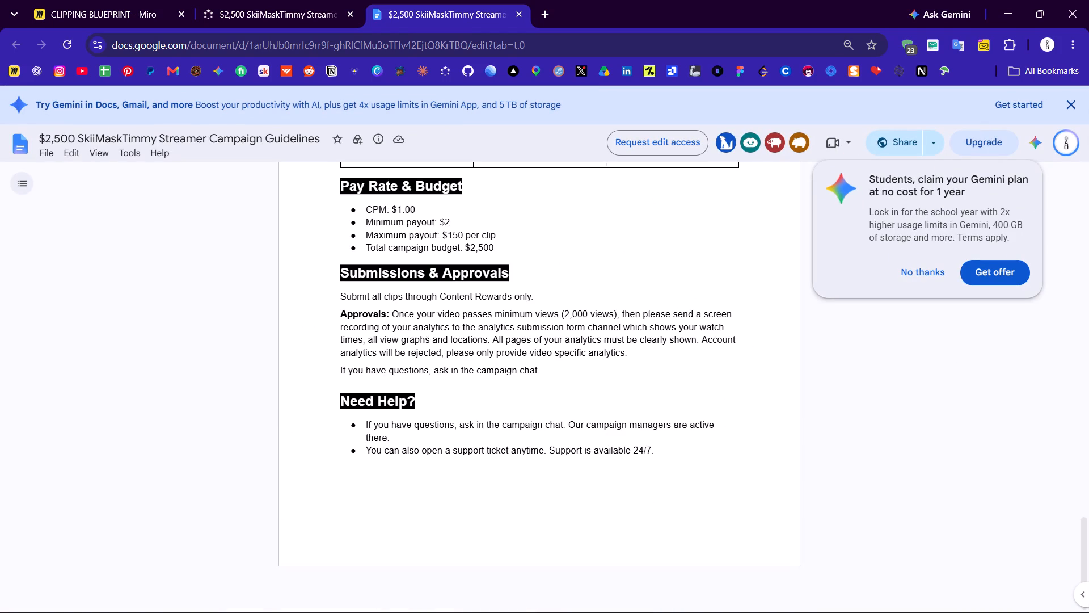
# Download the SkiiMaskTimmy Streamer Campaign Guidelines as a PDF document.
pyautogui.click(40, 150)
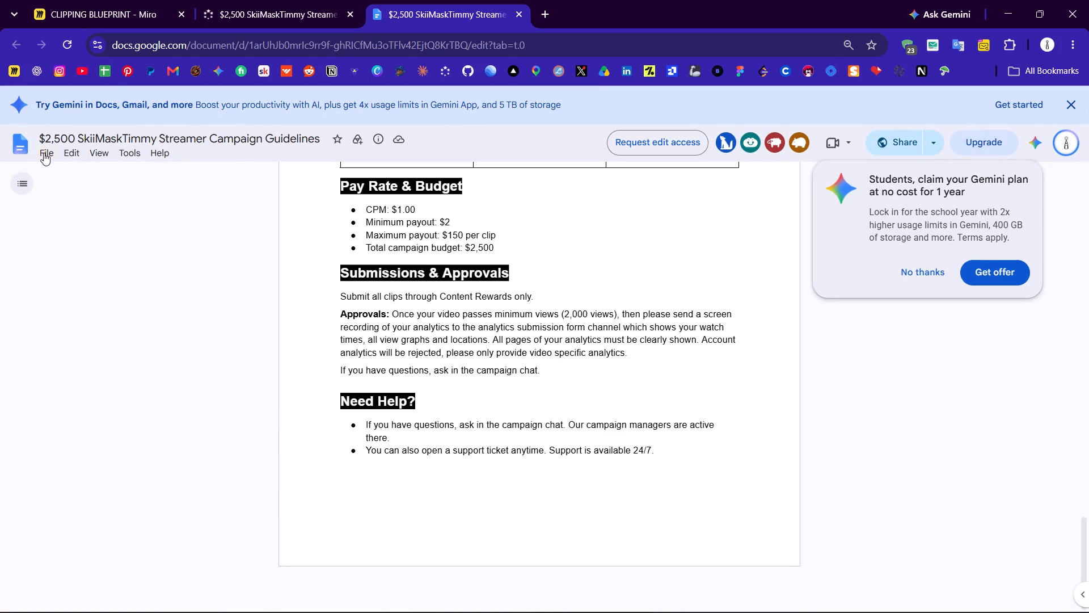
pyautogui.click(45, 154)
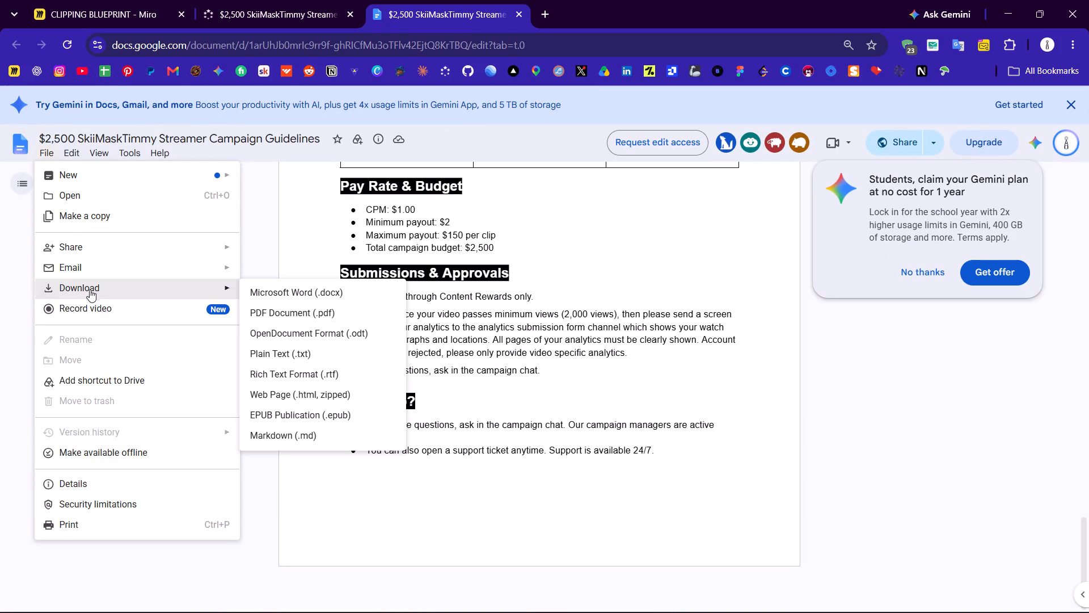
pyautogui.click(276, 306)
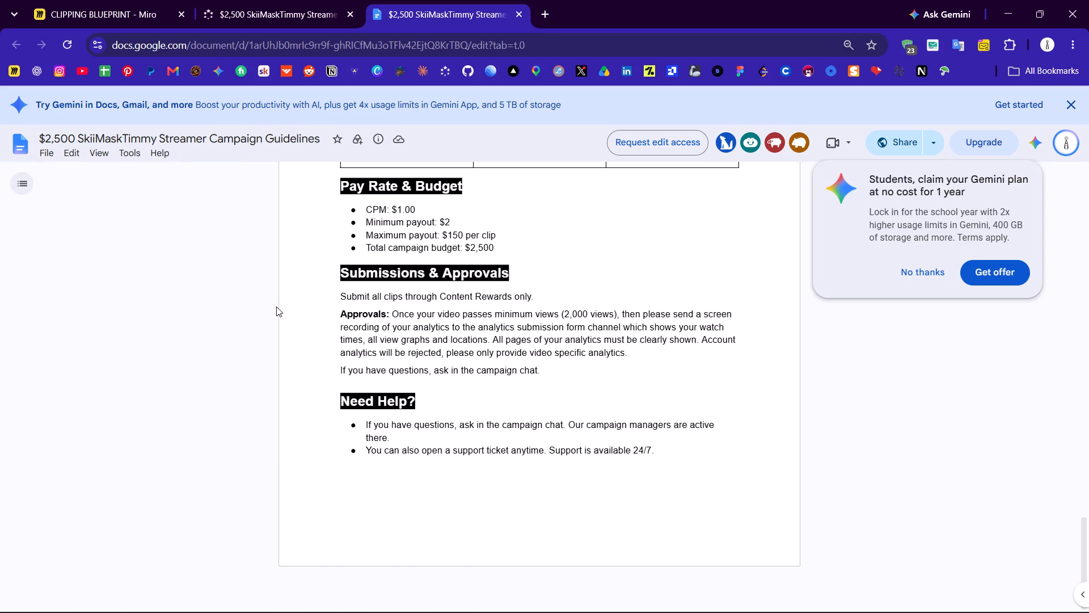
# Check the free space beside the Akira column on the Miro board and return to the SkiiMaskTimmy campaign page.
pyautogui.click(111, 0)
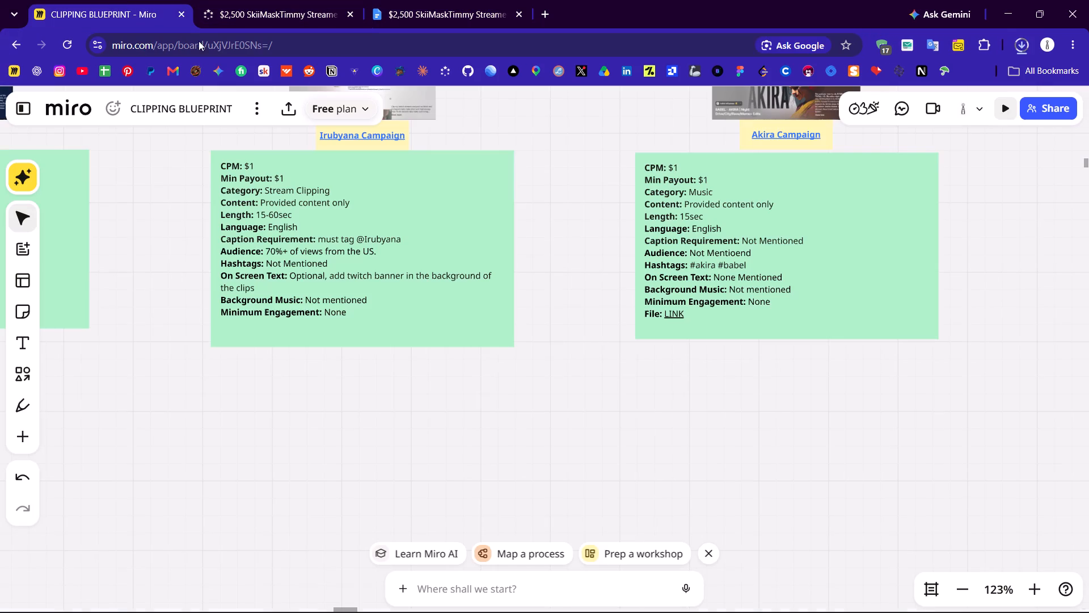
pyautogui.moveTo(602, 219); pyautogui.dragTo(311, 341, button='right')
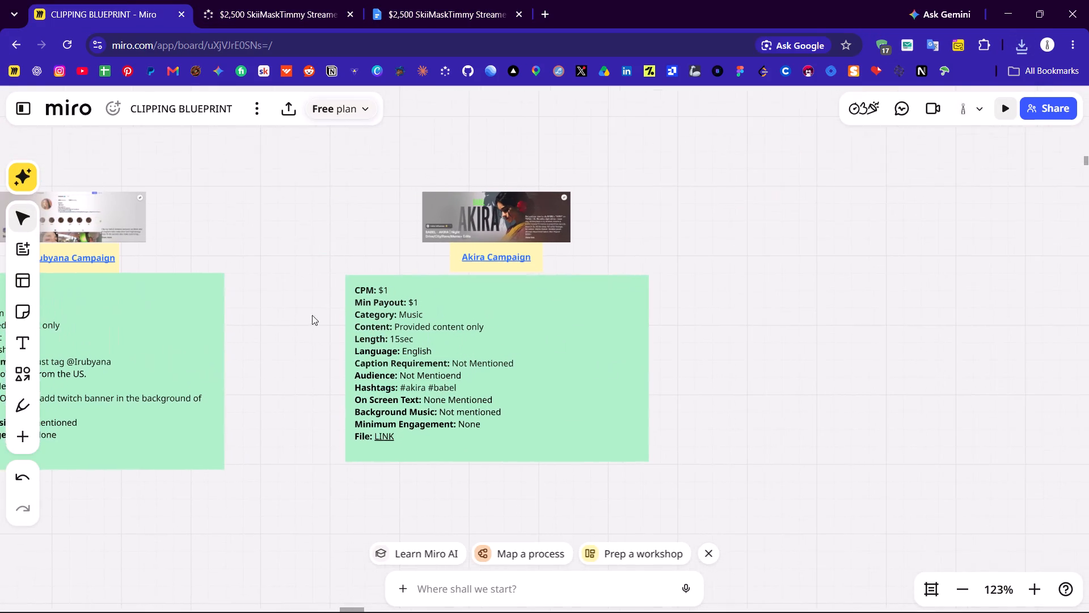
pyautogui.click(333, 0)
pyautogui.scroll(13, 438, 209)
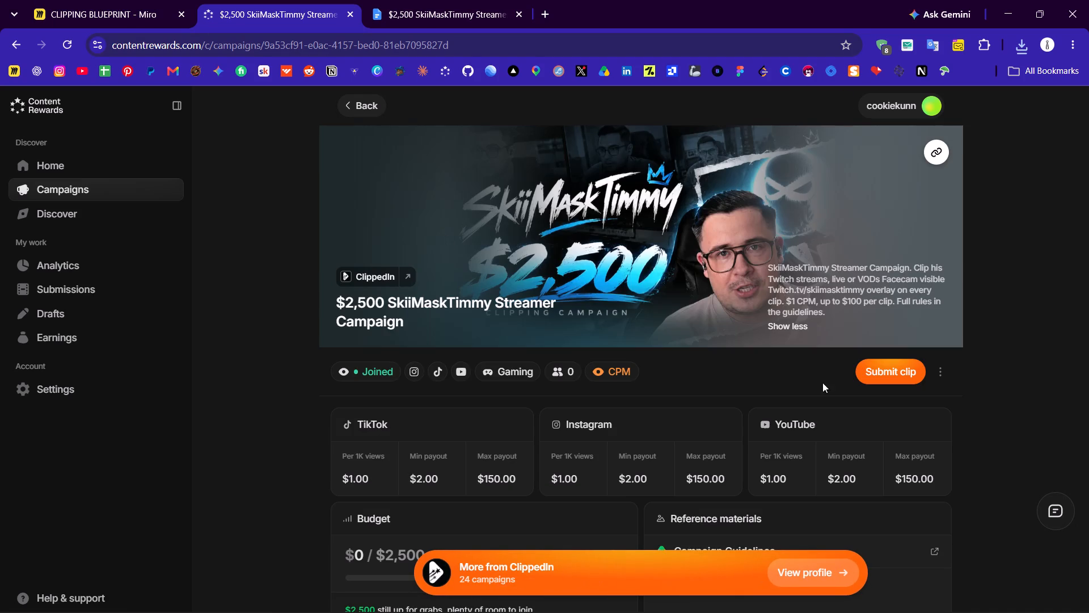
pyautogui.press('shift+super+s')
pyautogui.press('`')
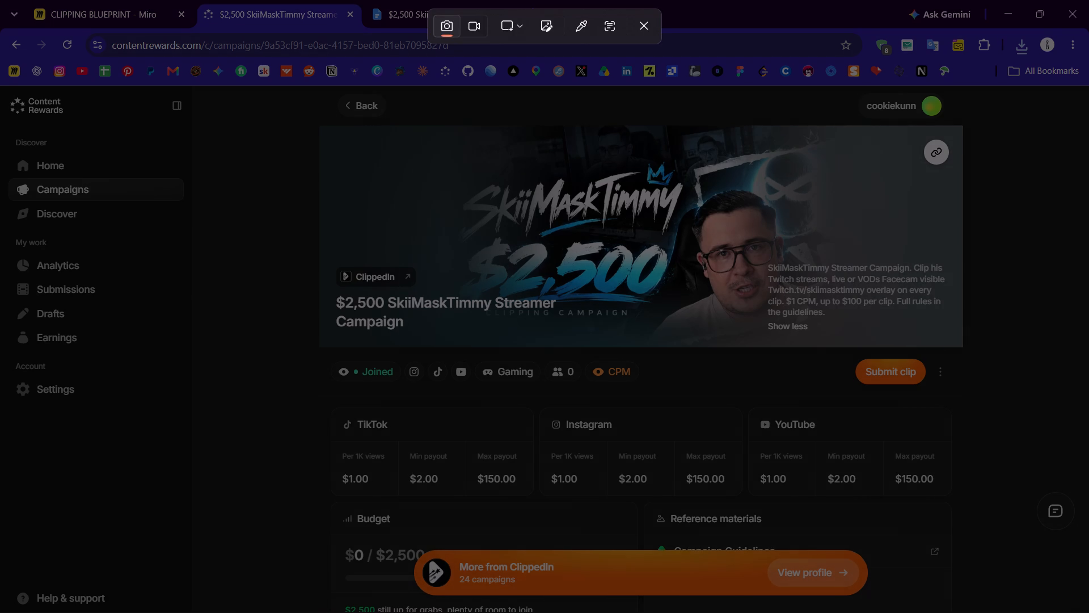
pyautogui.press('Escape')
# Collapse the SkiiMaskTimmy campaign description and capture a screenshot of the whole campaign banner.
pyautogui.click(796, 328)
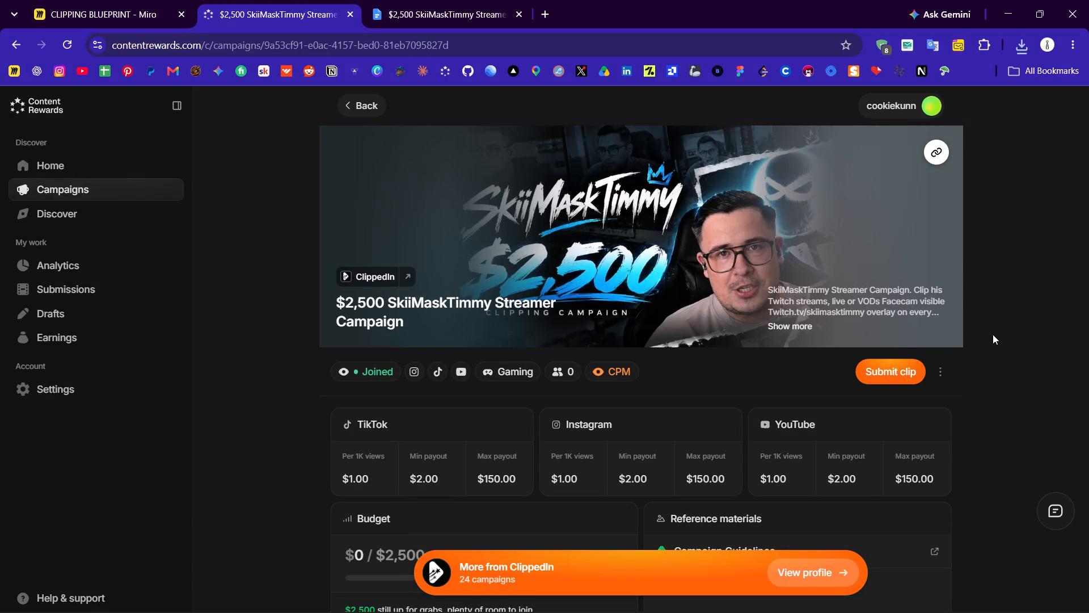
pyautogui.press('shift+super+s')
pyautogui.moveTo(963, 350); pyautogui.dragTo(327, 153)
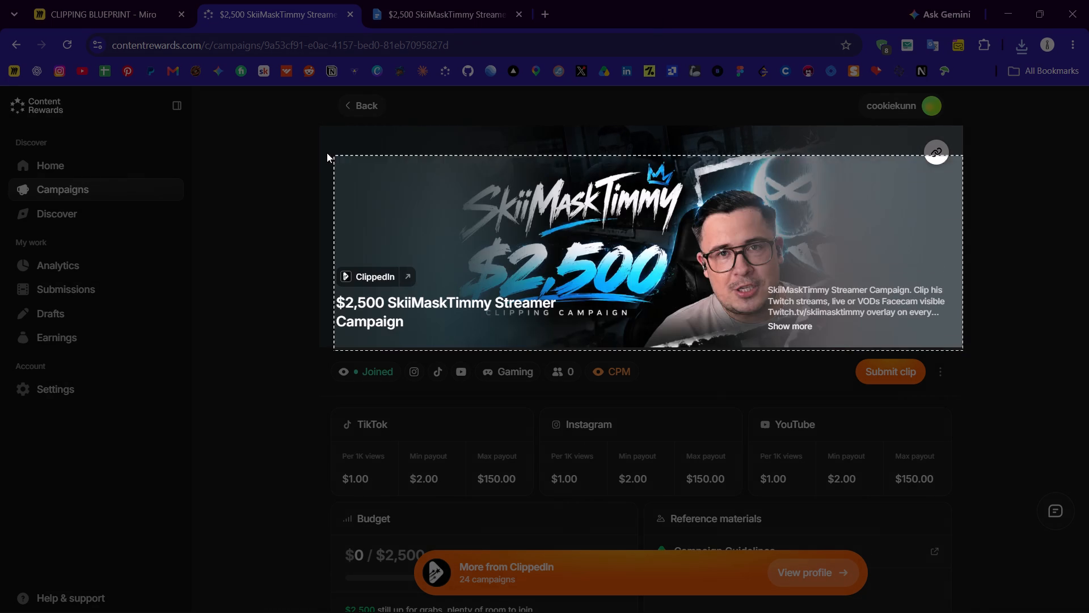
pyautogui.moveTo(327, 153); pyautogui.dragTo(318, 125)
pyautogui.click(133, 0)
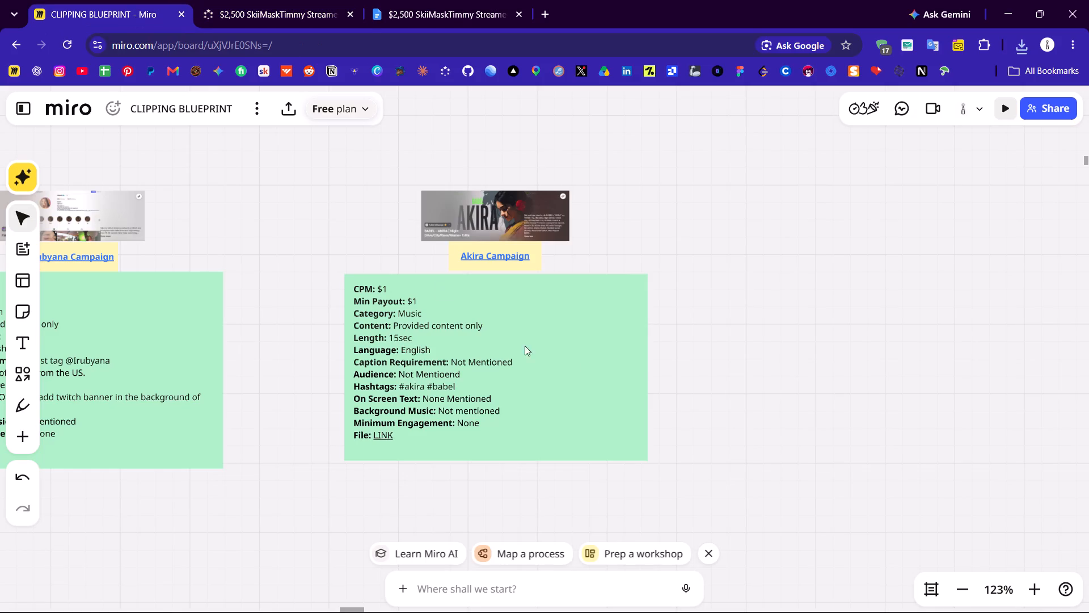
pyautogui.click(807, 267)
pyautogui.rightClick(806, 266)
pyautogui.moveTo(799, 232); pyautogui.dragTo(745, 233, button='right')
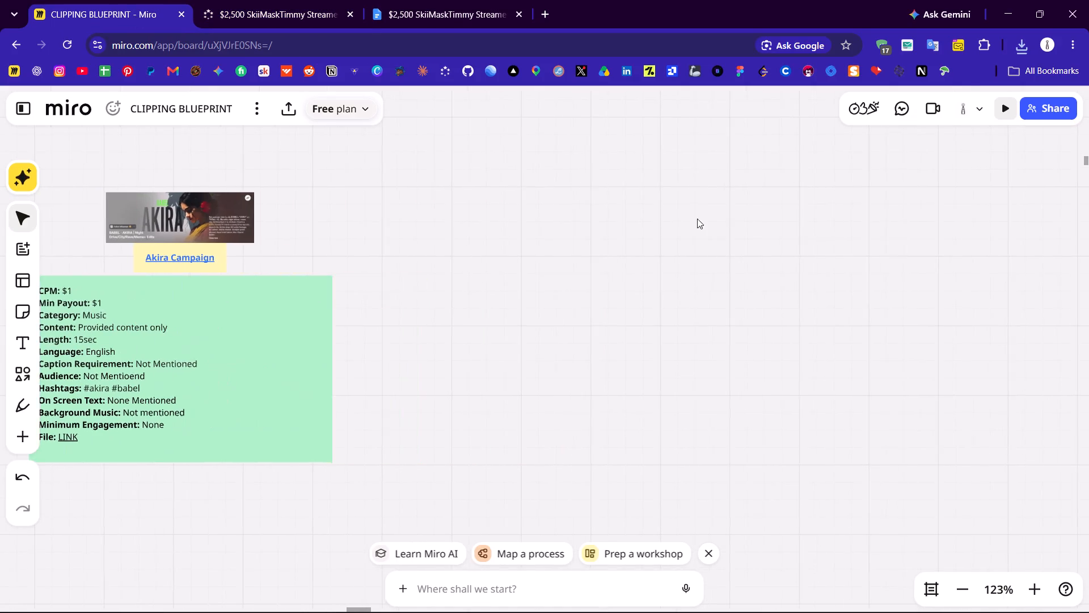
pyautogui.moveTo(696, 219); pyautogui.dragTo(754, 284, button='right')
pyautogui.hotkey('ctrl', 'v')
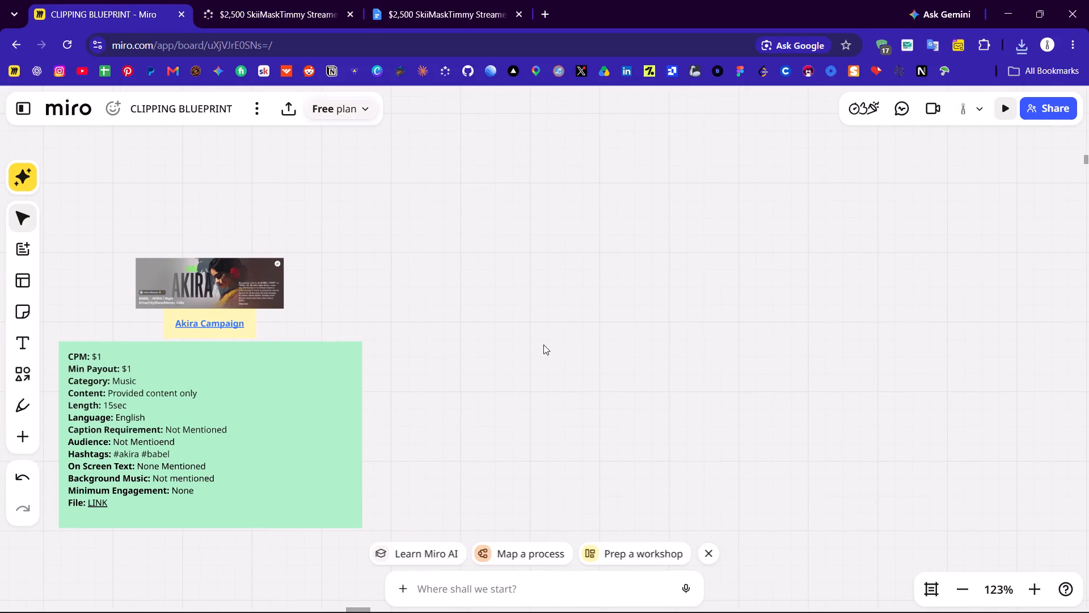
# Align the pasted banner's corner with the Akira banner and shrink it to about the Akira banner's size.
pyautogui.moveTo(527, 302); pyautogui.dragTo(470, 408)
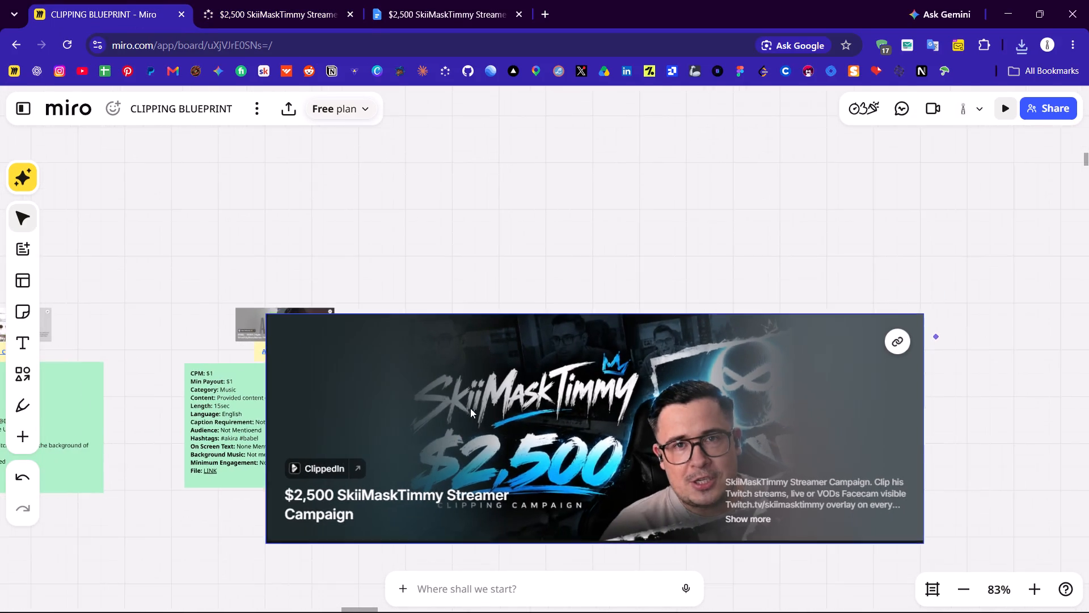
pyautogui.moveTo(470, 408); pyautogui.dragTo(437, 402)
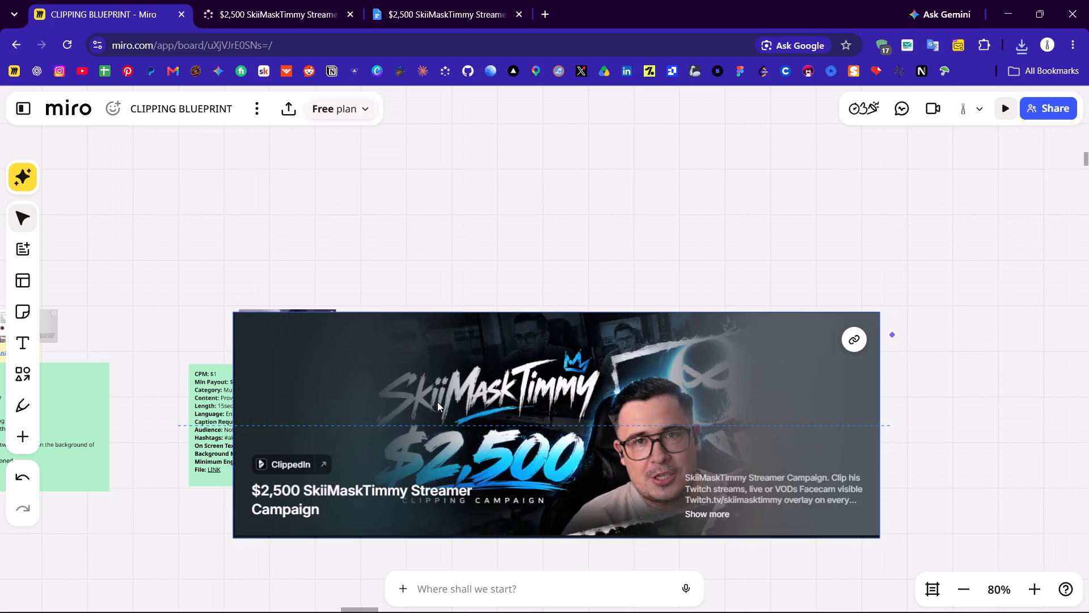
pyautogui.moveTo(437, 402); pyautogui.dragTo(444, 400)
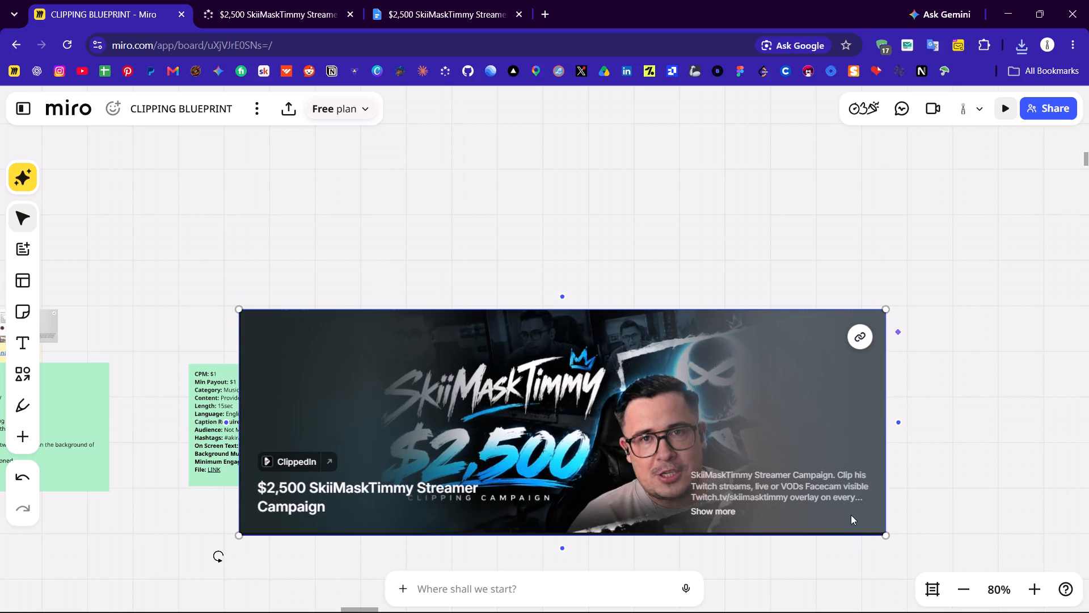
pyautogui.moveTo(884, 534); pyautogui.dragTo(392, 348)
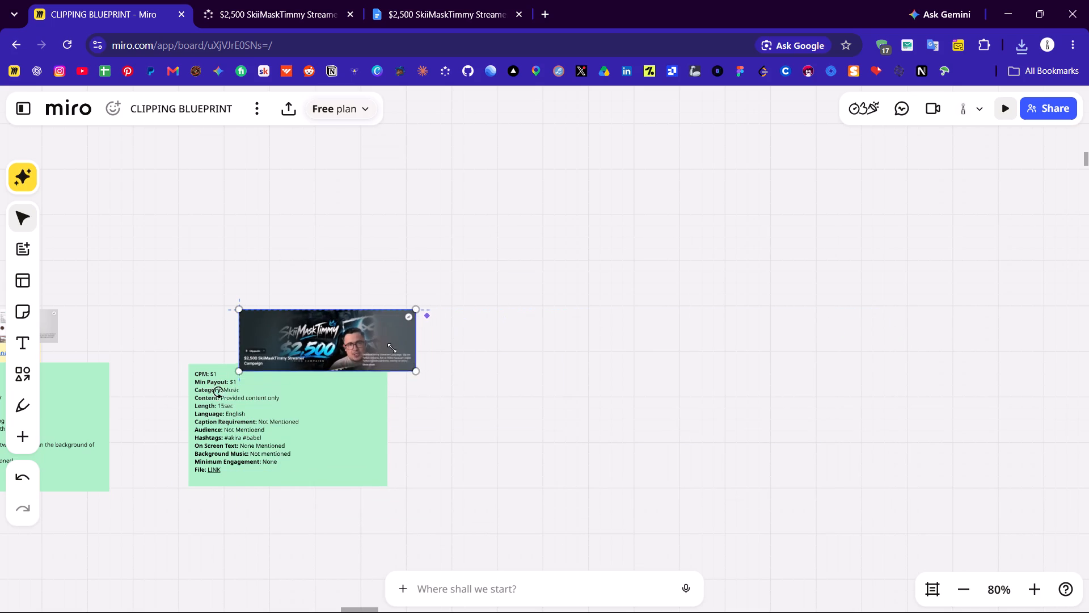
pyautogui.moveTo(392, 348); pyautogui.dragTo(335, 337)
# Move the SkiiMaskTimmy banner into the free space beside the Akira column, level with the Akira banner.
pyautogui.keyDown('shift'); pyautogui.moveTo(309, 326); pyautogui.dragTo(556, 325); pyautogui.keyUp('shift')
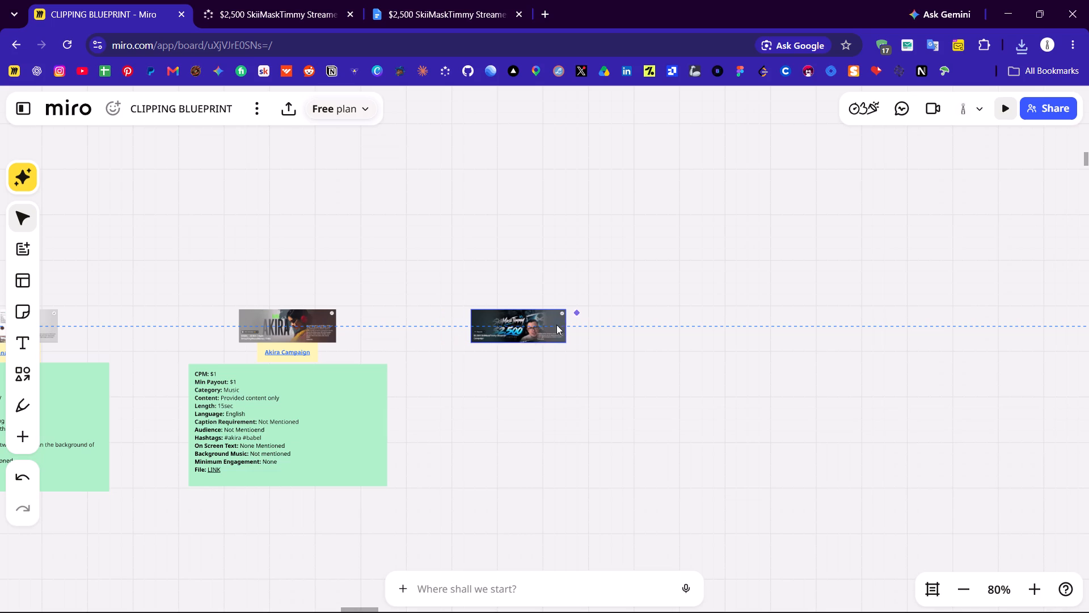
pyautogui.keyDown('shift'); pyautogui.moveTo(556, 325); pyautogui.dragTo(588, 326); pyautogui.keyUp('shift')
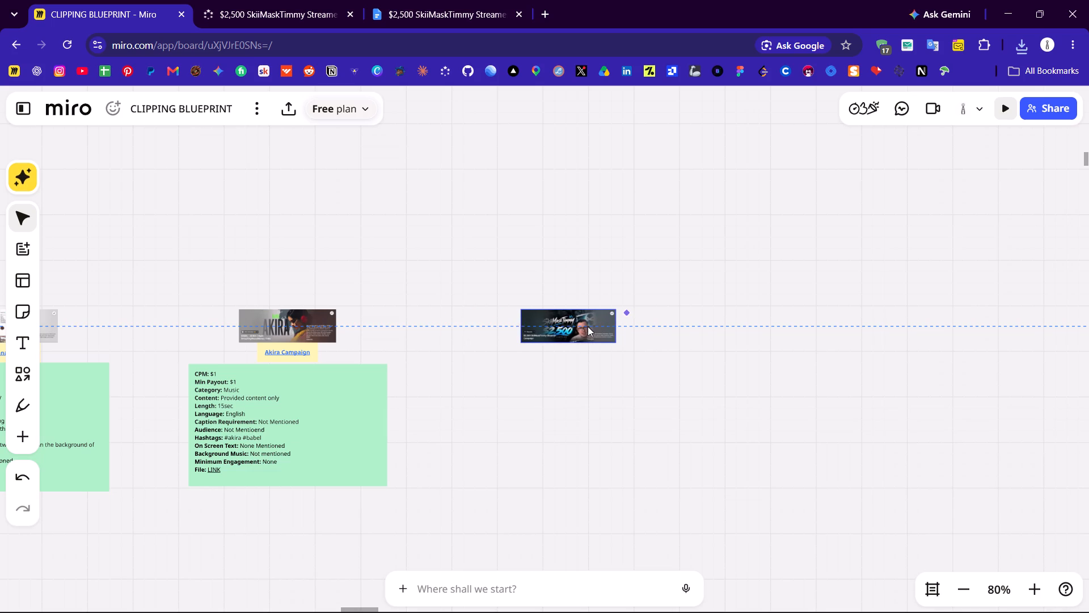
pyautogui.keyDown('shift'); pyautogui.moveTo(588, 326); pyautogui.dragTo(587, 326); pyautogui.keyUp('shift')
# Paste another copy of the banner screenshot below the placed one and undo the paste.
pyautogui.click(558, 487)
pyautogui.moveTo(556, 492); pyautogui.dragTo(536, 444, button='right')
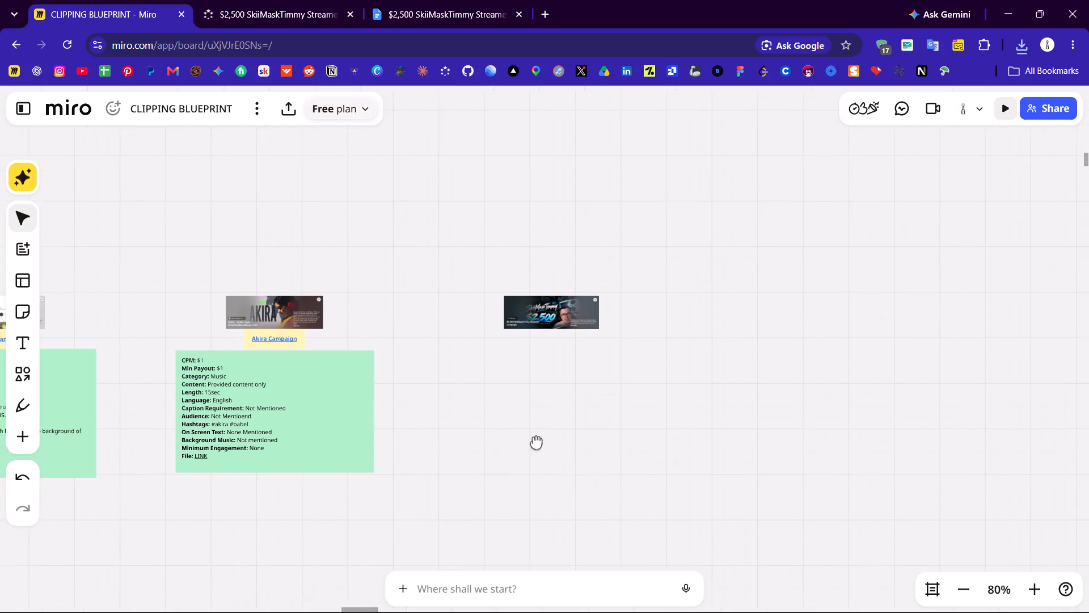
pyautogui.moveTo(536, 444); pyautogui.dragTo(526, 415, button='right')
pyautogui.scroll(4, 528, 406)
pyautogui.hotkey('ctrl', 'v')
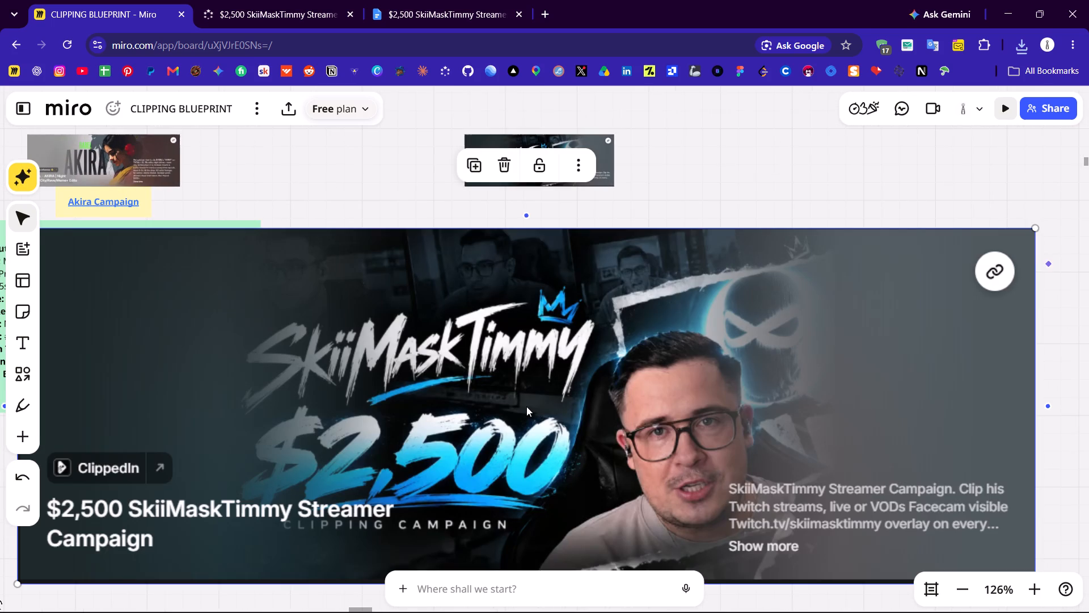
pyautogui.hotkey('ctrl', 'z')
# Duplicate the yellow "Akira Campaign" label and centre the copy directly beneath the SkiiMaskTimmy banner.
pyautogui.click(132, 209)
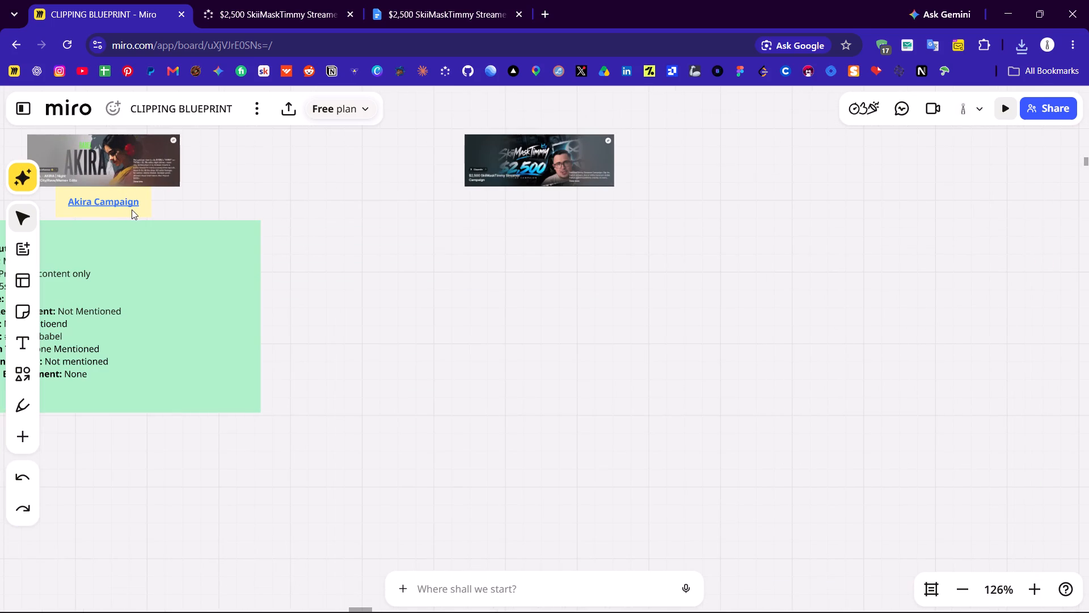
pyautogui.keyDown('alt'); pyautogui.keyDown('shift'); pyautogui.moveTo(126, 209); pyautogui.dragTo(482, 230); pyautogui.keyUp('shift'); pyautogui.keyUp('alt')
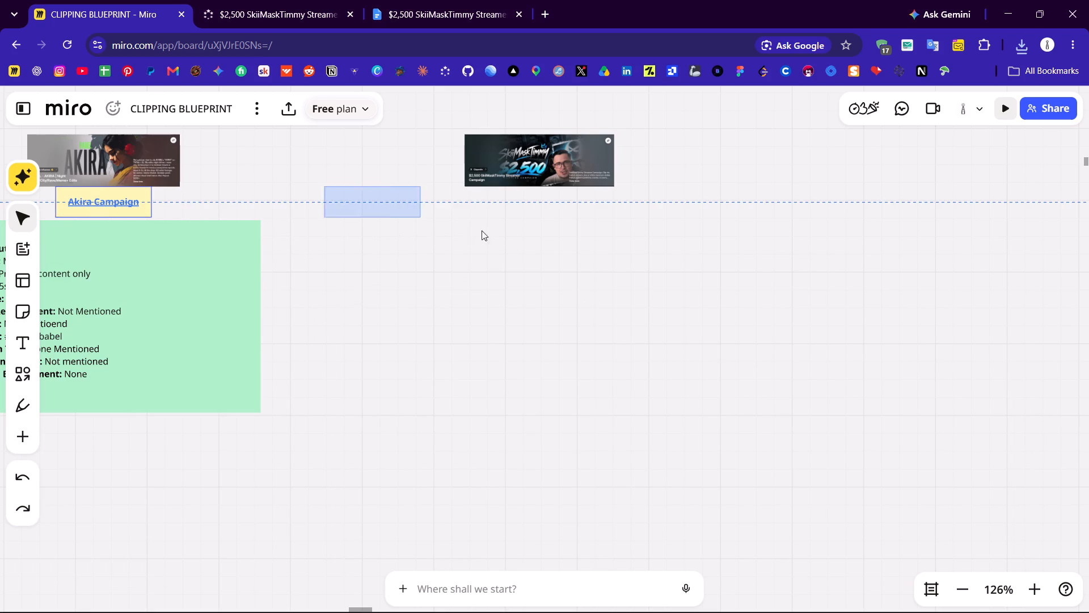
pyautogui.keyDown('alt'); pyautogui.keyDown('shift'); pyautogui.moveTo(482, 230); pyautogui.dragTo(561, 233); pyautogui.keyUp('shift'); pyautogui.keyUp('alt')
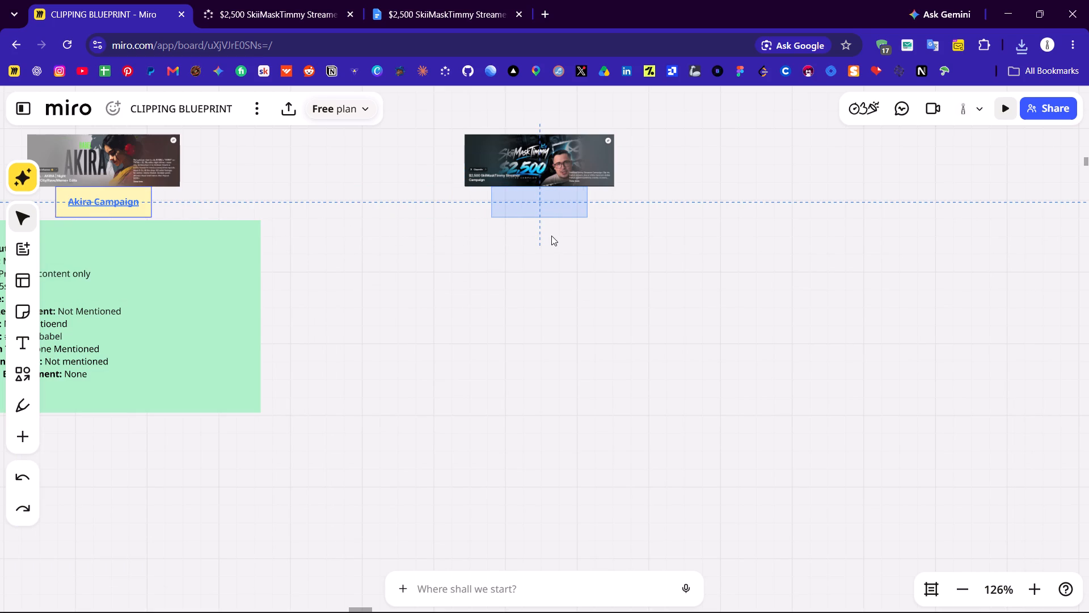
# Replace the text of the copied yellow label beneath the SkiiMaskTimmy banner with "Skiimask Campaign".
pyautogui.keyDown('ctrl'); pyautogui.scroll(14, 544, 216); pyautogui.keyUp('ctrl')
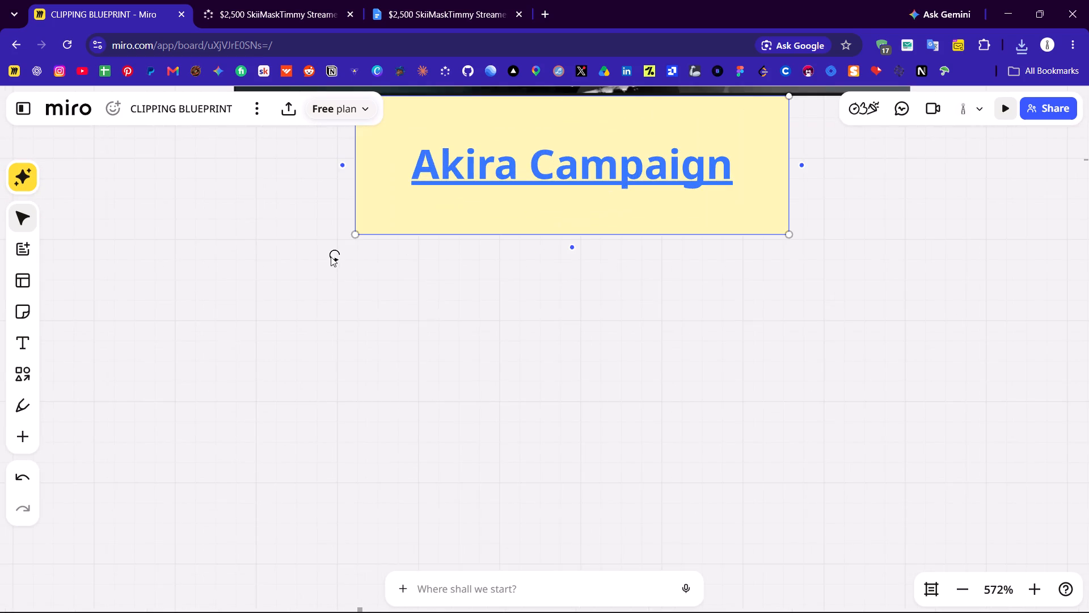
pyautogui.moveTo(316, 271); pyautogui.dragTo(303, 388, button='right')
pyautogui.doubleClick(475, 293)
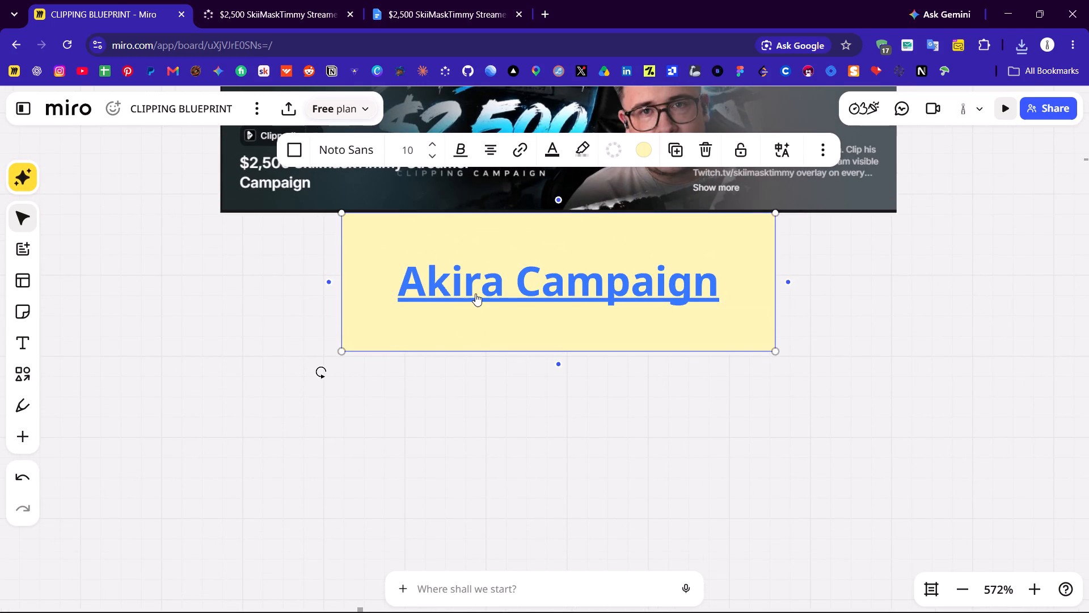
pyautogui.hotkey('ctrl', 'a')
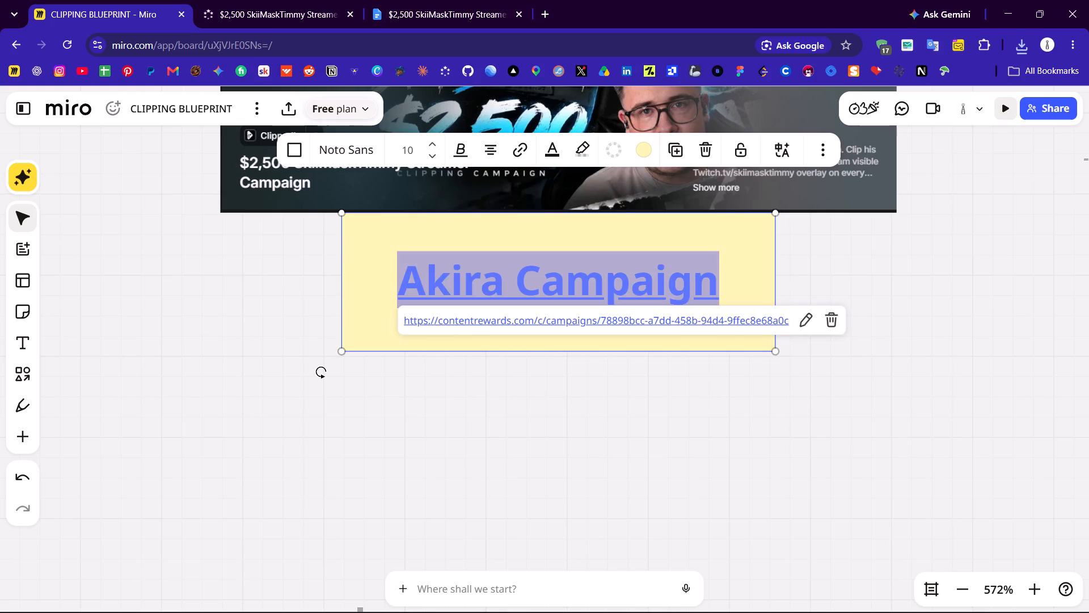
pyautogui.press('BackSpace')
pyautogui.scroll(-1, 276, 415)
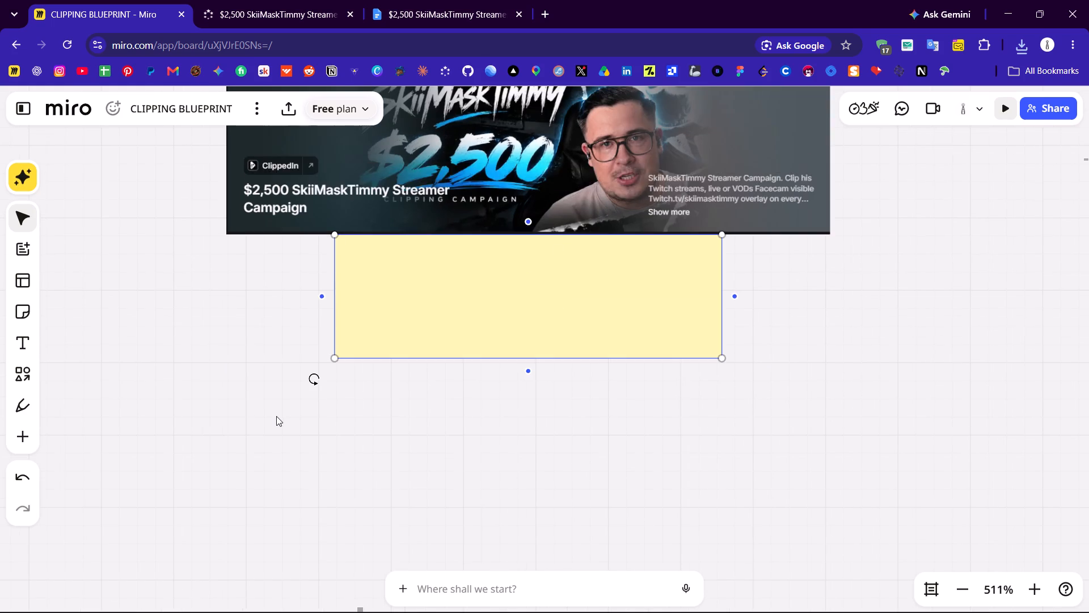
pyautogui.write('Skiimask')
pyautogui.press('space')
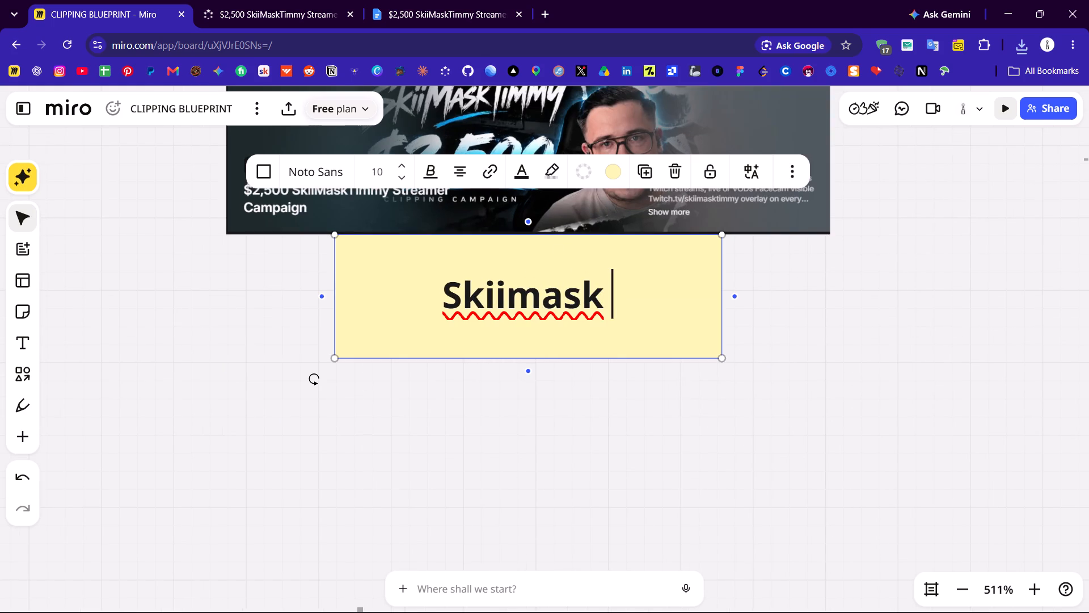
pyautogui.write('Campagin')
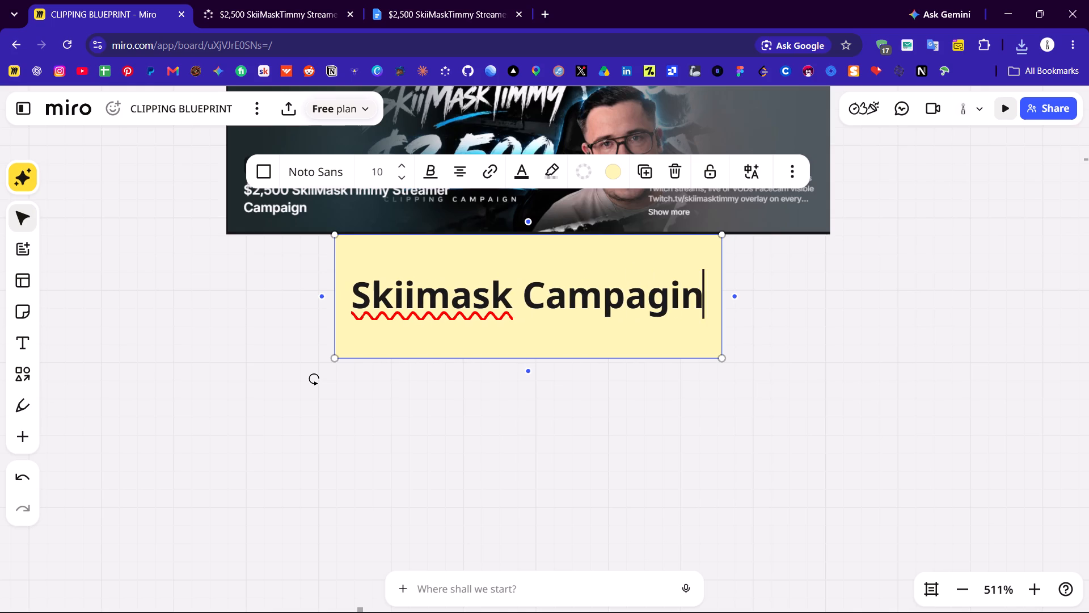
pyautogui.press('BackSpace')
pyautogui.press('BackSpace')
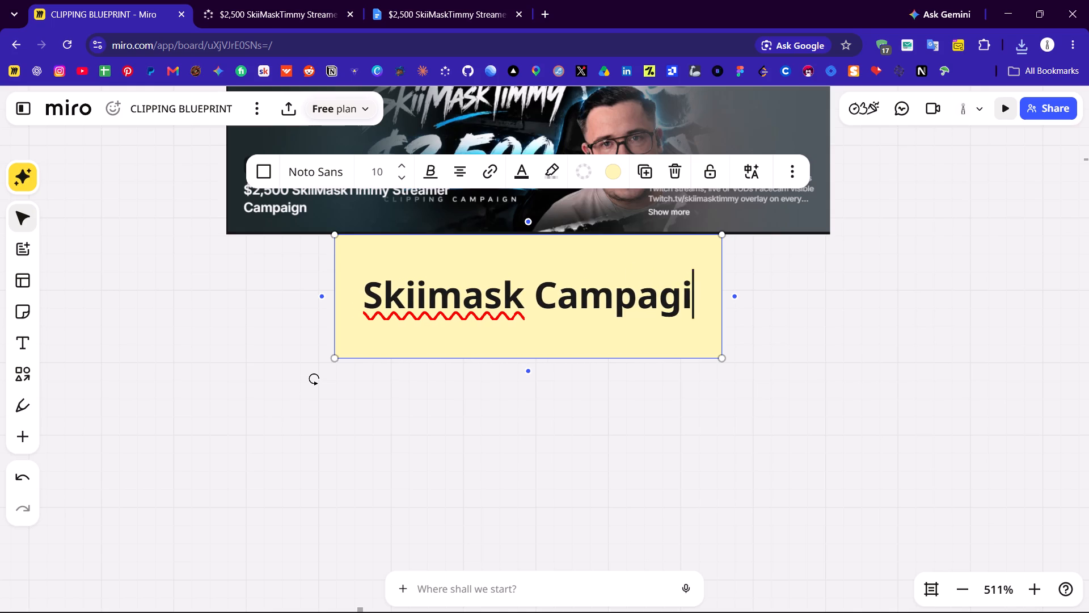
pyautogui.press('BackSpace')
pyautogui.write('ign')
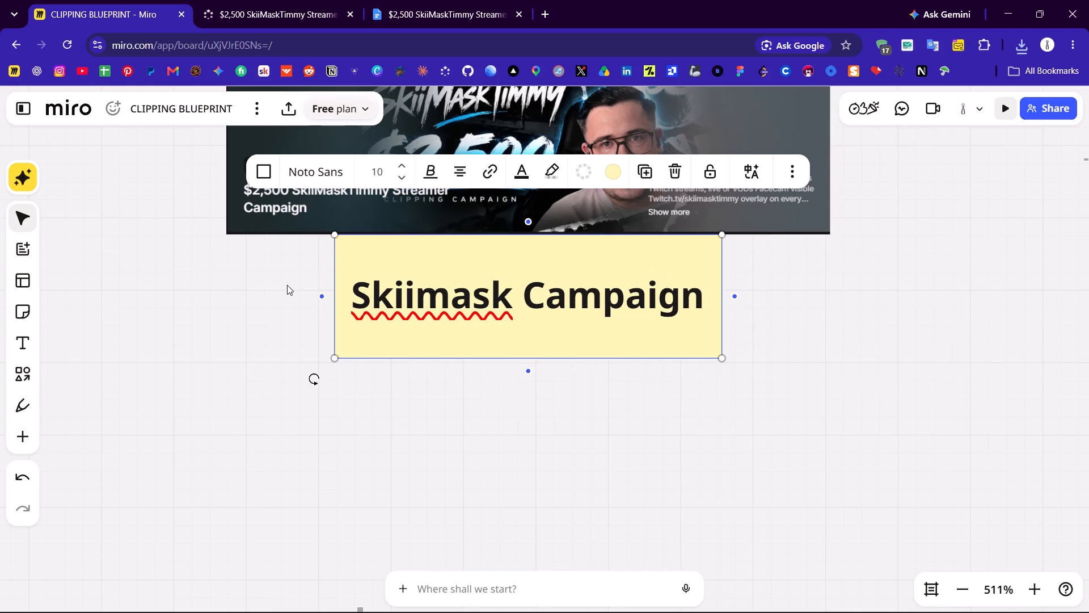
# Link the "Skiimask Campaign" label text to the SkiiMaskTimmy campaign page's Content Rewards address.
pyautogui.click(283, 0)
pyautogui.click(326, 41)
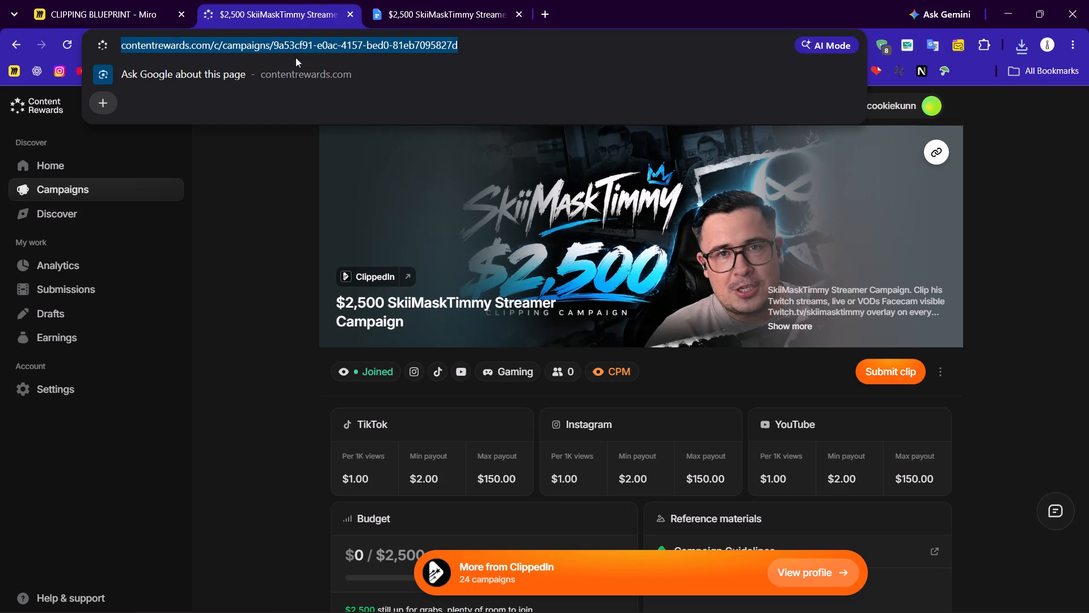
pyautogui.hotkey('ctrl', 'c')
pyautogui.click(162, 0)
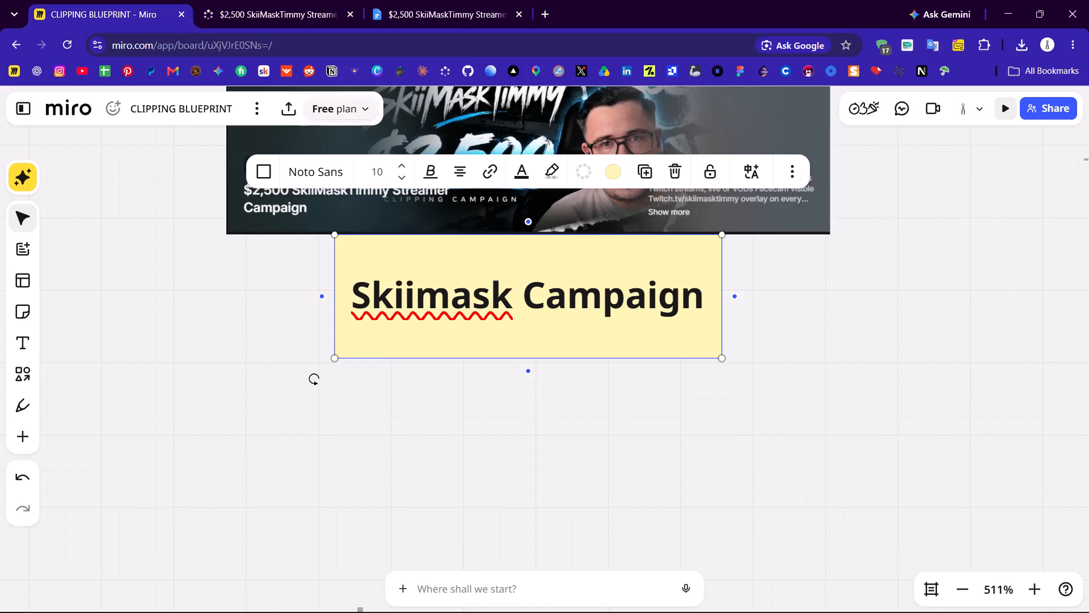
pyautogui.tripleClick(503, 298)
pyautogui.click(491, 175)
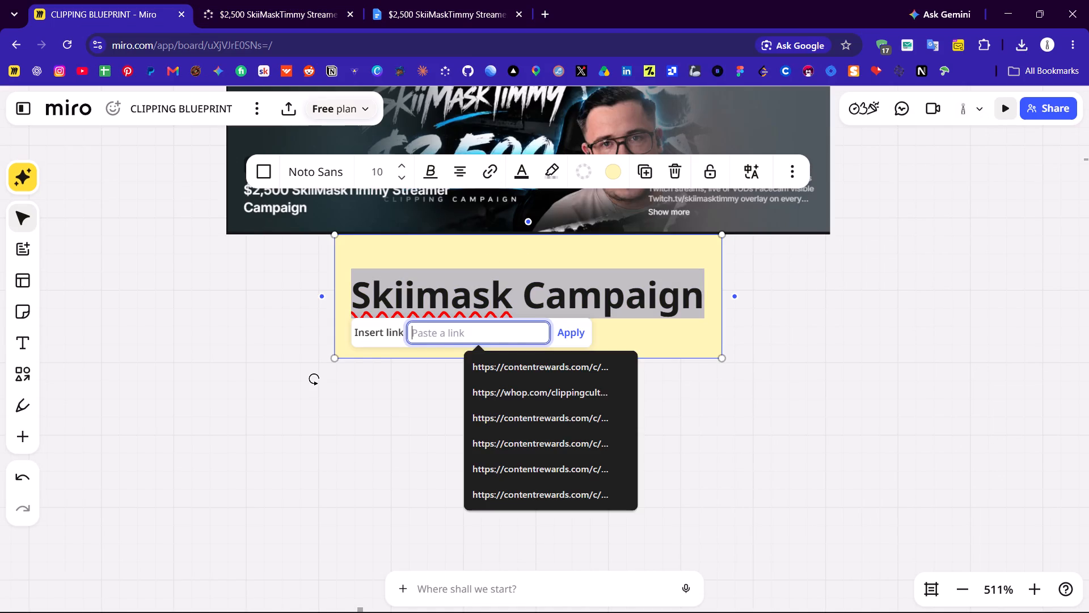
pyautogui.hotkey('ctrl', 'v')
pyautogui.click(572, 331)
pyautogui.click(539, 509)
# Duplicate the green Akira requirements box and place the copy centred beneath the "Skiimask Campaign" label, level with the original.
pyautogui.scroll(-10, 627, 492)
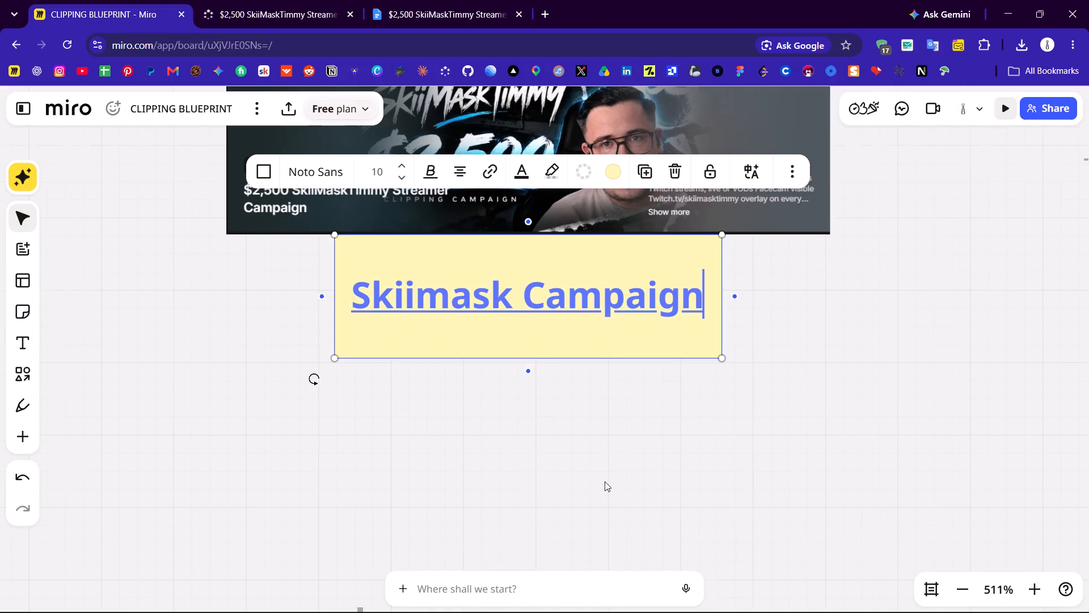
pyautogui.scroll(-1, 605, 481)
pyautogui.moveTo(427, 499); pyautogui.dragTo(503, 393, button='right')
pyautogui.scroll(-4, 508, 385)
pyautogui.click(332, 438)
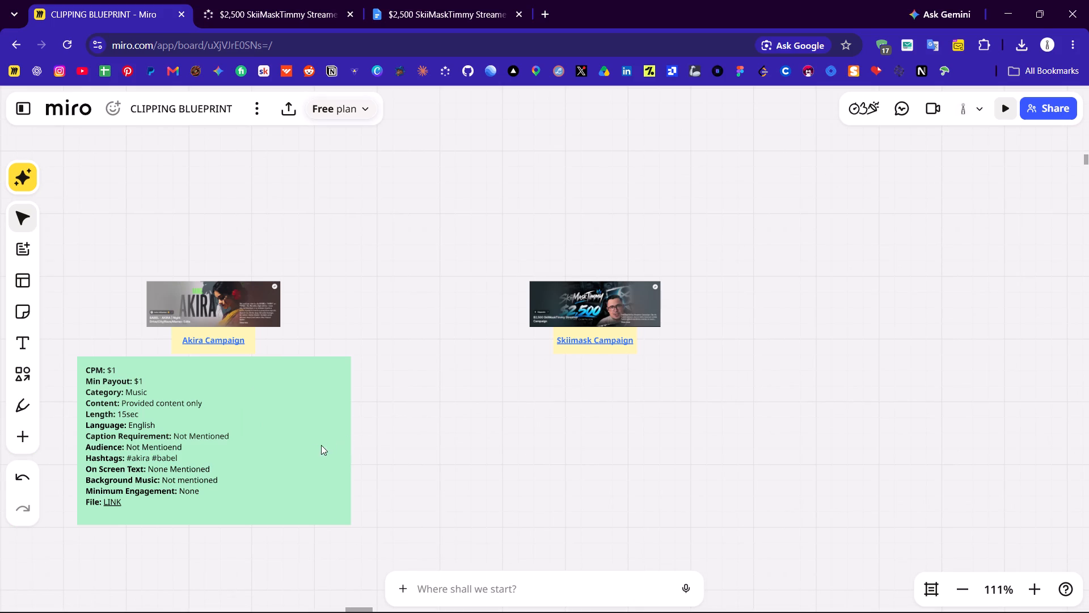
pyautogui.hotkey('ctrl', 'z')
pyautogui.click(305, 440)
pyautogui.keyDown('alt'); pyautogui.keyDown('shift'); pyautogui.moveTo(276, 435); pyautogui.dragTo(448, 434); pyautogui.keyUp('shift'); pyautogui.keyUp('alt')
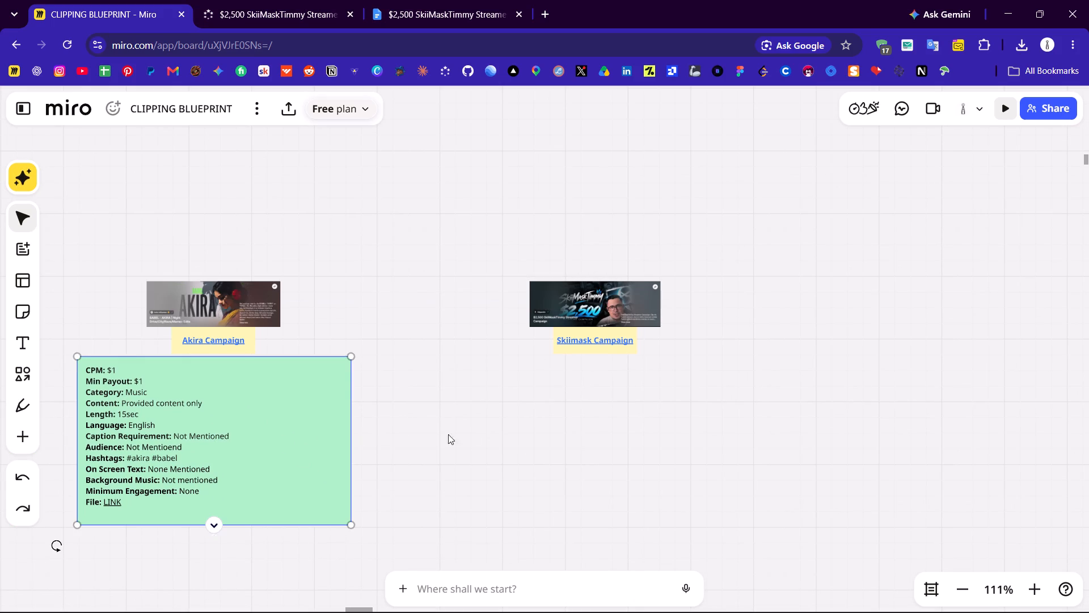
pyautogui.keyDown('alt'); pyautogui.keyDown('shift'); pyautogui.moveTo(448, 434); pyautogui.dragTo(659, 417); pyautogui.keyUp('shift'); pyautogui.keyUp('alt')
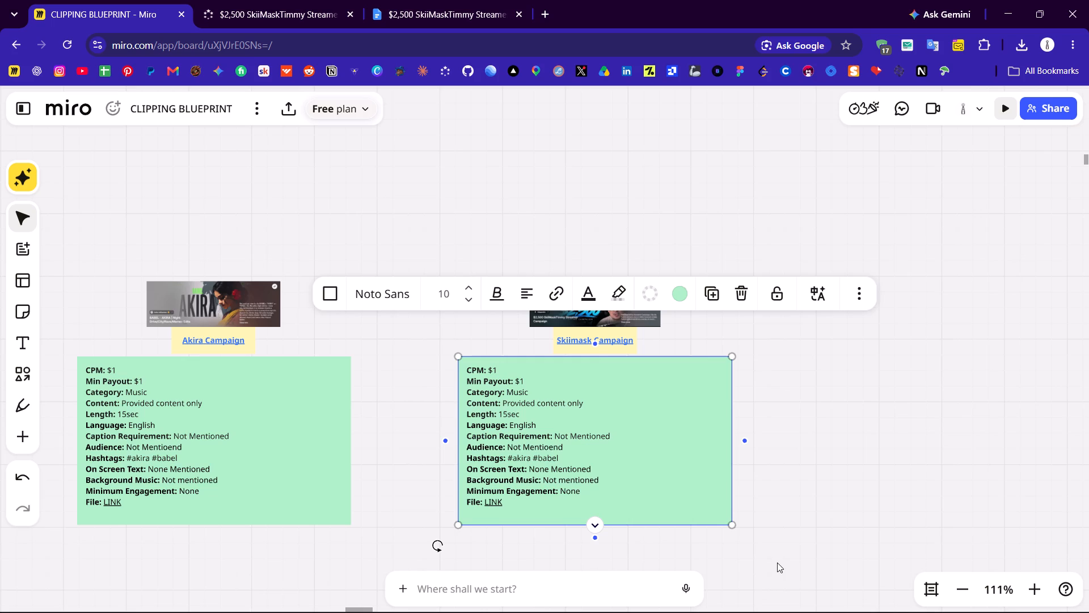
# Compare the copied requirements box's fields with the SkiiMaskTimmy campaign page and the Rules at a Glance in its guidelines document.
pyautogui.moveTo(818, 552); pyautogui.dragTo(855, 467, button='right')
pyautogui.scroll(8, 424, 226)
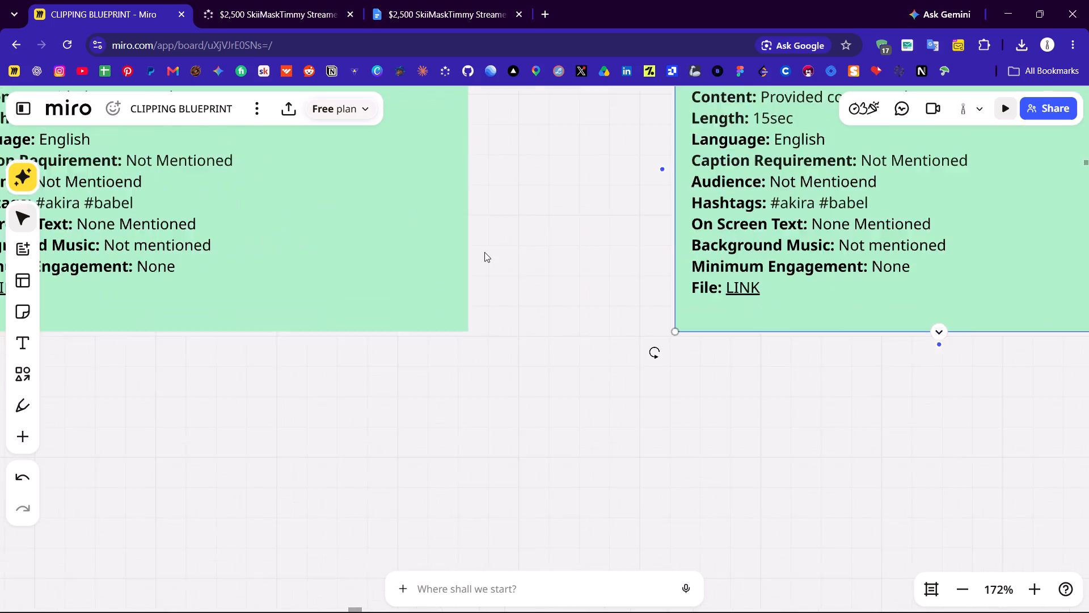
pyautogui.moveTo(560, 181); pyautogui.dragTo(240, 395, button='right')
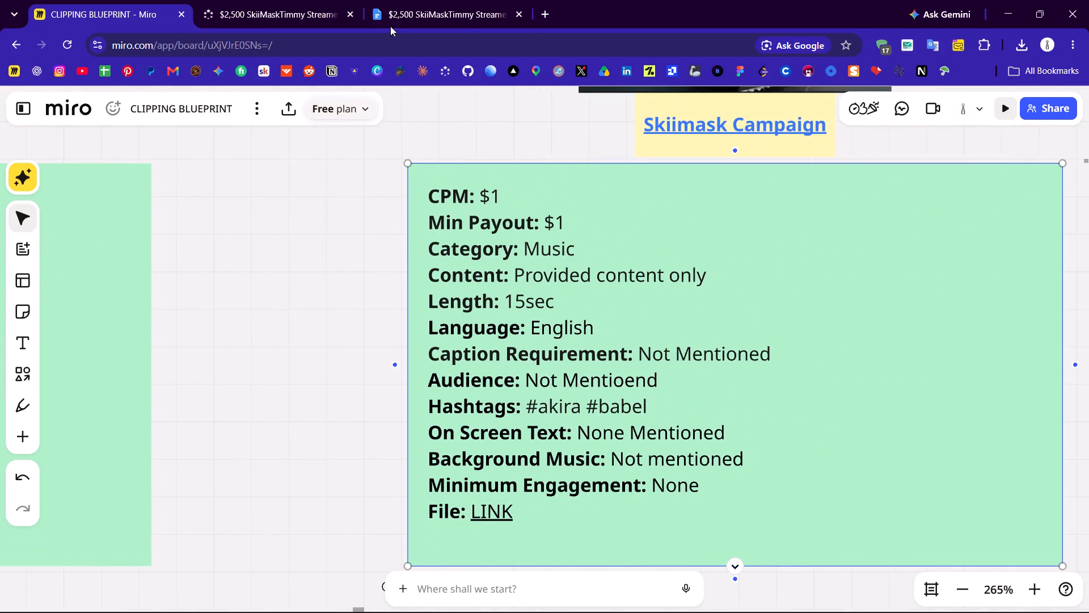
pyautogui.click(385, 0)
pyautogui.scroll(20, 448, 199)
pyautogui.scroll(4, 448, 199)
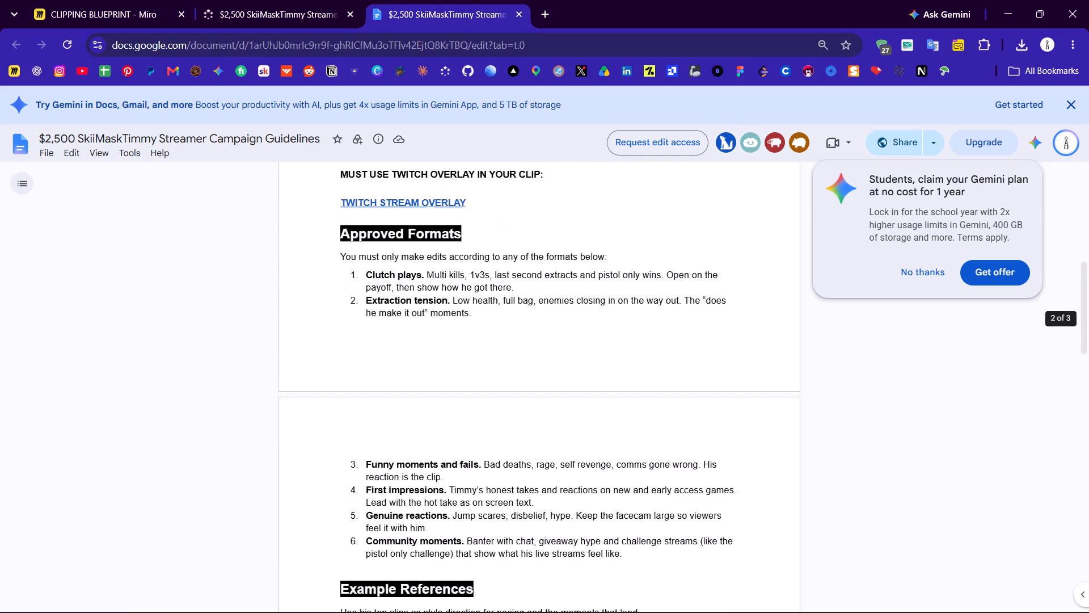
pyautogui.scroll(9, 429, 267)
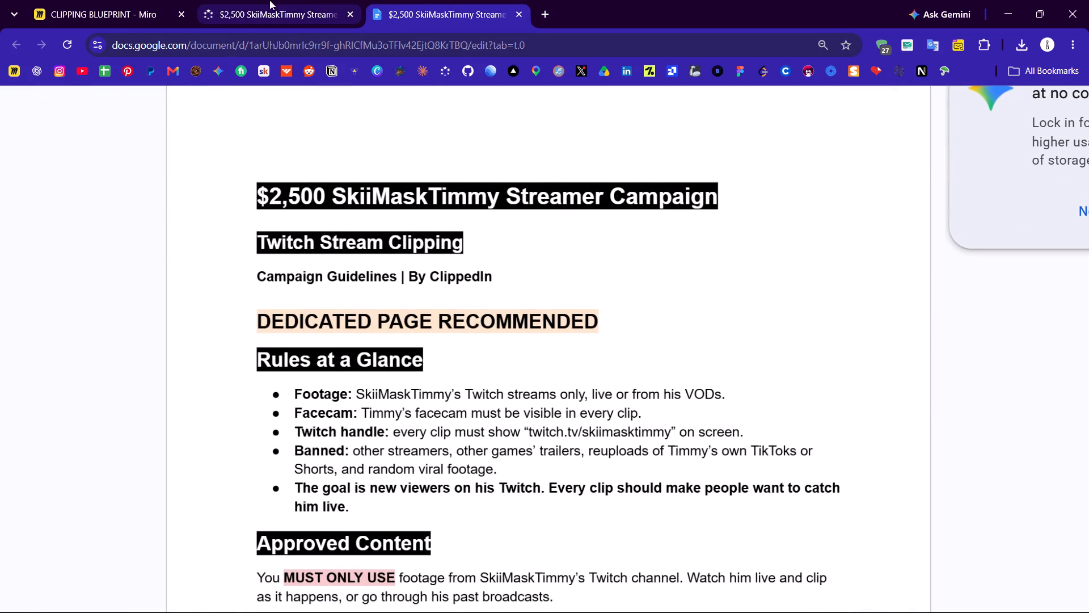
pyautogui.click(269, 0)
pyautogui.click(157, 0)
pyautogui.moveTo(341, 303); pyautogui.dragTo(308, 314, button='right')
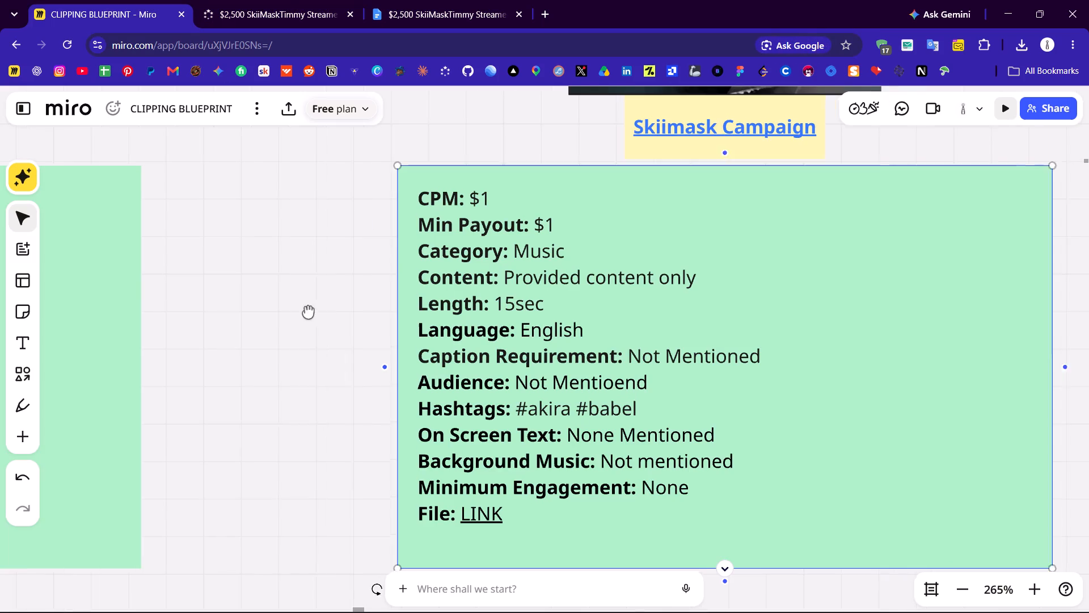
pyautogui.moveTo(308, 314); pyautogui.dragTo(301, 315, button='right')
pyautogui.click(387, 0)
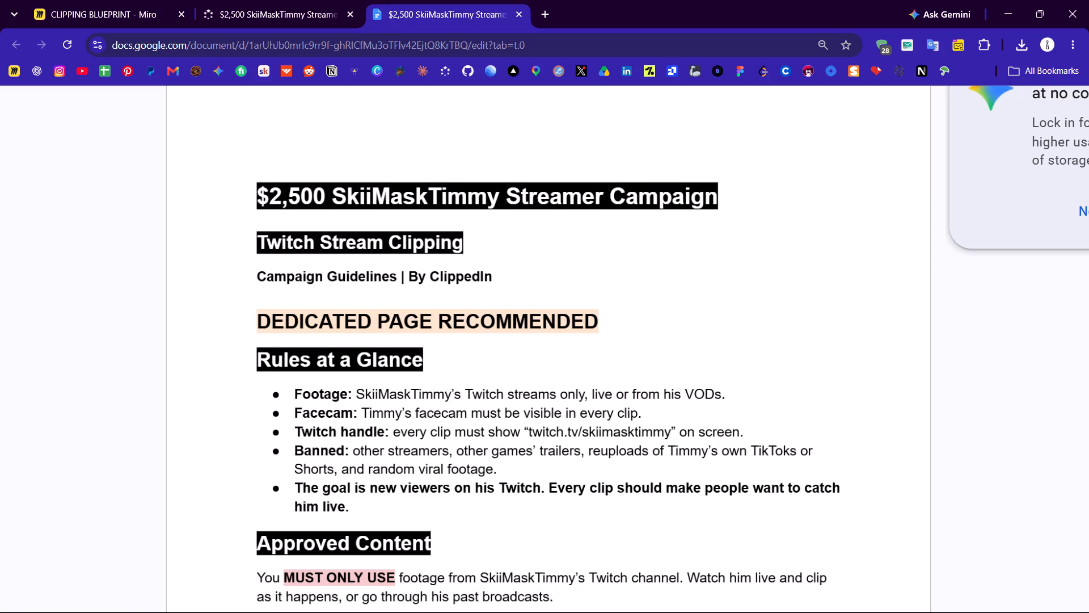
pyautogui.click(126, 0)
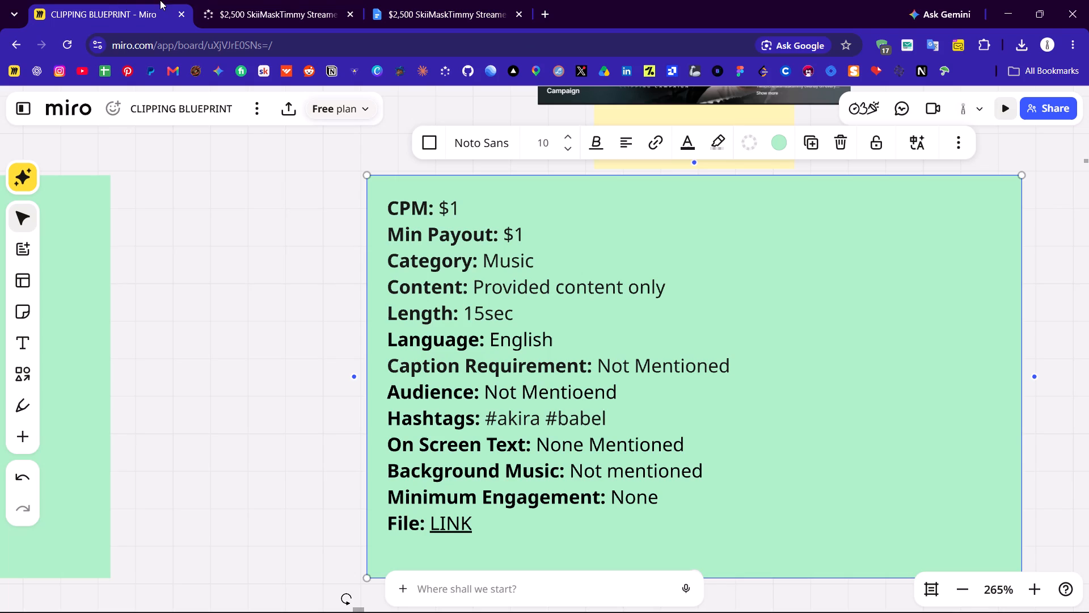
pyautogui.click(218, 0)
# Copy the guidelines' Twitch handle rule, "every clip must show “twitch.tv/skiimasktimmy” on screen.", into the Skiimask box's On Screen Text field, replacing its value.
pyautogui.click(473, 0)
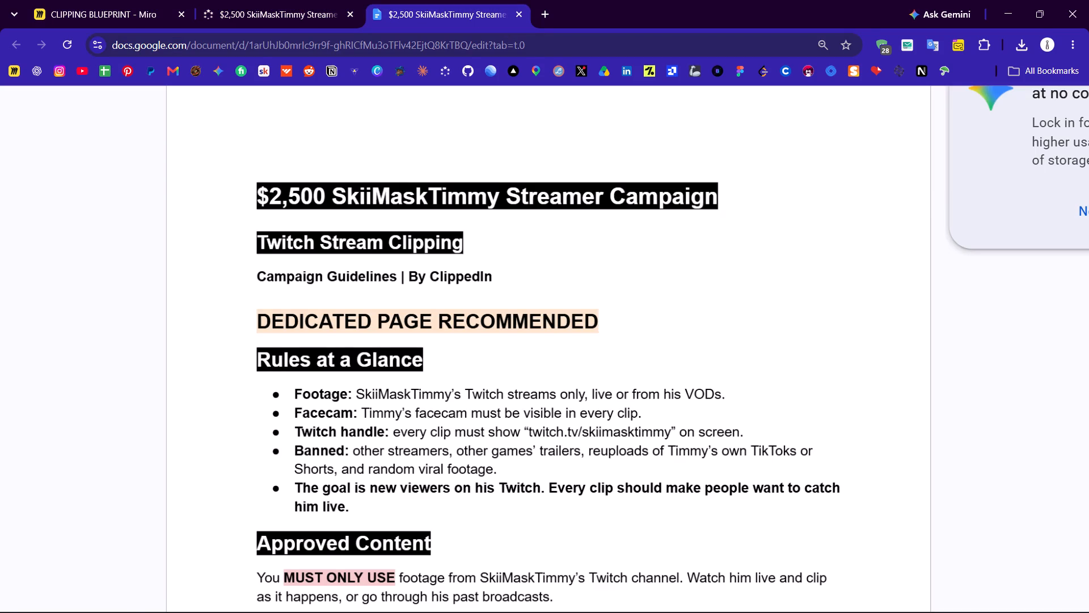
pyautogui.moveTo(395, 433); pyautogui.dragTo(748, 431)
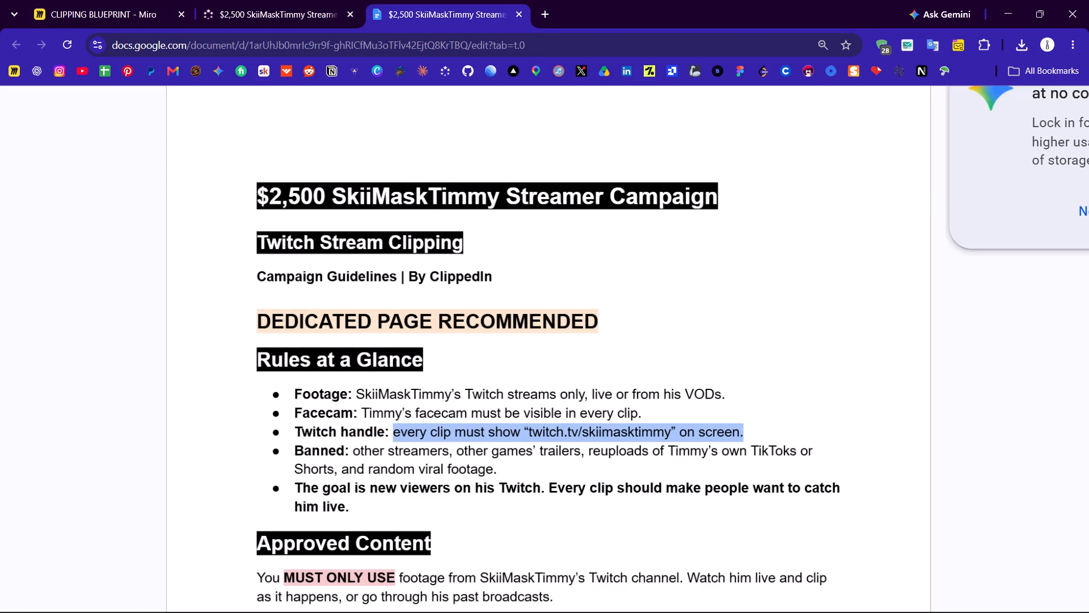
pyautogui.moveTo(748, 431); pyautogui.dragTo(746, 431)
pyautogui.hotkey('ctrl', 'c')
pyautogui.click(100, 3)
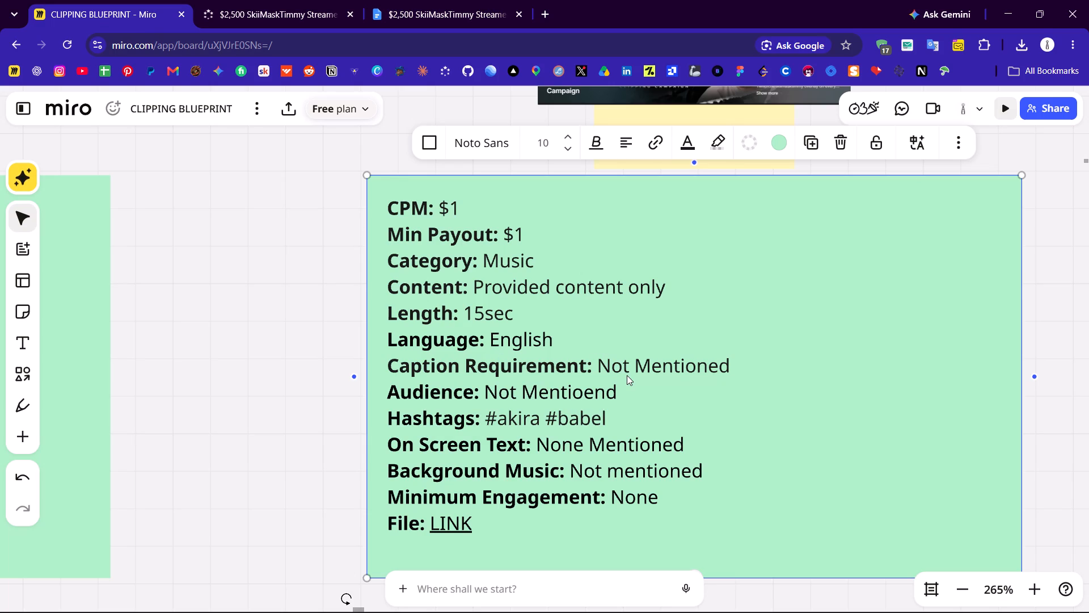
pyautogui.click(634, 436)
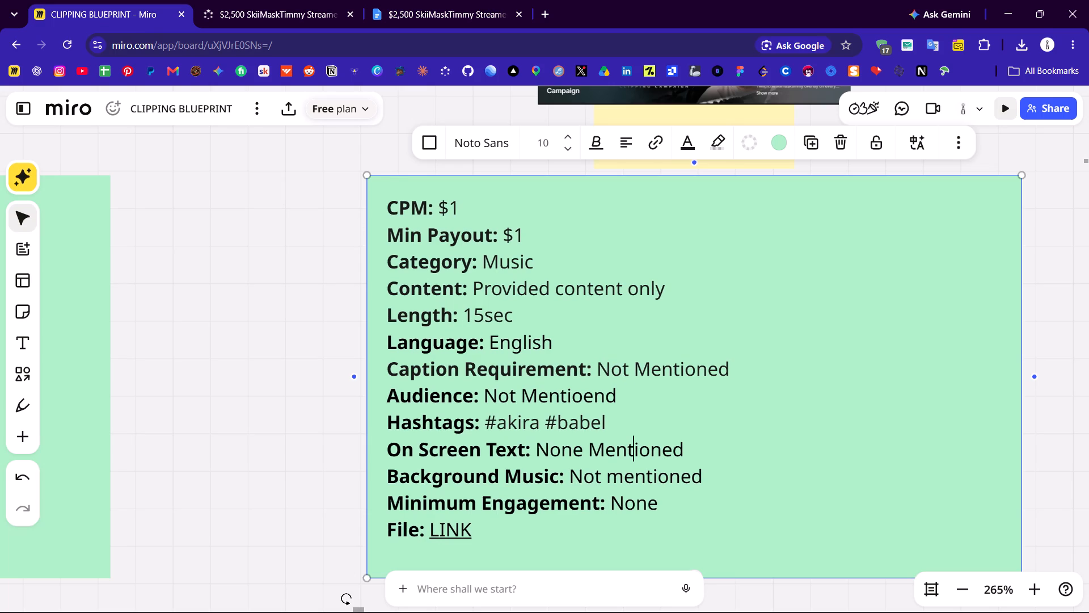
pyautogui.click(689, 449)
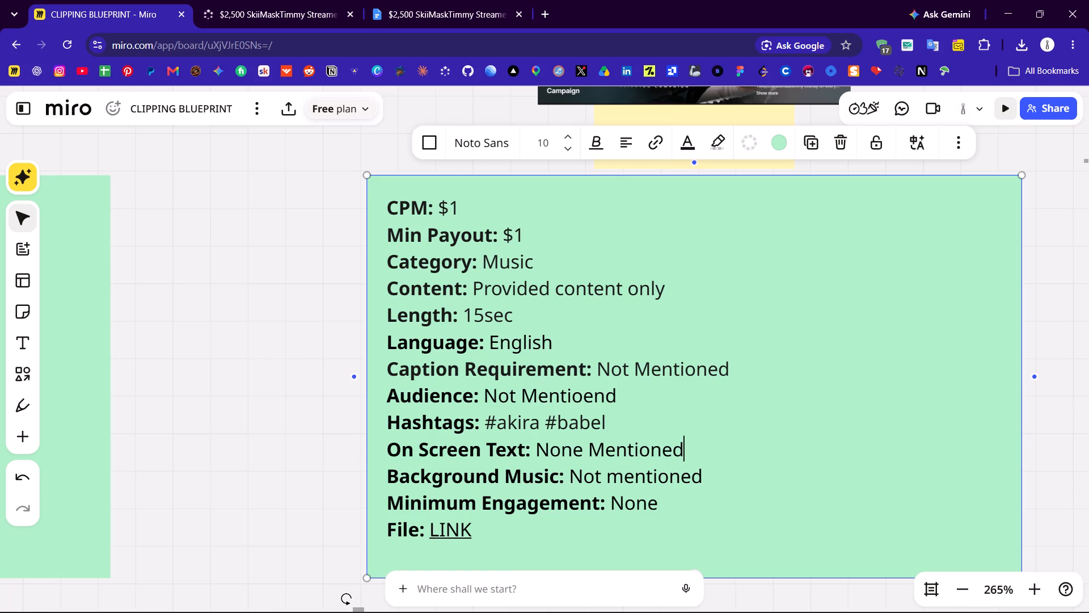
pyautogui.hotkey('ctrl', 'BackSpace')
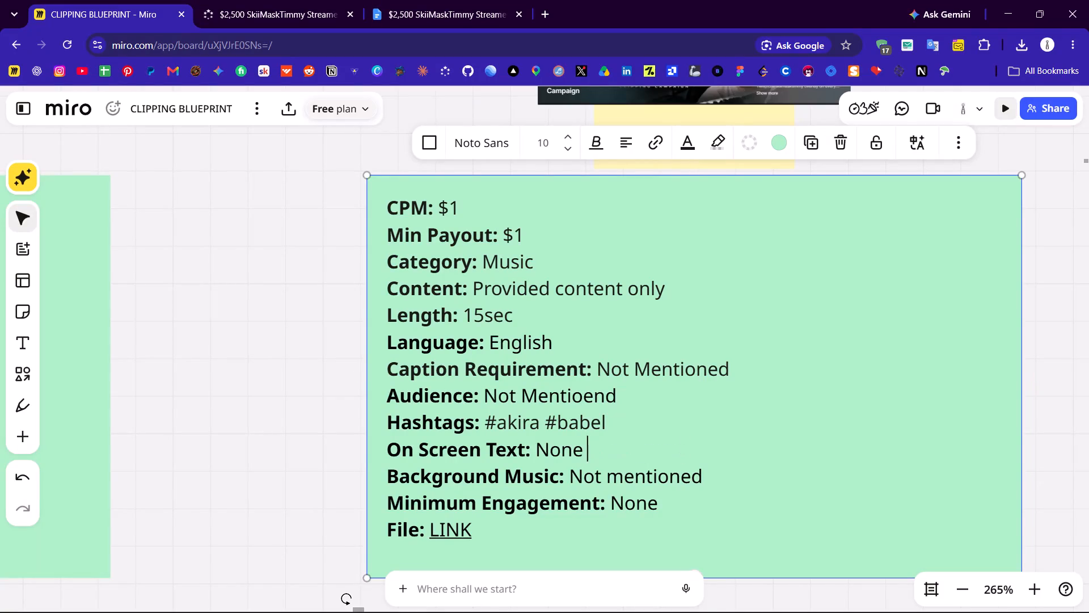
pyautogui.hotkey('ctrl', 'BackSpace')
pyautogui.hotkey('ctrl', 'v')
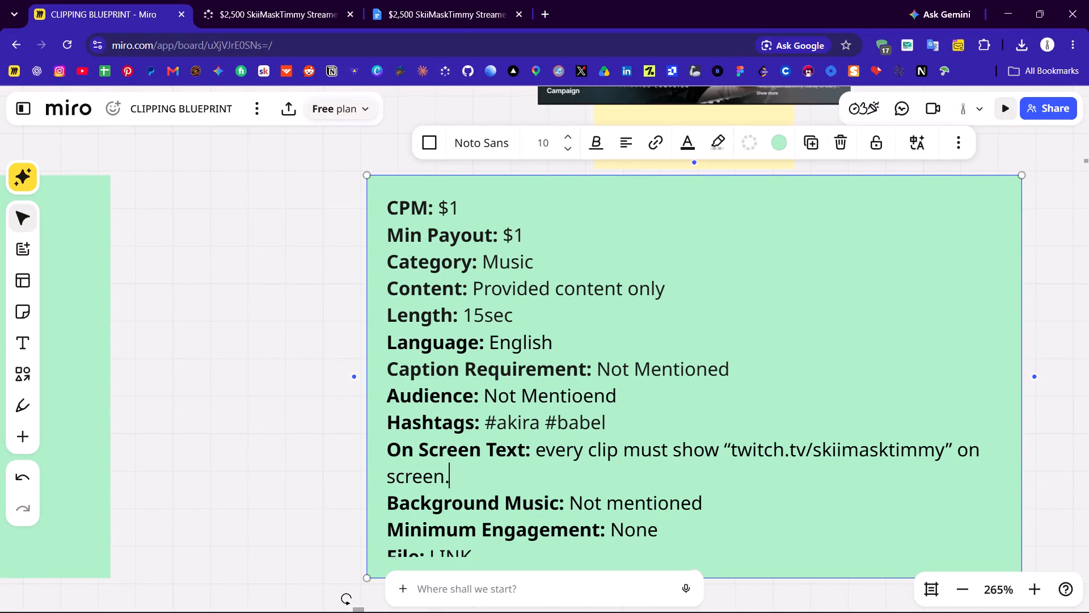
pyautogui.moveTo(463, 469); pyautogui.dragTo(551, 455)
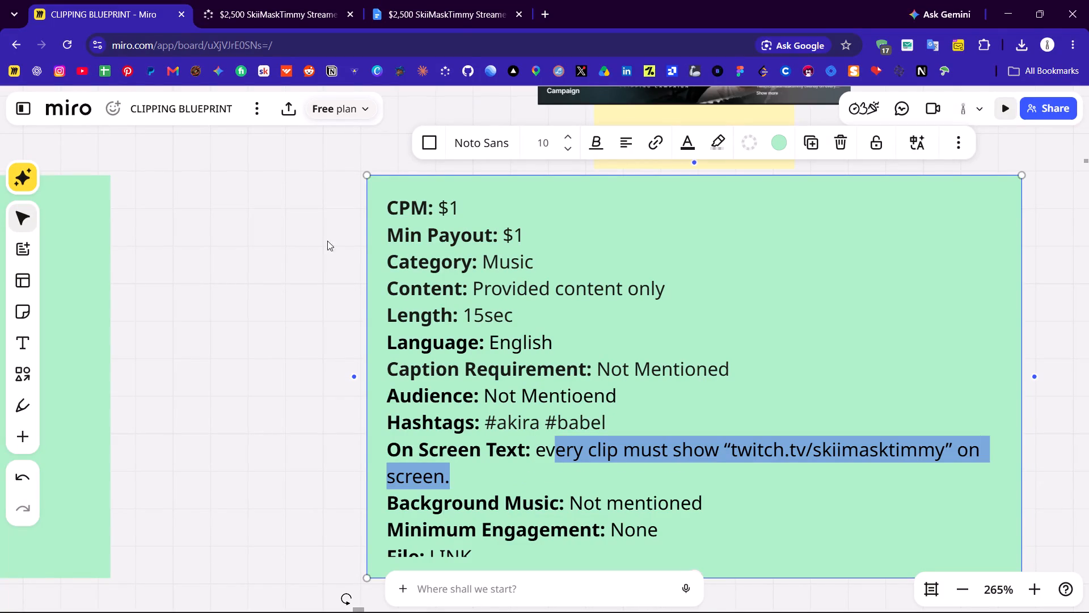
pyautogui.click(144, 320)
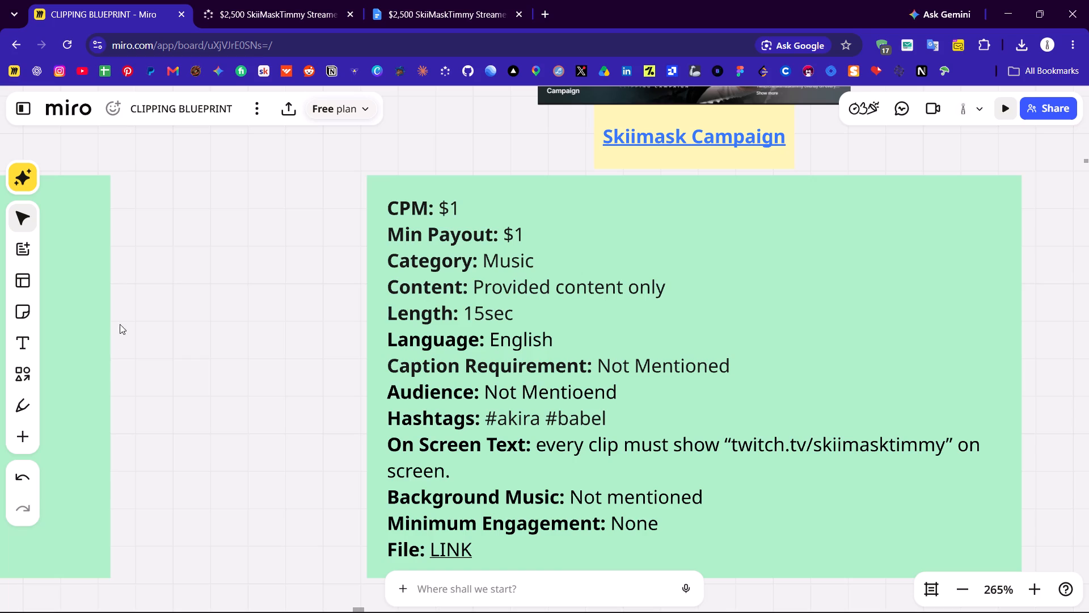
# Read the SkiiMaskTimmy guidelines from Rules at a Glance through Important Rules, comparing them with the Skiimask requirements box's fields.
pyautogui.click(261, 0)
pyautogui.click(403, 0)
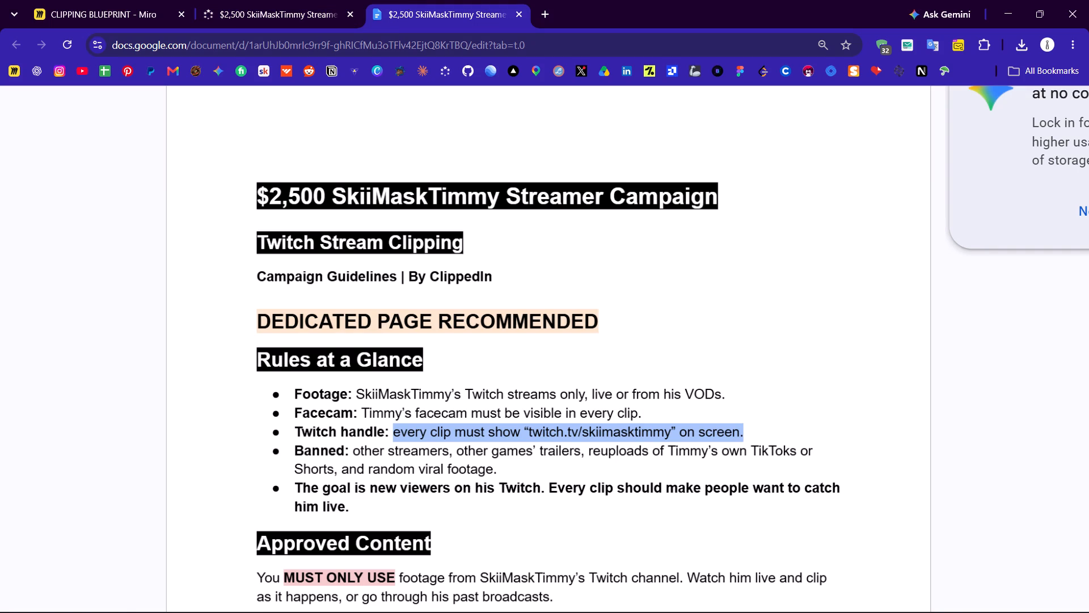
pyautogui.scroll(-3, 584, 422)
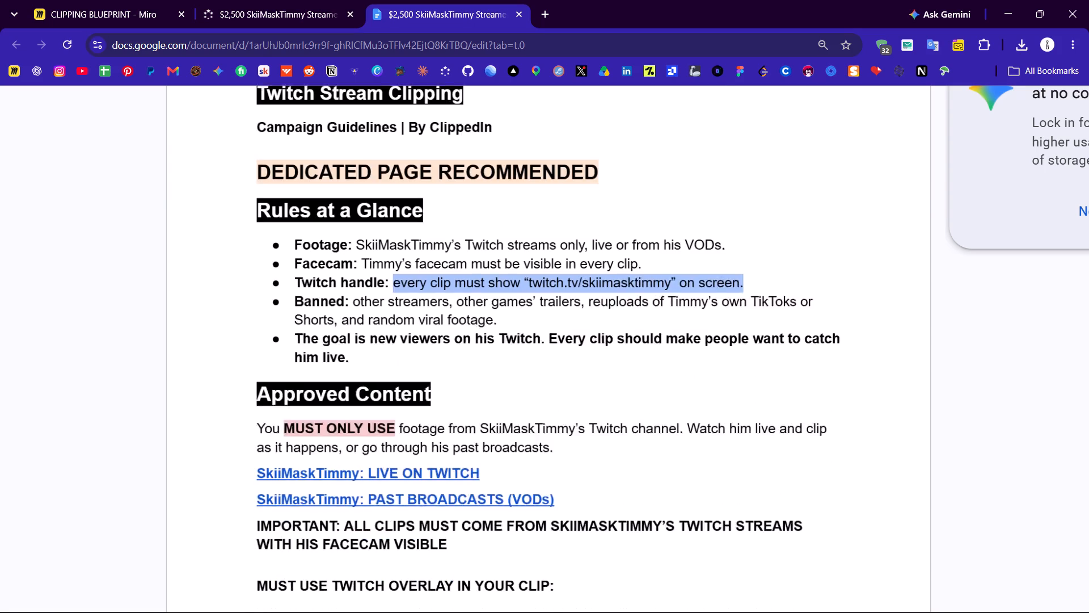
pyautogui.scroll(-2, 568, 421)
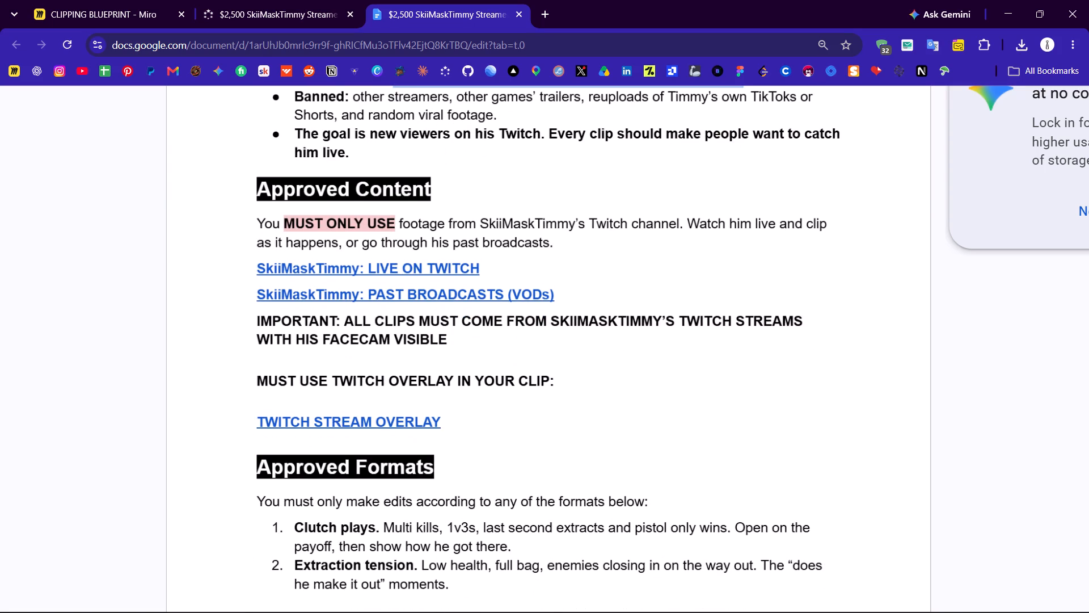
pyautogui.scroll(-4, 552, 412)
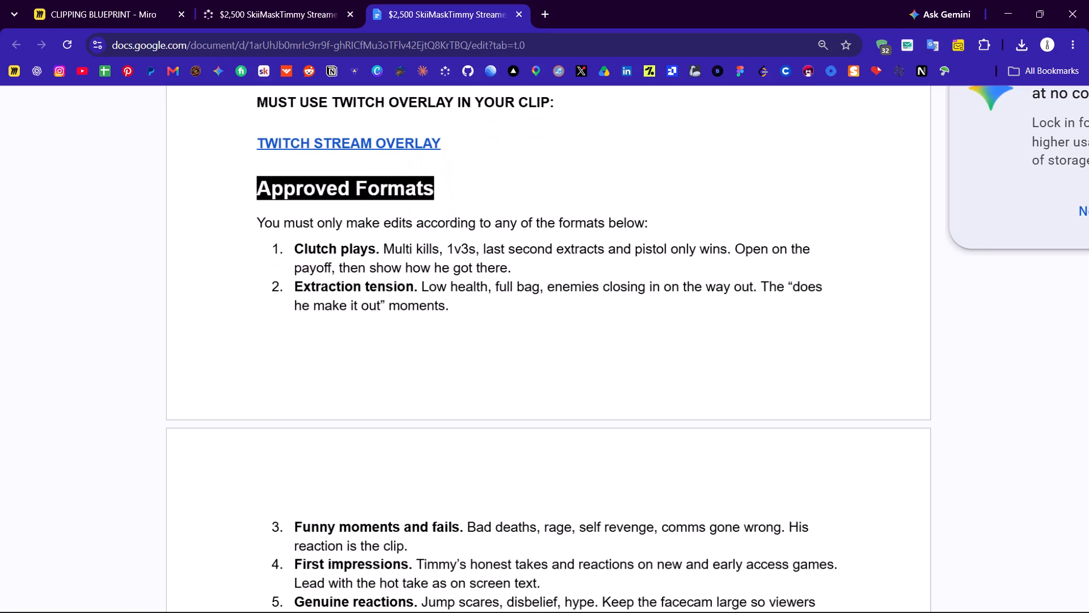
pyautogui.scroll(-1, 552, 412)
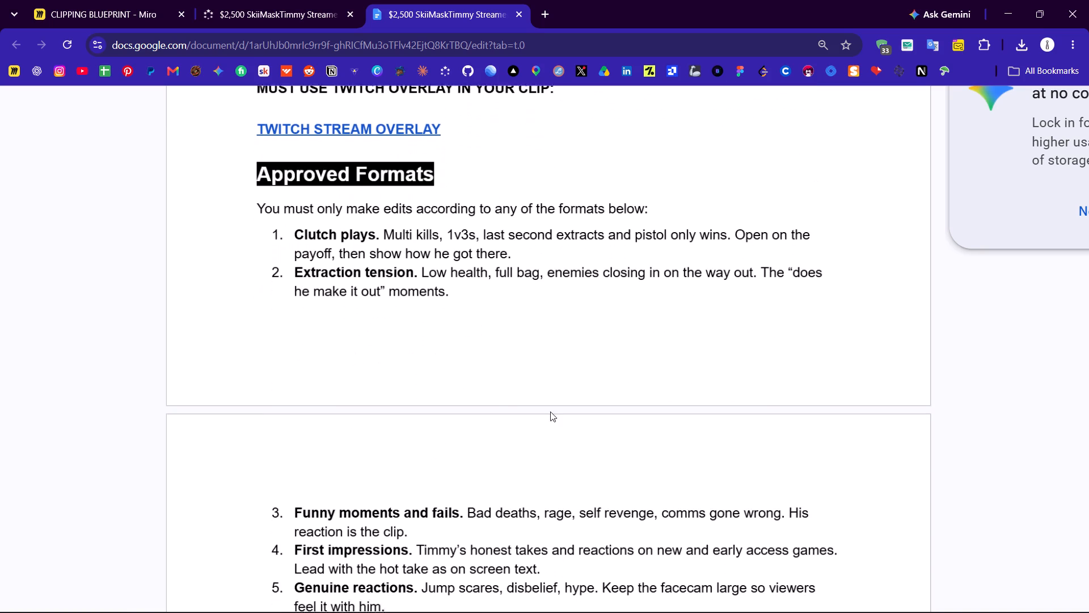
pyautogui.scroll(-1, 550, 412)
pyautogui.scroll(-2, 504, 390)
pyautogui.scroll(-1, 444, 331)
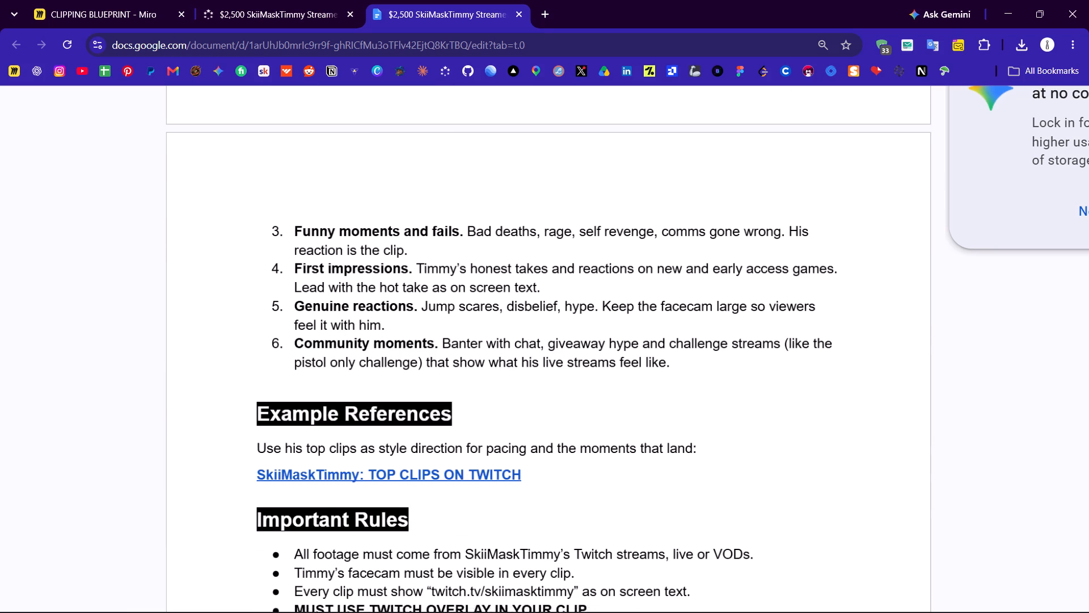
pyautogui.scroll(-2, 444, 333)
pyautogui.click(110, 0)
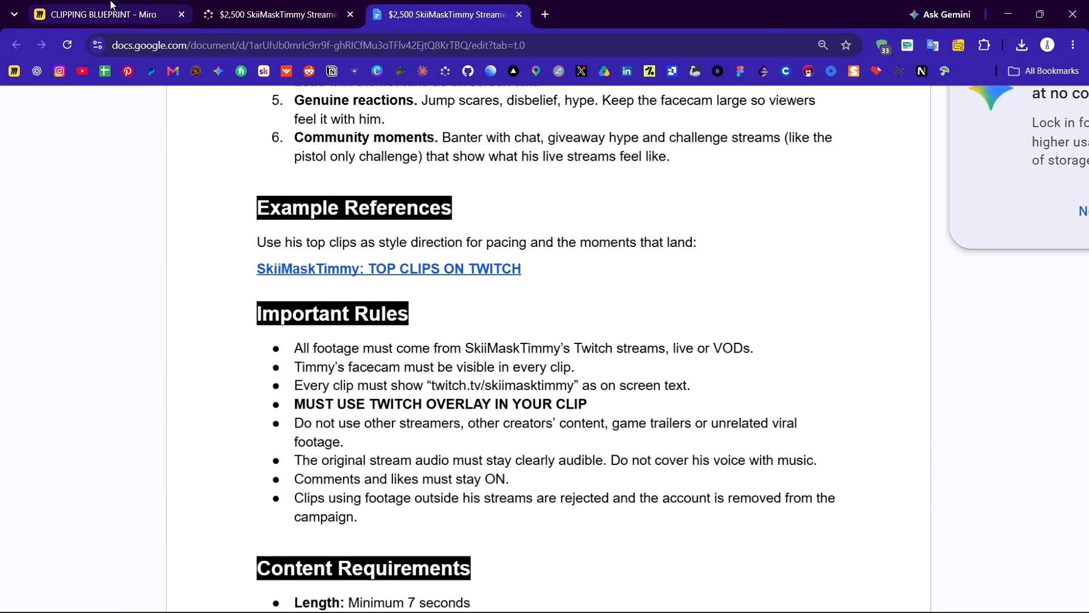
pyautogui.click(459, 0)
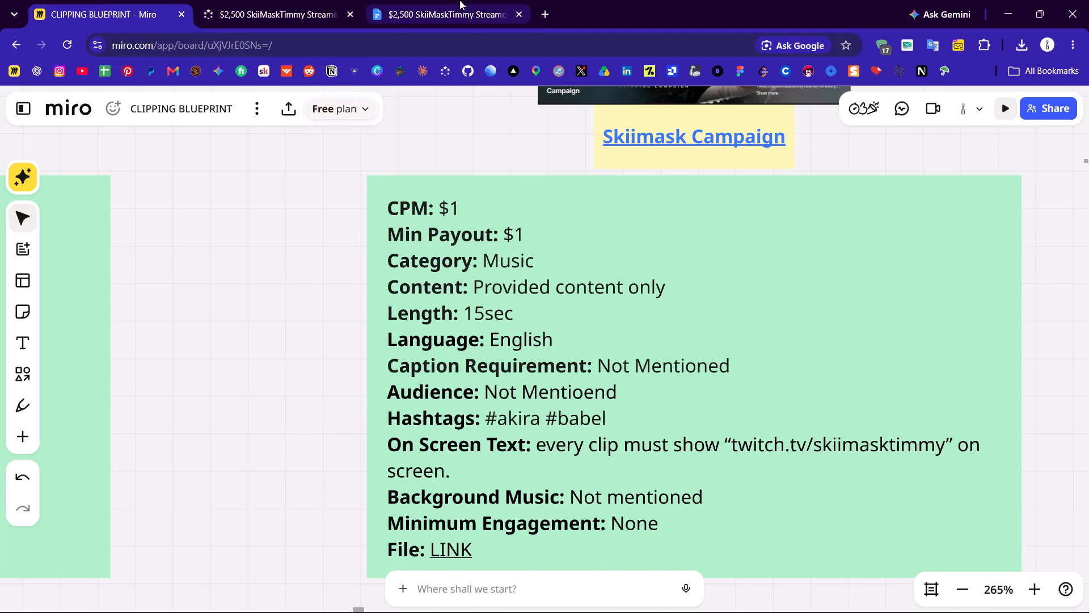
pyautogui.moveTo(296, 344); pyautogui.dragTo(754, 335)
pyautogui.moveTo(615, 359); pyautogui.dragTo(379, 354)
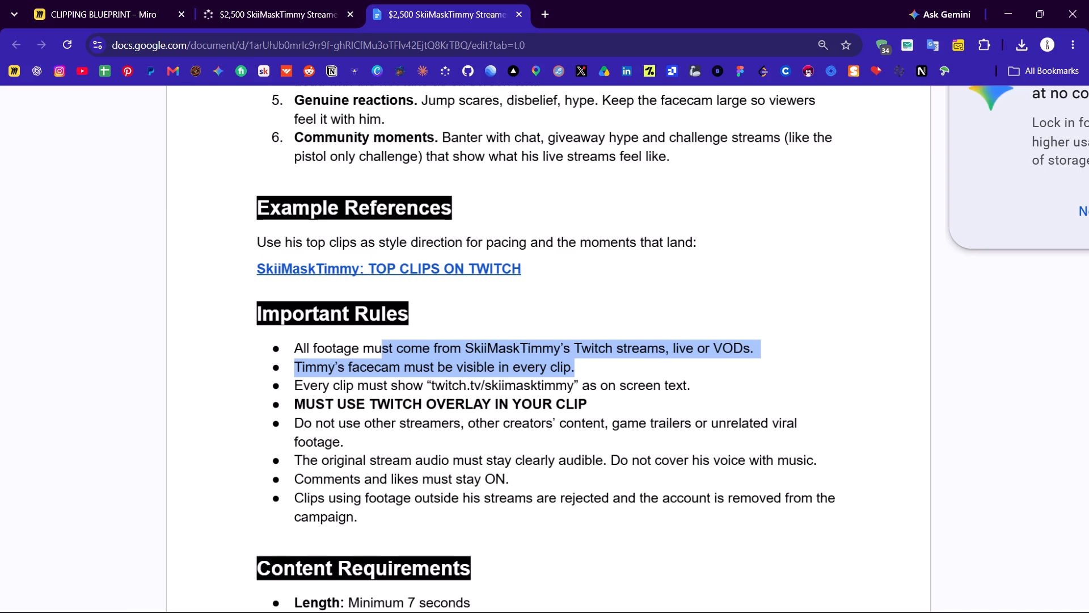
# Replace the Skiimask box's Background Music value with "Can Use", switching the keyboard layout from Malayalam to US English for the entry.
pyautogui.click(139, 0)
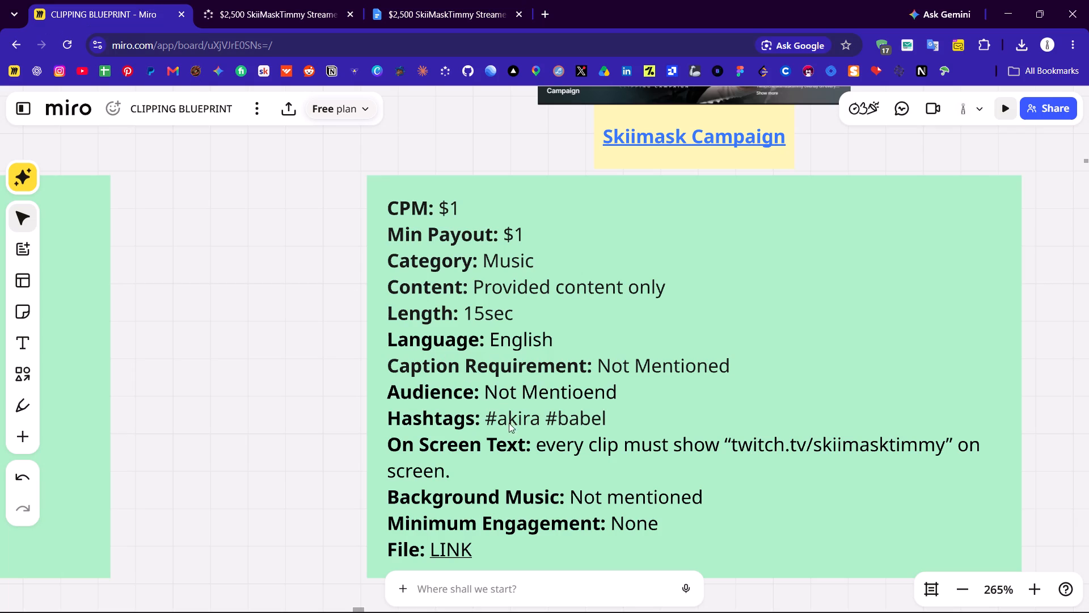
pyautogui.click(685, 505)
pyautogui.click(710, 494)
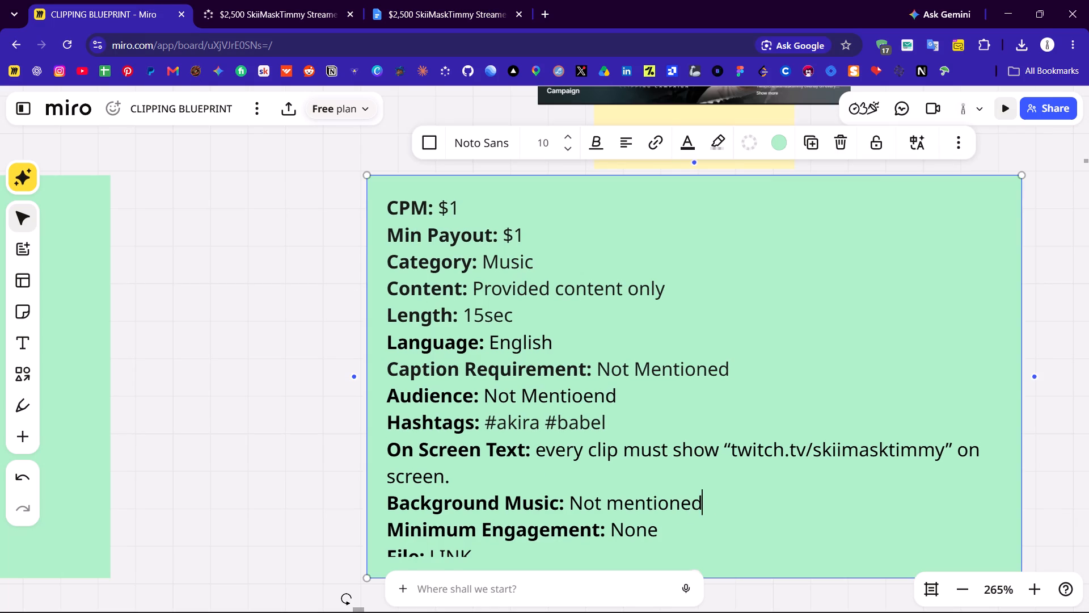
pyautogui.hotkey('ctrl', 'BackSpace')
pyautogui.hotkey('ctrl', 'BackSpace')
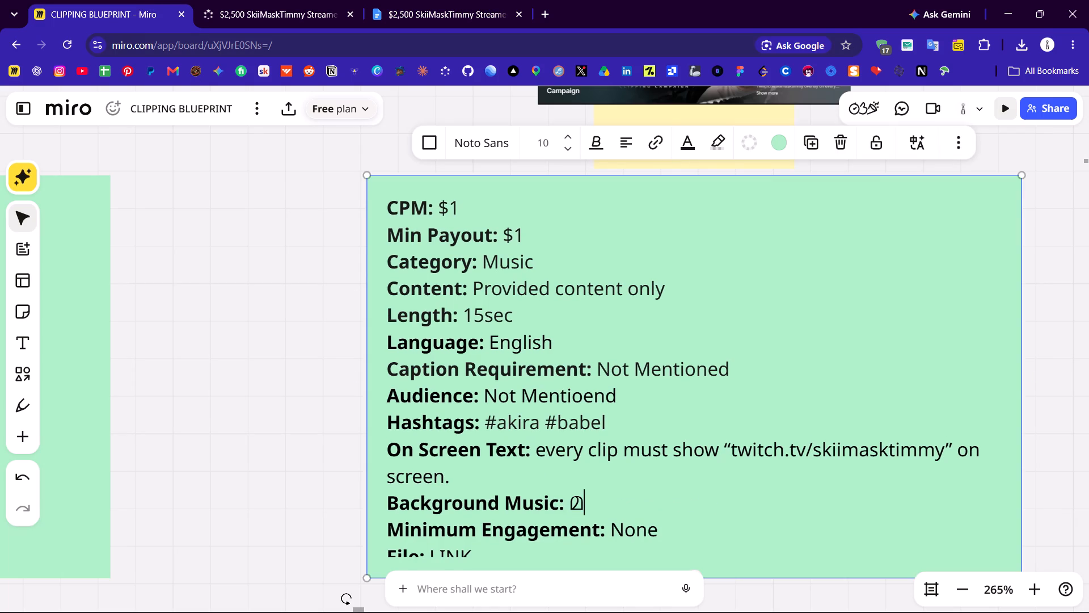
pyautogui.press('BackSpace')
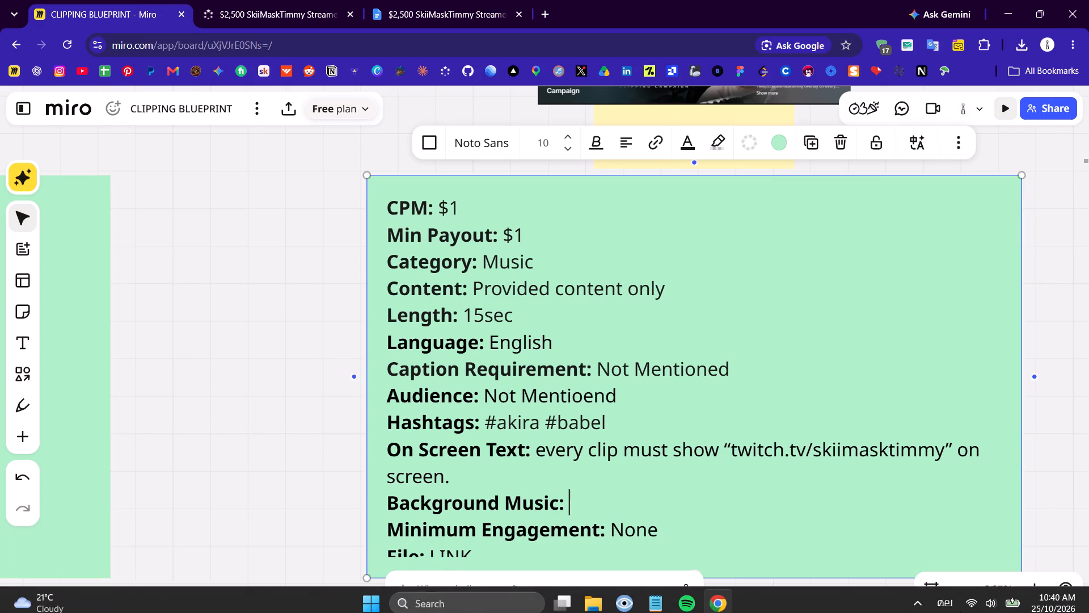
pyautogui.click(943, 601)
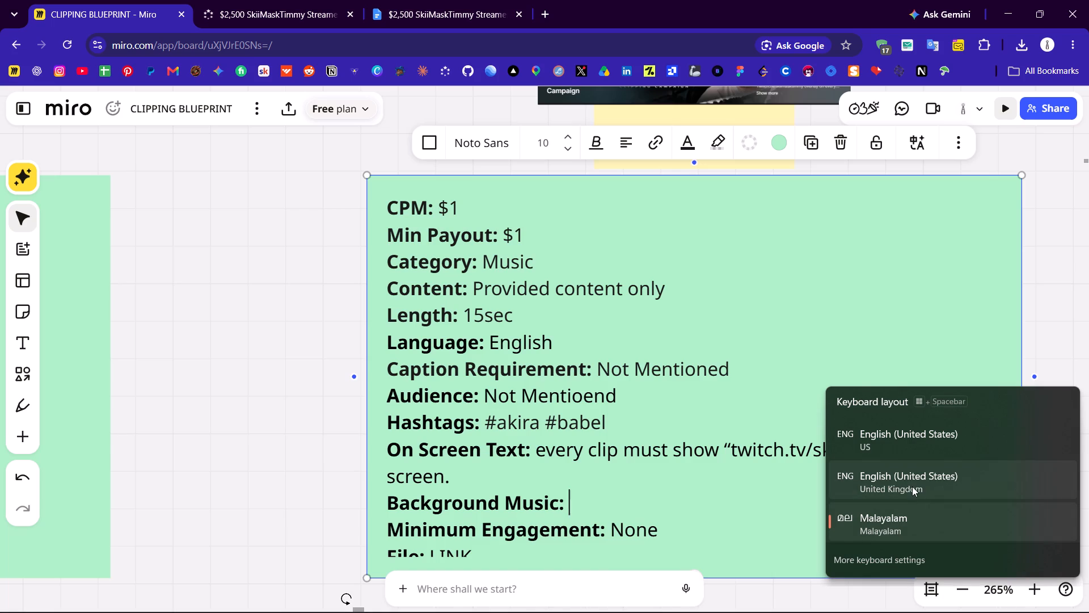
pyautogui.click(906, 452)
pyautogui.write('Can Use')
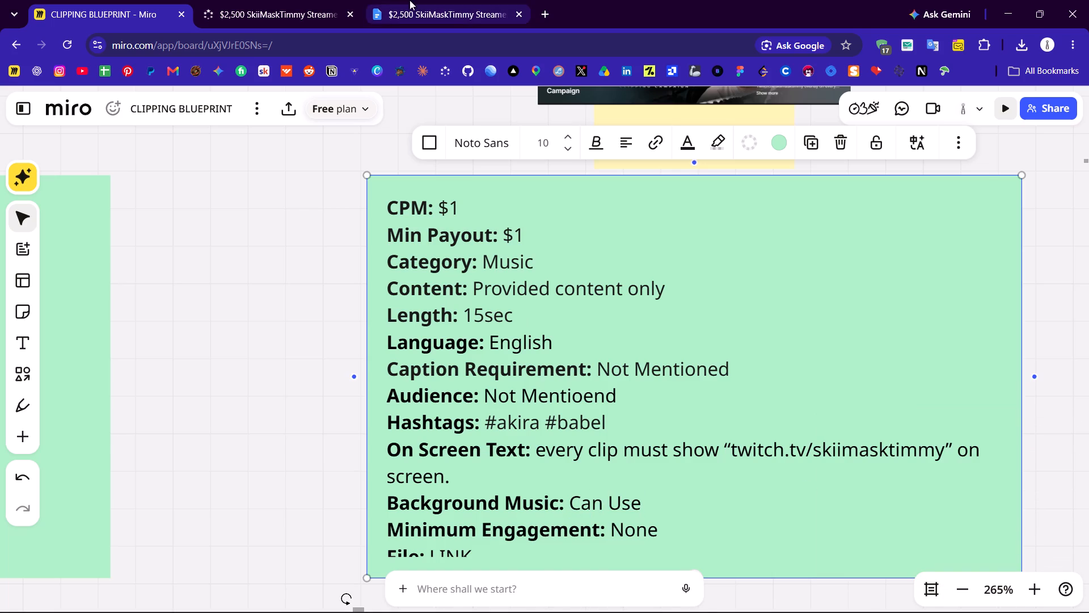
# Check the clip length under Content Requirements in the guidelines and set the Skiimask box's Length field to "7sec min".
pyautogui.click(279, 0)
pyautogui.click(390, 6)
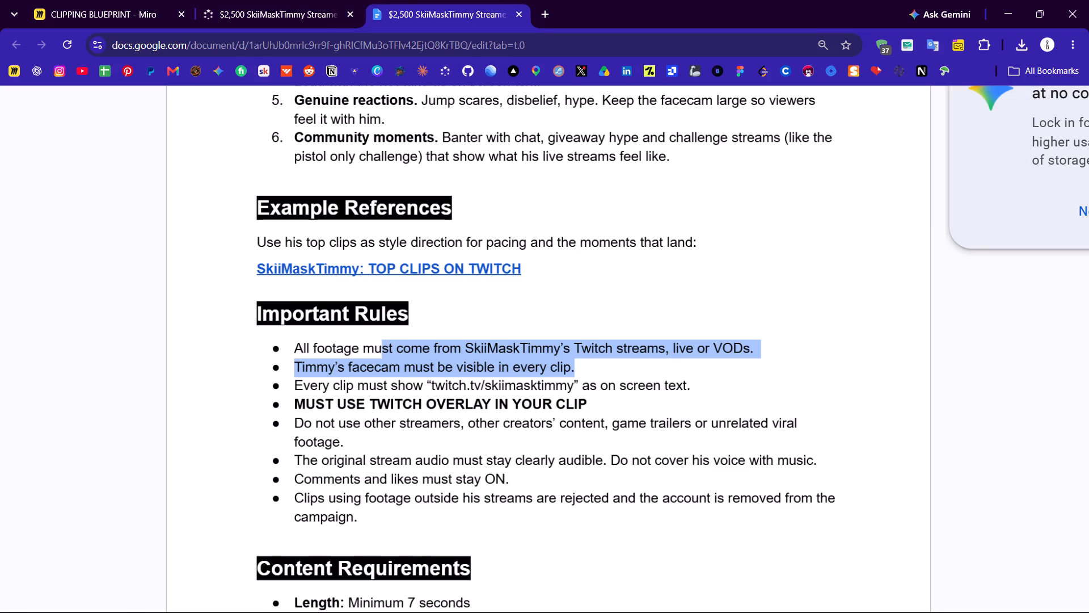
pyautogui.scroll(-2, 391, 295)
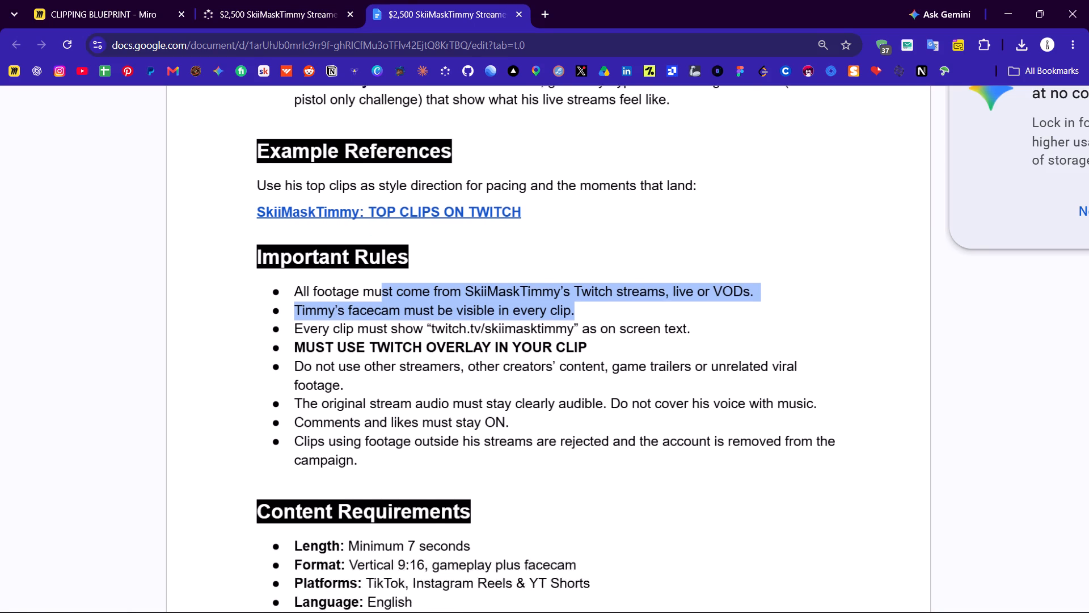
pyautogui.scroll(-1, 382, 306)
pyautogui.click(58, 0)
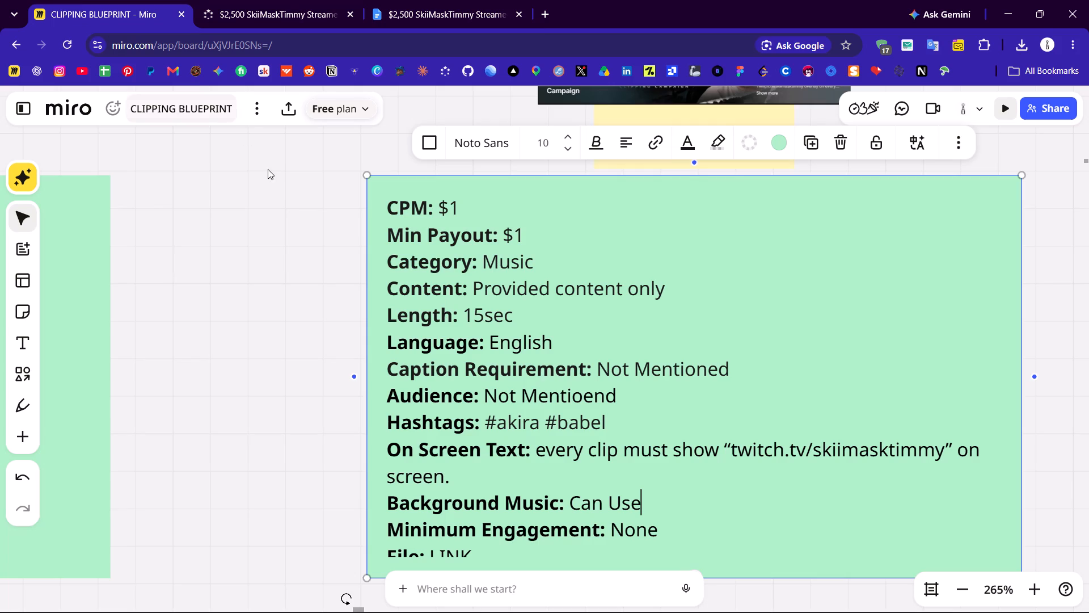
pyautogui.click(530, 305)
pyautogui.press('BackSpace')
pyautogui.press('BackSpace')
pyautogui.press('BackSpace')
pyautogui.press('BackSpace')
pyautogui.press('BackSpace')
pyautogui.write('7sec men')
pyautogui.press('BackSpace')
pyautogui.press('BackSpace')
pyautogui.write('in')
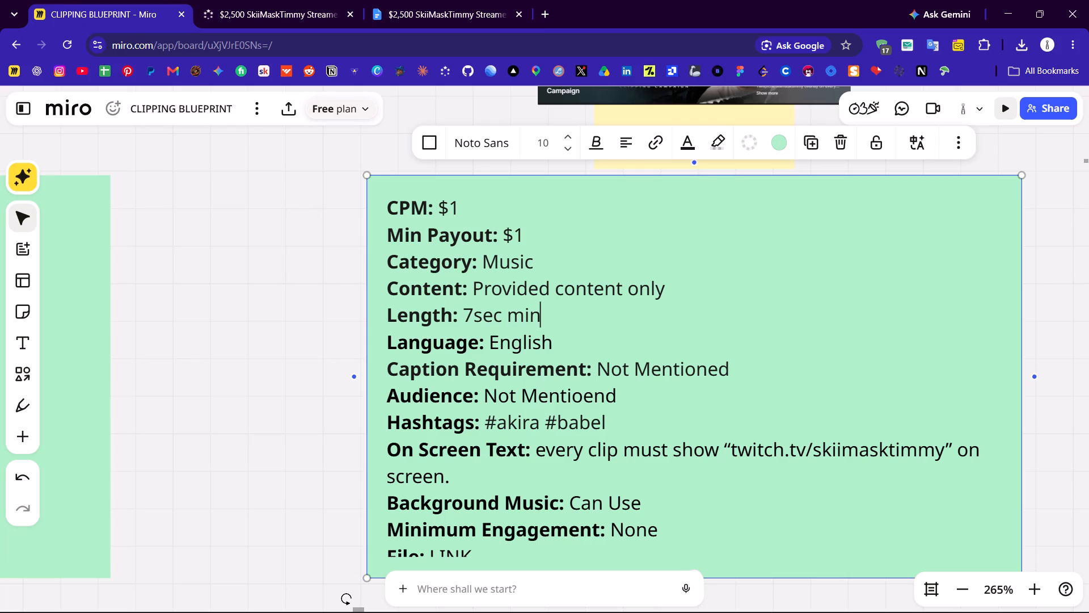
# Check the audience requirement in the guidelines and set the Skiimask box's Audience field to "Worldwide".
pyautogui.click(319, 0)
pyautogui.click(417, 0)
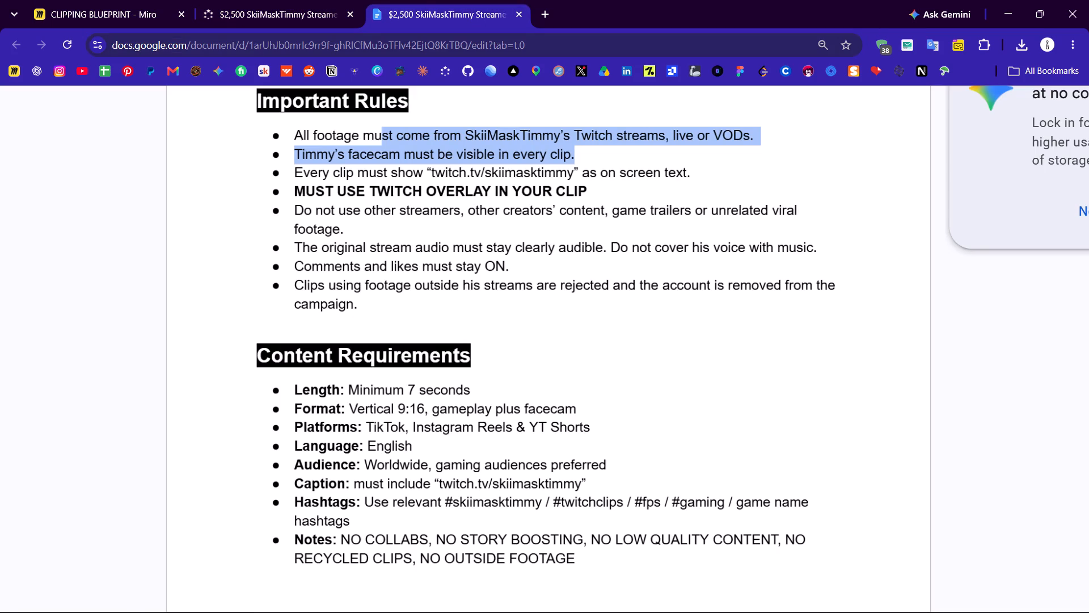
pyautogui.click(169, 0)
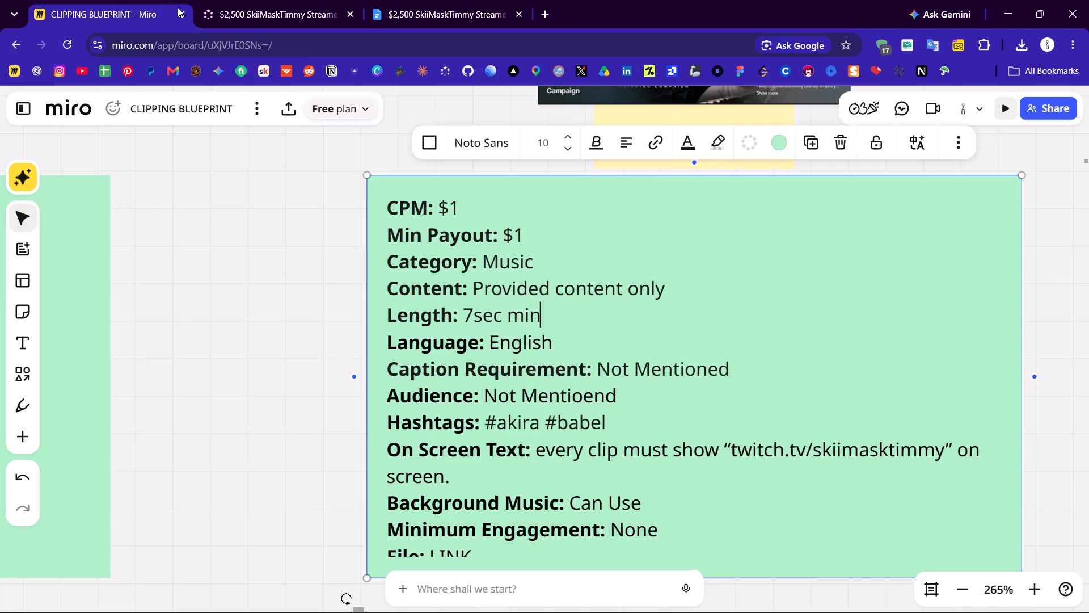
pyautogui.click(617, 401)
pyautogui.press('BackSpace')
pyautogui.hotkey('ctrl', 'BackSpace')
pyautogui.hotkey('ctrl', 'BackSpace')
pyautogui.write('Worldwide')
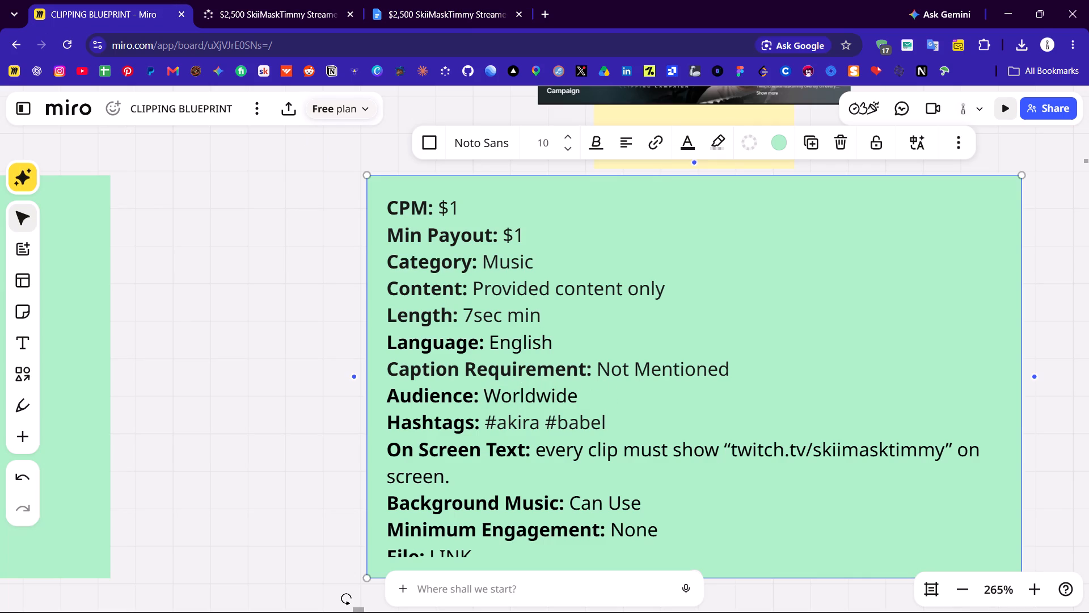
# Copy "#skiimasktimmy / #twitchclips / #fps / #gaming / game name" from the guidelines into the Skiimask box's Hashtags field, replacing its value.
pyautogui.click(492, 0)
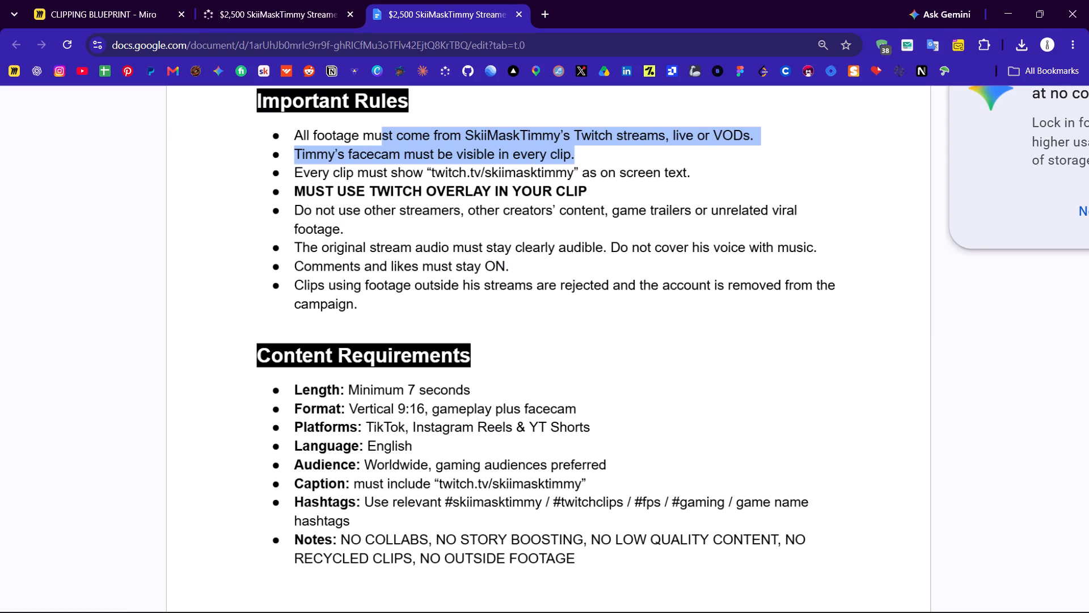
pyautogui.moveTo(448, 504); pyautogui.dragTo(450, 505)
pyautogui.moveTo(450, 505); pyautogui.dragTo(804, 507)
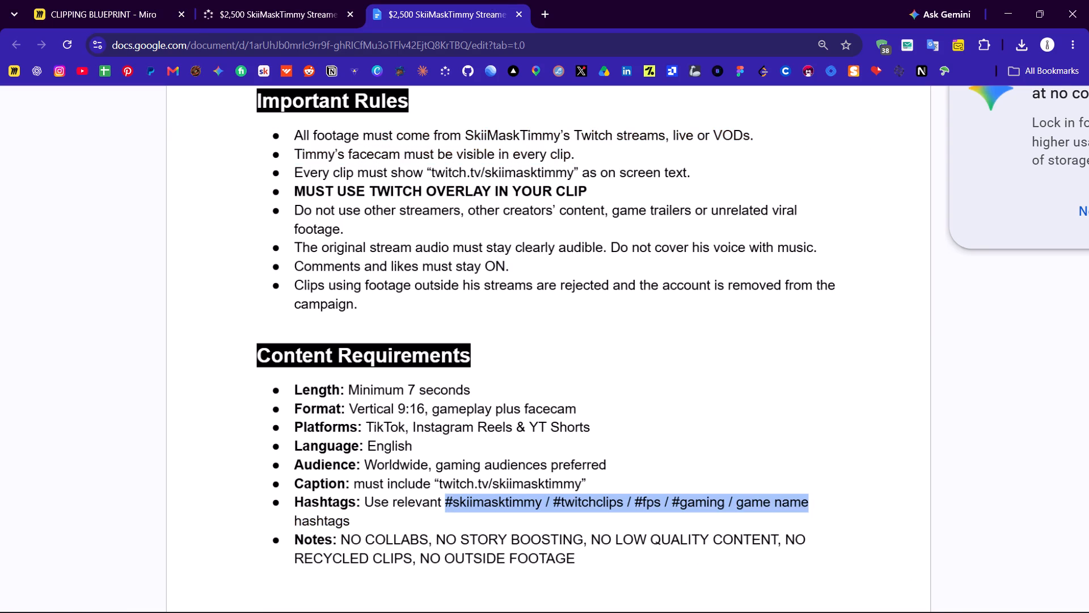
pyautogui.moveTo(804, 507); pyautogui.dragTo(811, 507)
pyautogui.hotkey('ctrl', 'c')
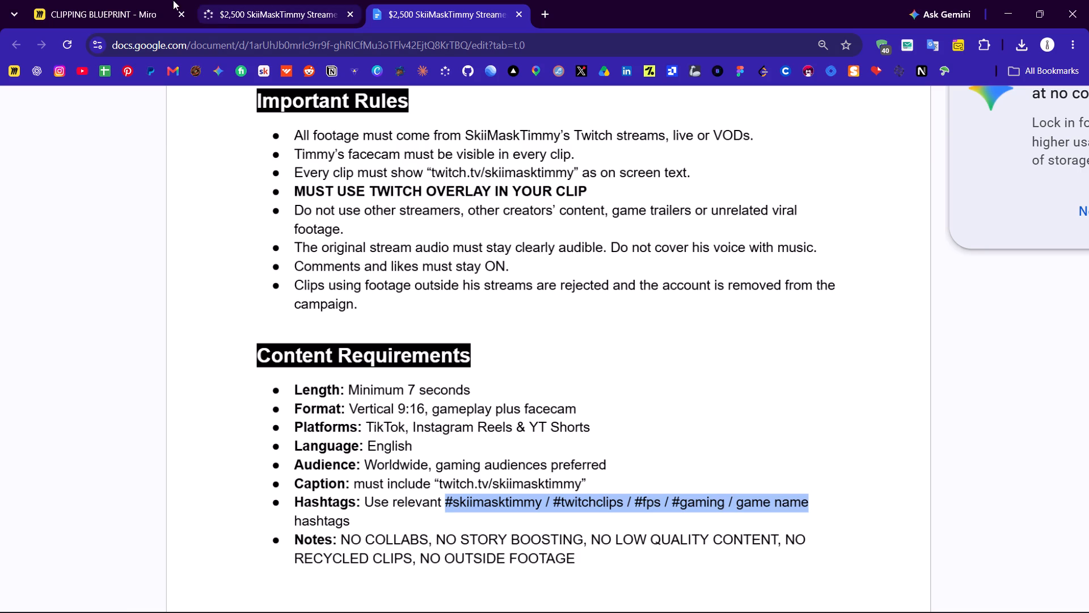
pyautogui.click(16, 0)
pyautogui.click(248, 0)
pyautogui.click(102, 0)
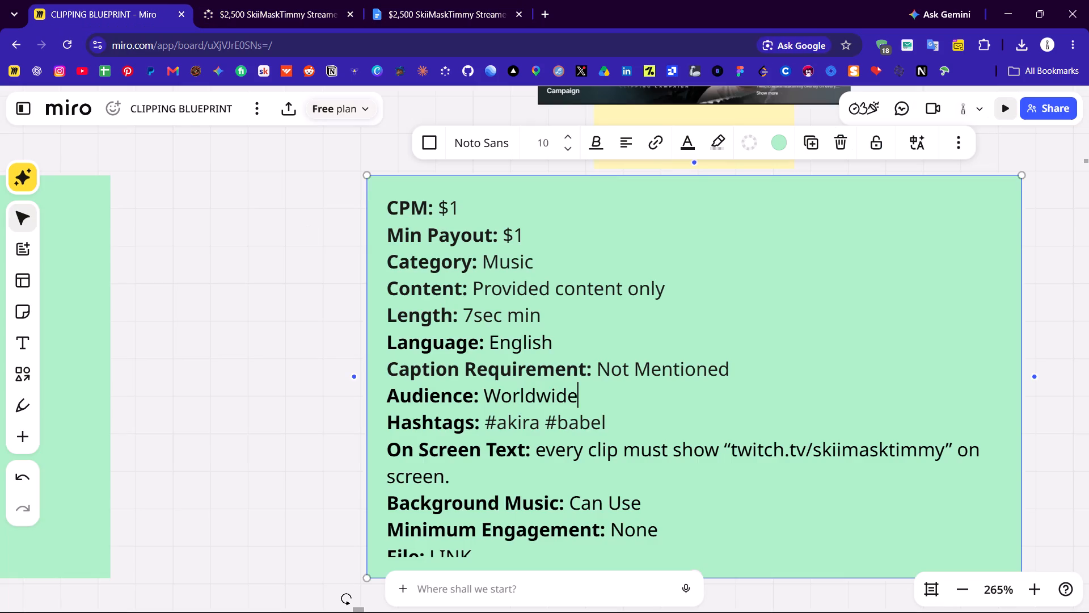
pyautogui.click(618, 436)
pyautogui.click(636, 414)
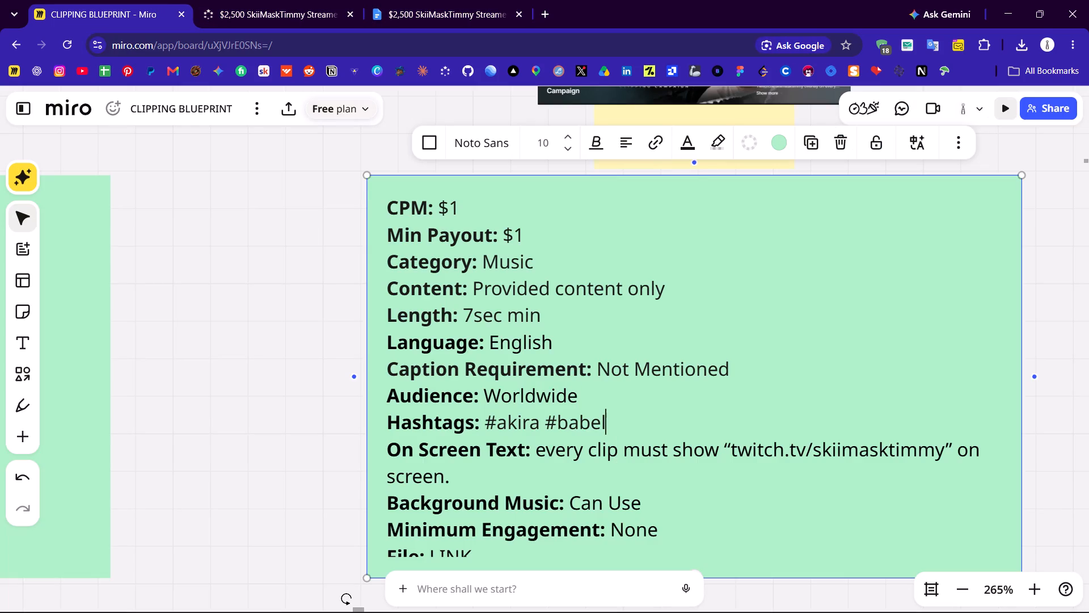
pyautogui.hotkey('ctrl', 'BackSpace')
pyautogui.hotkey('ctrl', 'BackSpace')
pyautogui.hotkey('ctrl', 'BackSpace')
pyautogui.hotkey('ctrl', 'BackSpace')
pyautogui.hotkey('ctrl', 'v')
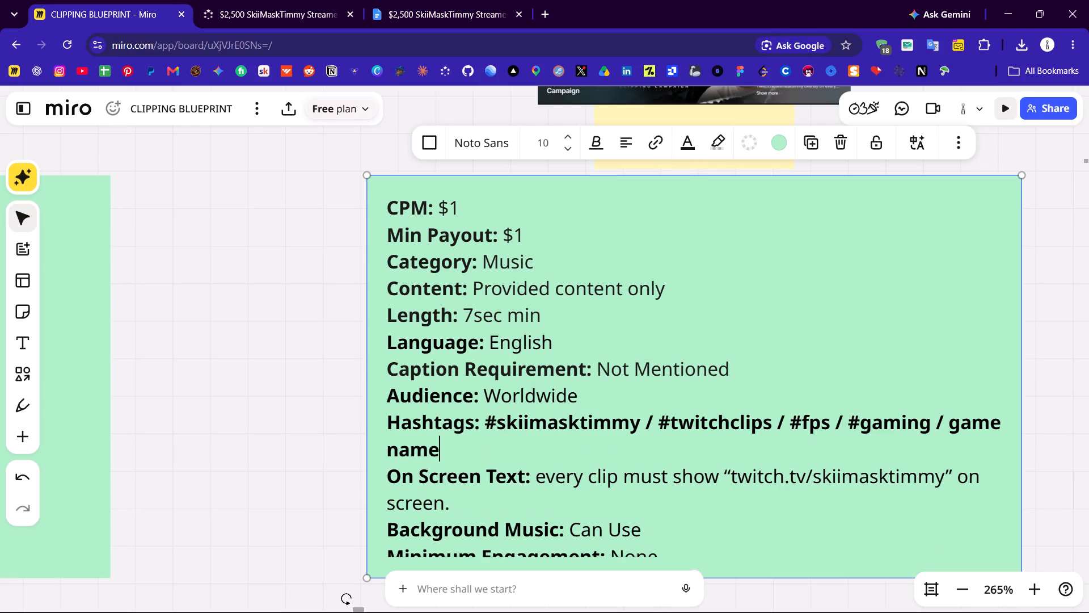
# Remove the bold formatting from the pasted hashtags in the Skiimask box, keeping the "Hashtags:" label bold.
pyautogui.moveTo(510, 448); pyautogui.dragTo(493, 429)
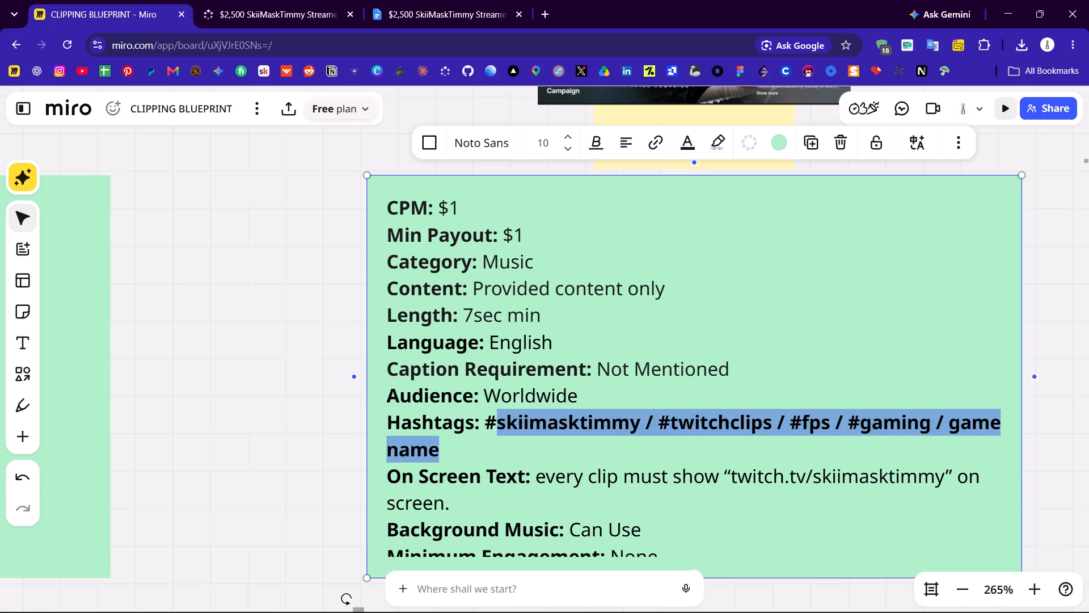
pyautogui.moveTo(493, 429); pyautogui.dragTo(484, 425)
pyautogui.click(589, 135)
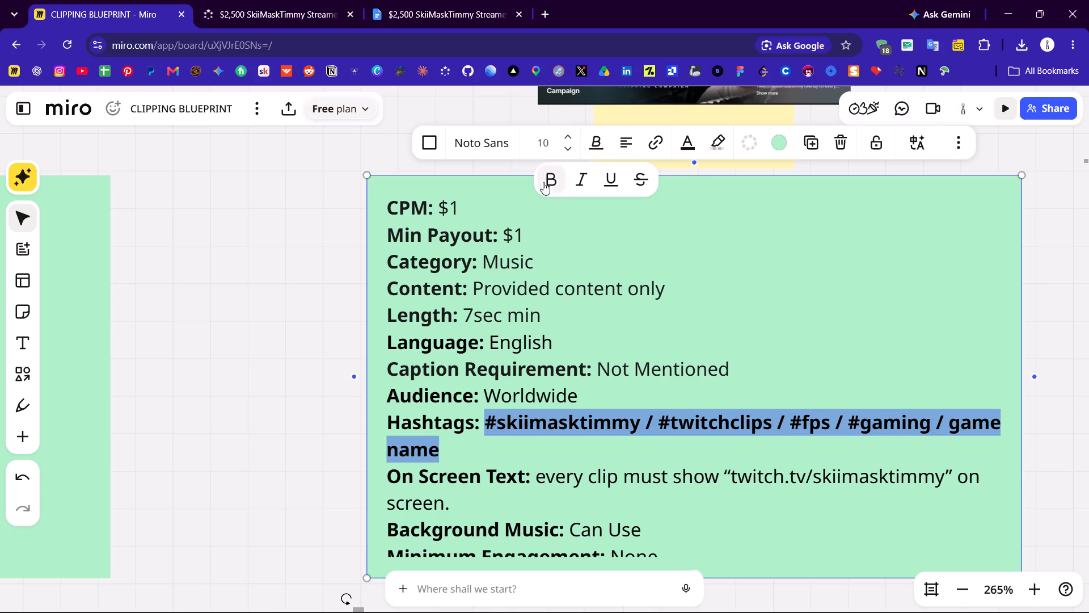
pyautogui.click(553, 177)
pyautogui.click(282, 322)
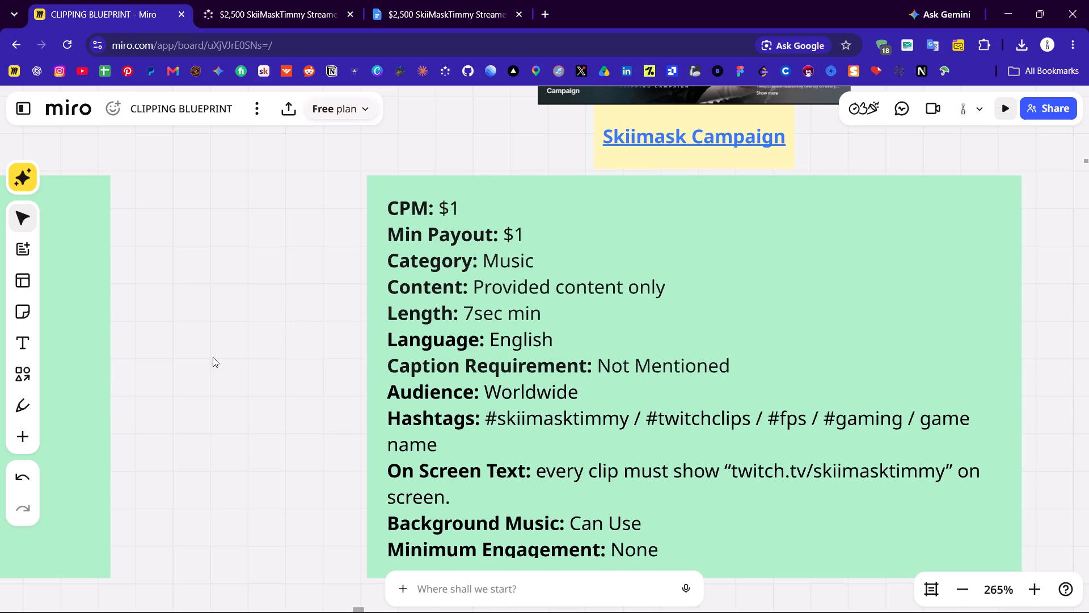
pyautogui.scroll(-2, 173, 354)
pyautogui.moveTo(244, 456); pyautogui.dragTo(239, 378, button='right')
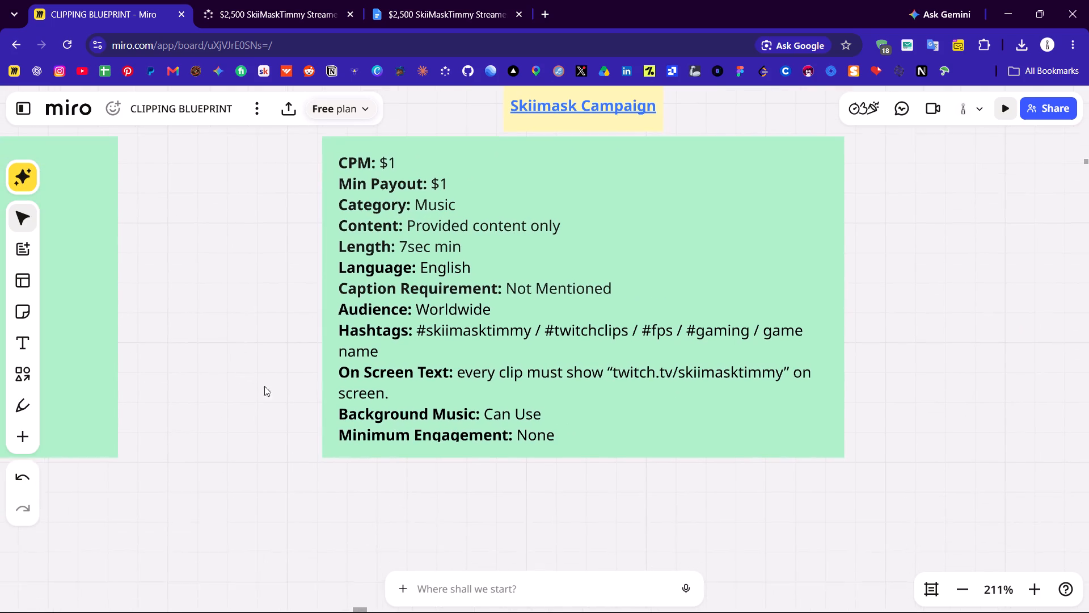
# Extend the Skiimask requirements box downward until its File line fits inside.
pyautogui.click(541, 412)
pyautogui.moveTo(563, 454); pyautogui.dragTo(555, 512)
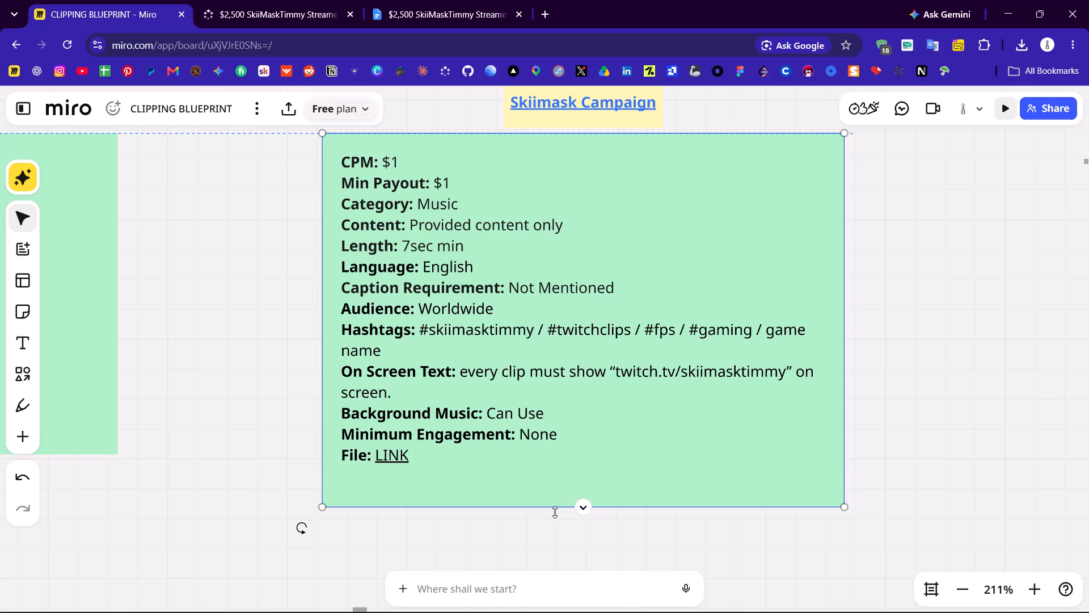
pyautogui.moveTo(555, 512); pyautogui.dragTo(554, 514)
# Delete the "LINK" value from the Skiimask box's File field.
pyautogui.click(432, 459)
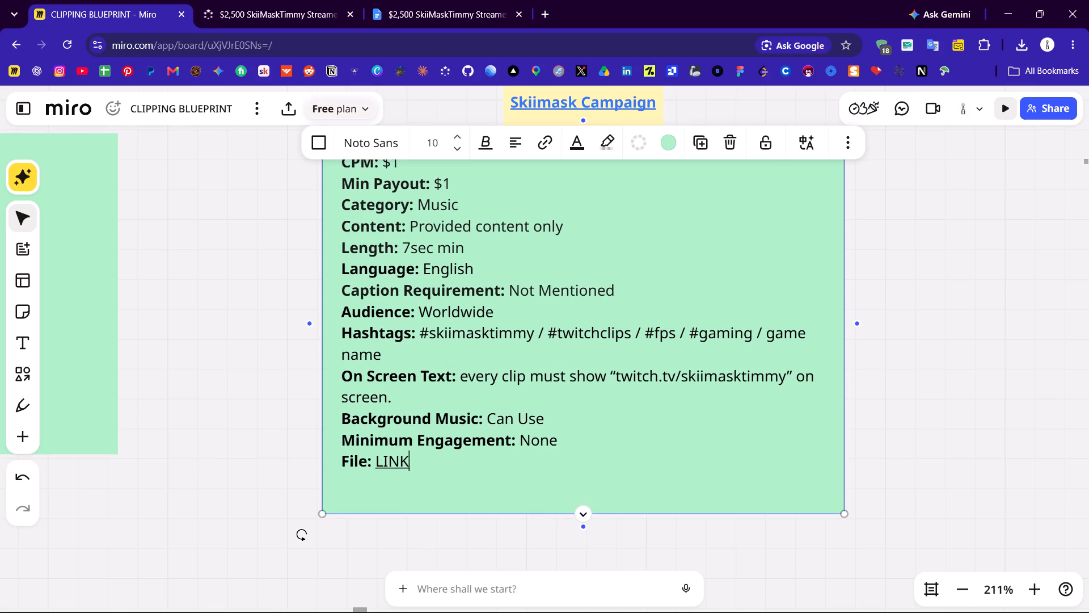
pyautogui.press('BackSpace')
pyautogui.press('BackSpace')
pyautogui.press('BackSpace')
pyautogui.press('BackSpace')
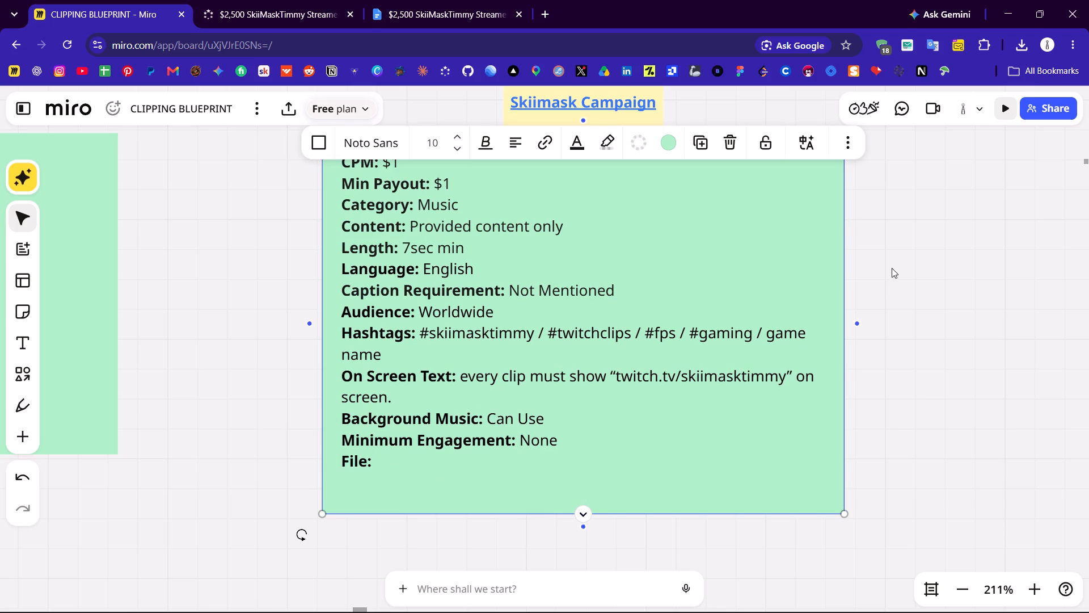
# Add the downloaded SkiiMaskTimmy Campaign Guidelines PDF to the board and shrink it to a small thumbnail.
pyautogui.click(1027, 45)
pyautogui.moveTo(944, 107); pyautogui.dragTo(924, 130)
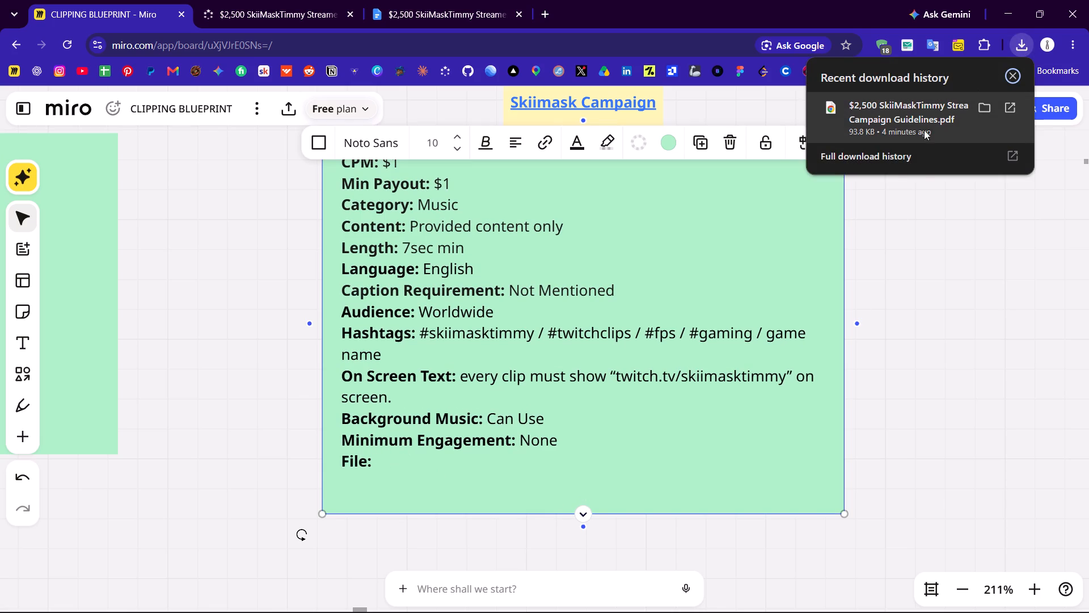
pyautogui.moveTo(924, 130); pyautogui.dragTo(920, 402)
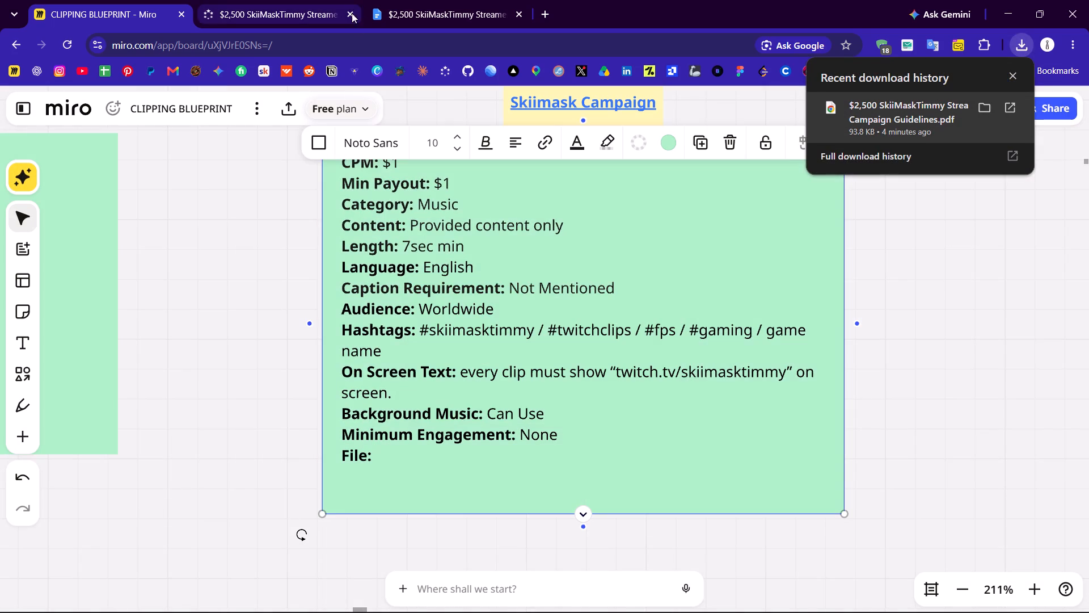
pyautogui.scroll(-5, 530, 319)
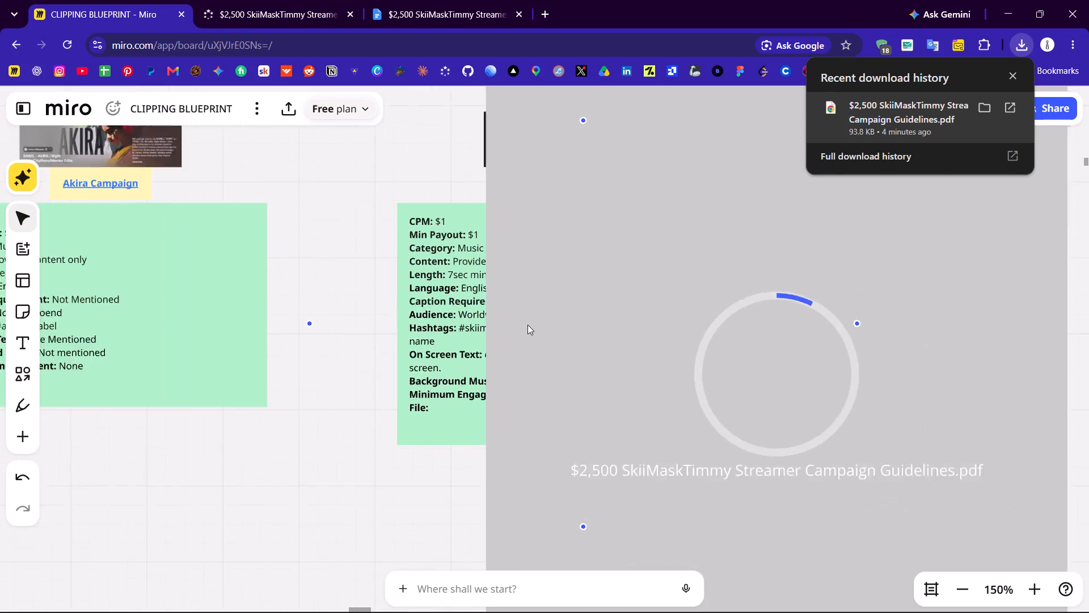
pyautogui.scroll(-7, 527, 325)
pyautogui.click(584, 341)
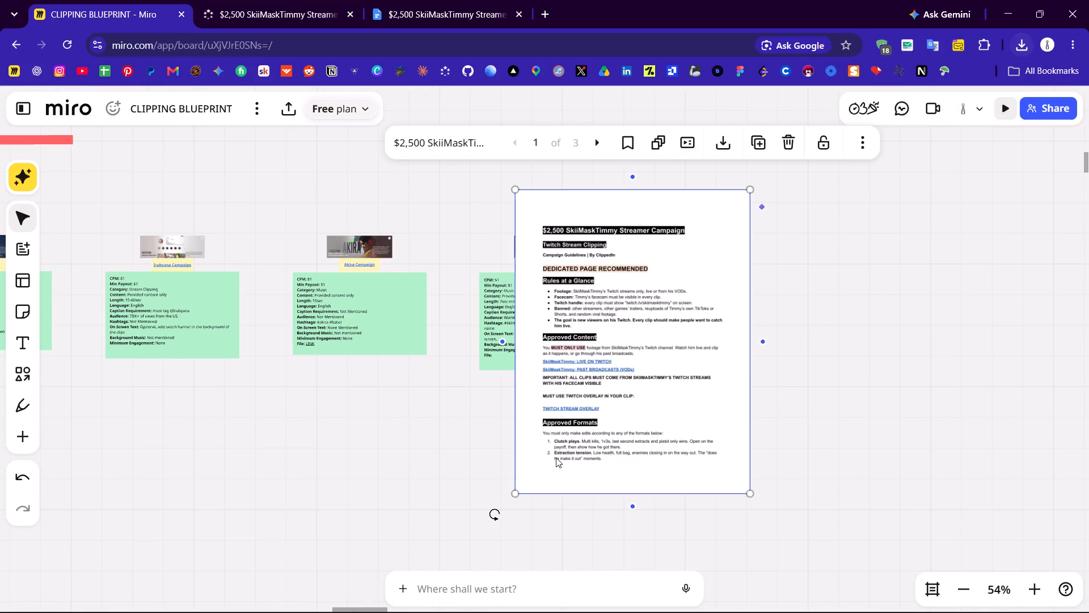
pyautogui.moveTo(512, 496); pyautogui.dragTo(693, 229)
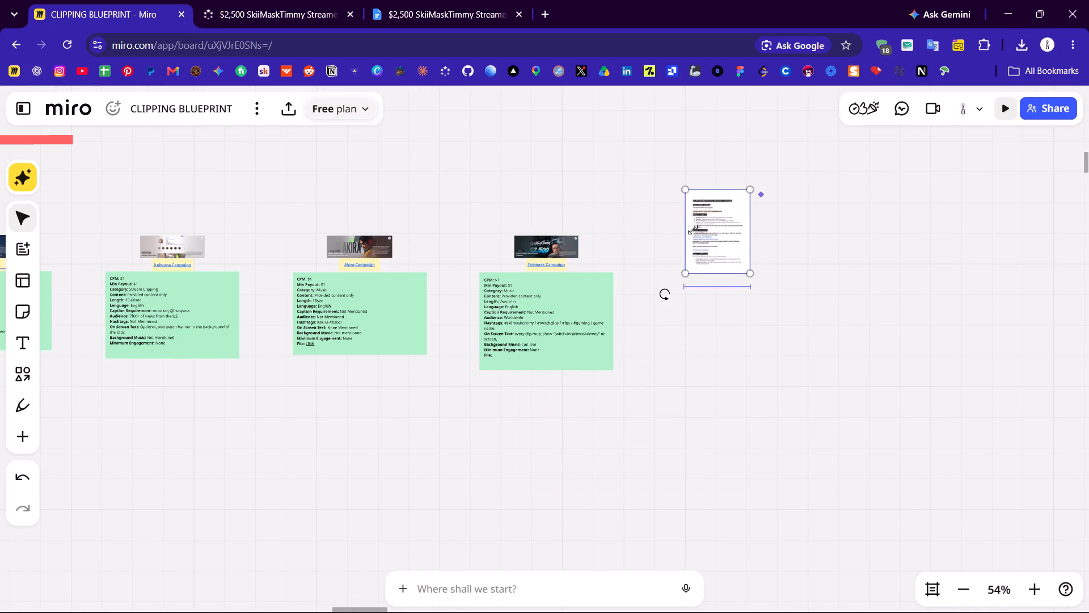
pyautogui.moveTo(693, 229); pyautogui.dragTo(733, 197)
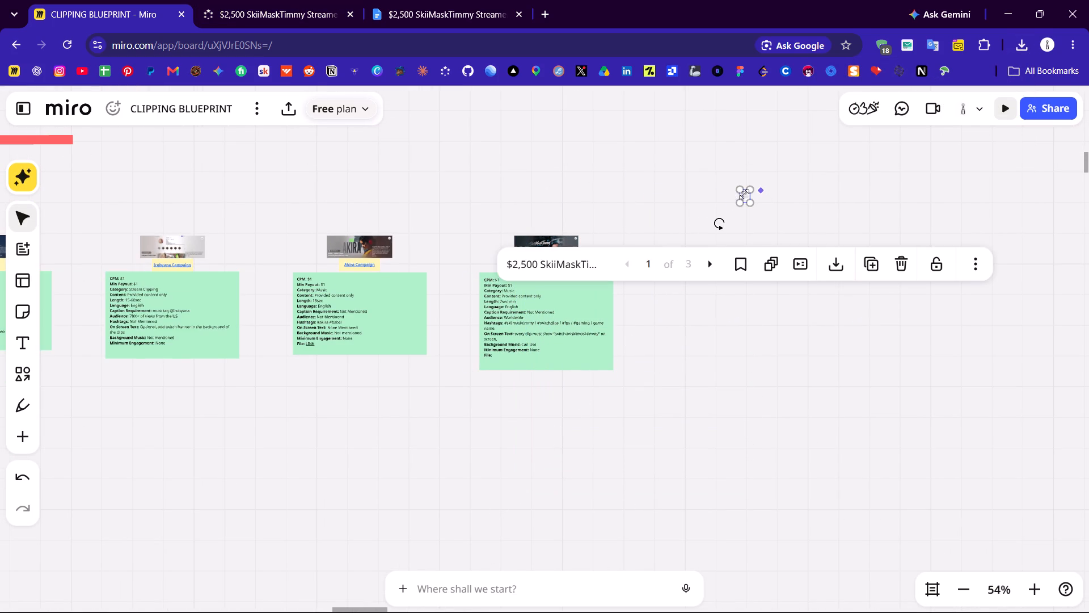
# Place the guidelines PDF thumbnail beside the "File:" label inside the Skiimask box.
pyautogui.keyDown('ctrl'); pyautogui.scroll(7, 746, 196); pyautogui.keyUp('ctrl')
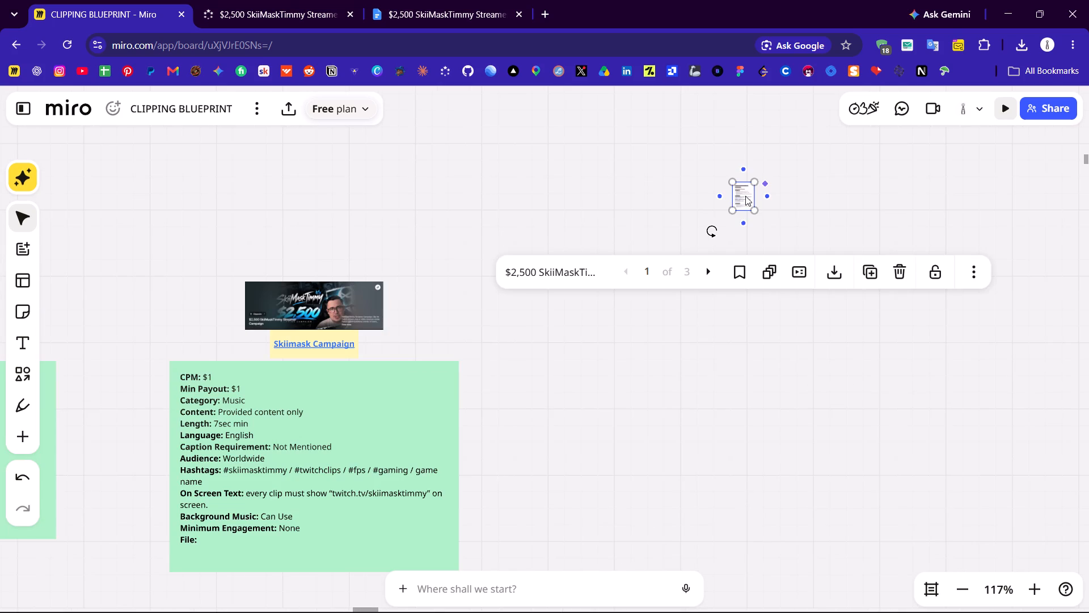
pyautogui.moveTo(745, 195); pyautogui.dragTo(212, 545)
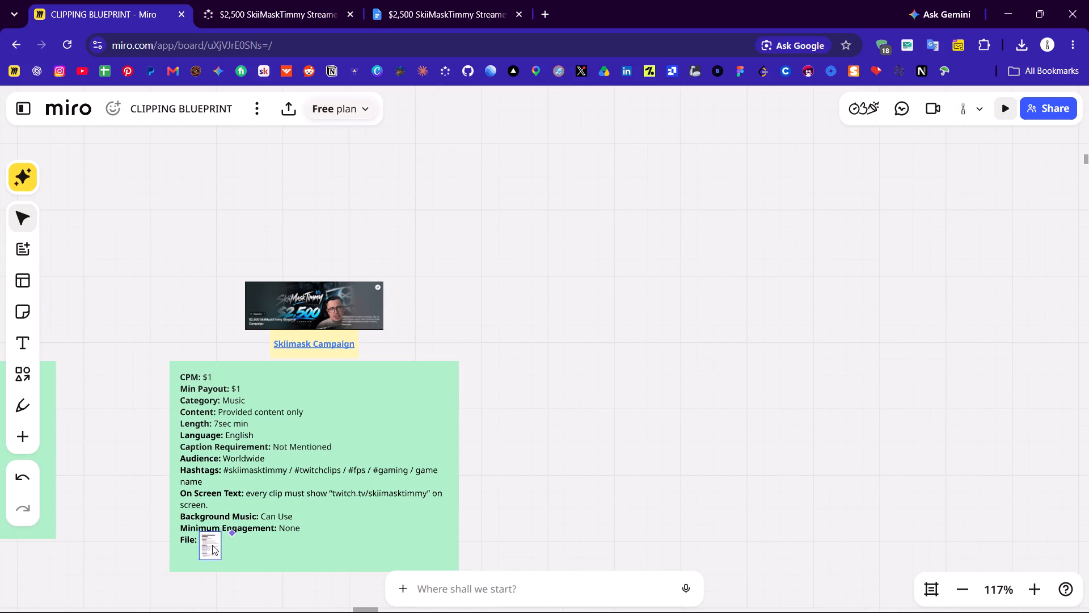
pyautogui.moveTo(212, 545); pyautogui.dragTo(216, 548)
pyautogui.moveTo(619, 375); pyautogui.dragTo(745, 305, button='right')
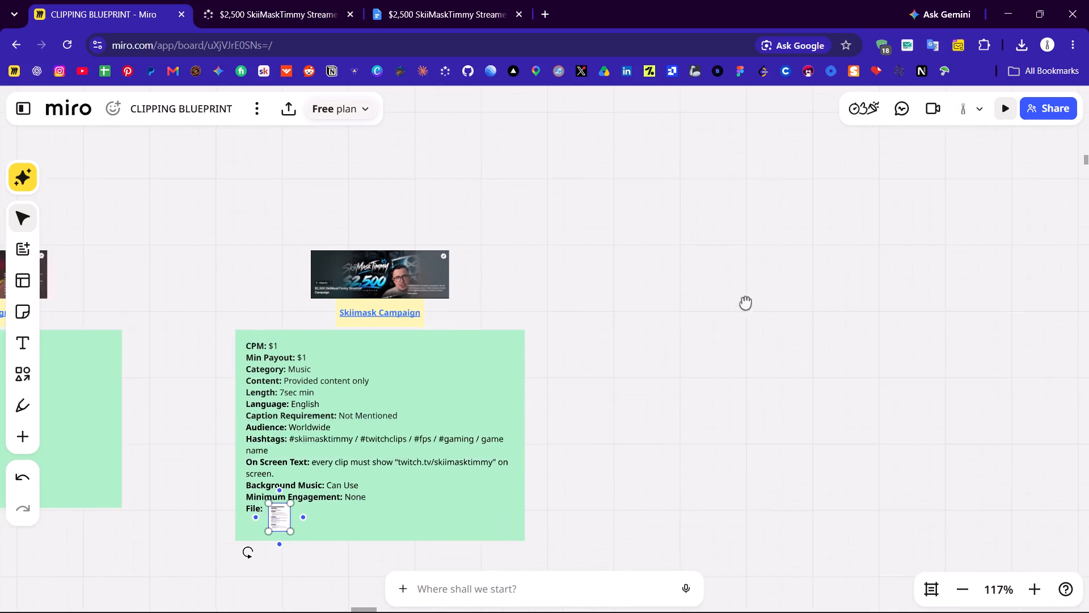
pyautogui.moveTo(745, 305); pyautogui.dragTo(796, 287, button='right')
pyautogui.scroll(5, 809, 304)
pyautogui.moveTo(793, 472); pyautogui.dragTo(980, 360, button='right')
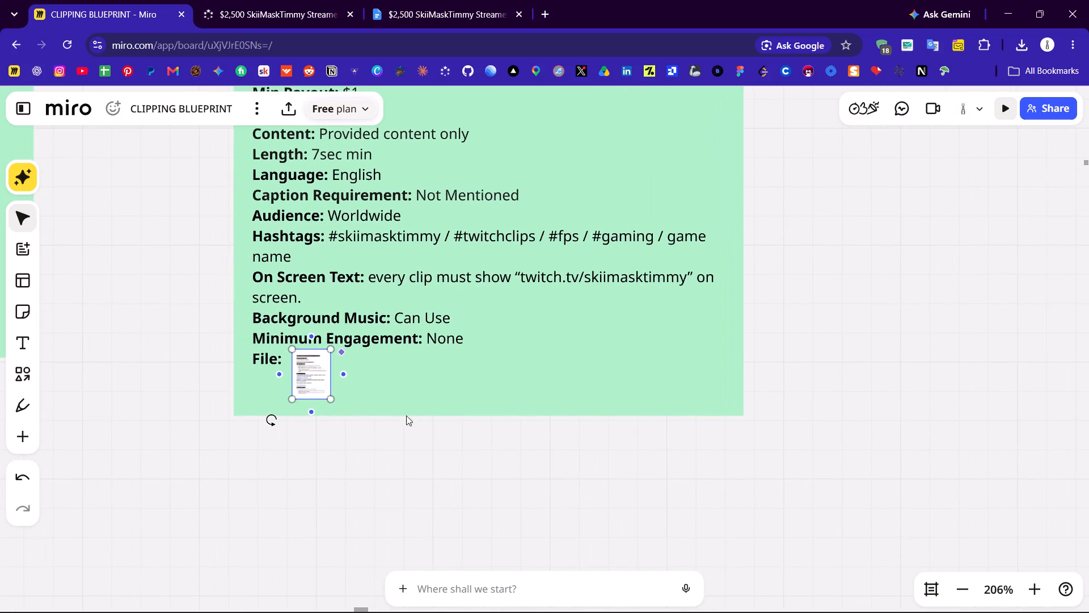
# Capture a screenshot of the Engagement Requirements table in the SkiiMaskTimmy guidelines document.
pyautogui.click(260, 0)
pyautogui.moveTo(375, 0); pyautogui.dragTo(380, 0)
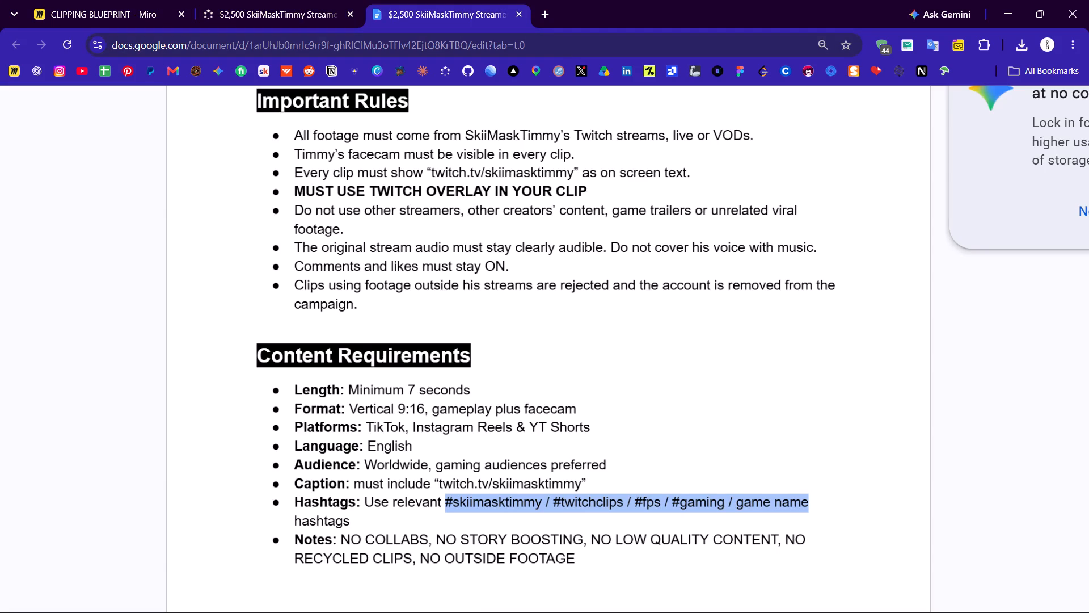
pyautogui.scroll(-6, 439, 304)
pyautogui.scroll(-3, 406, 363)
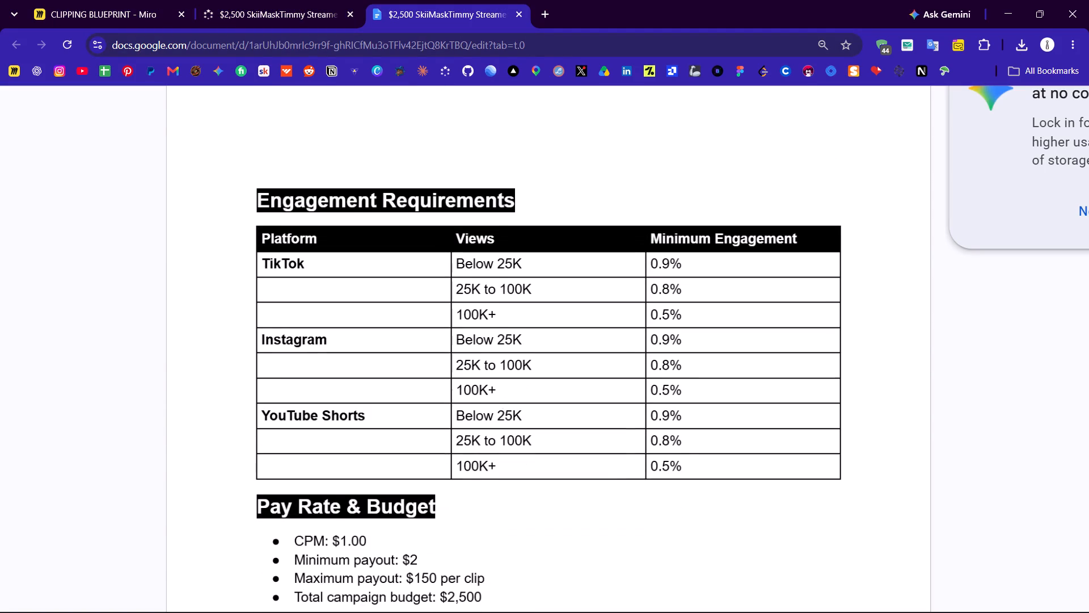
pyautogui.press('shift+super+s')
pyautogui.moveTo(850, 217); pyautogui.dragTo(209, 483)
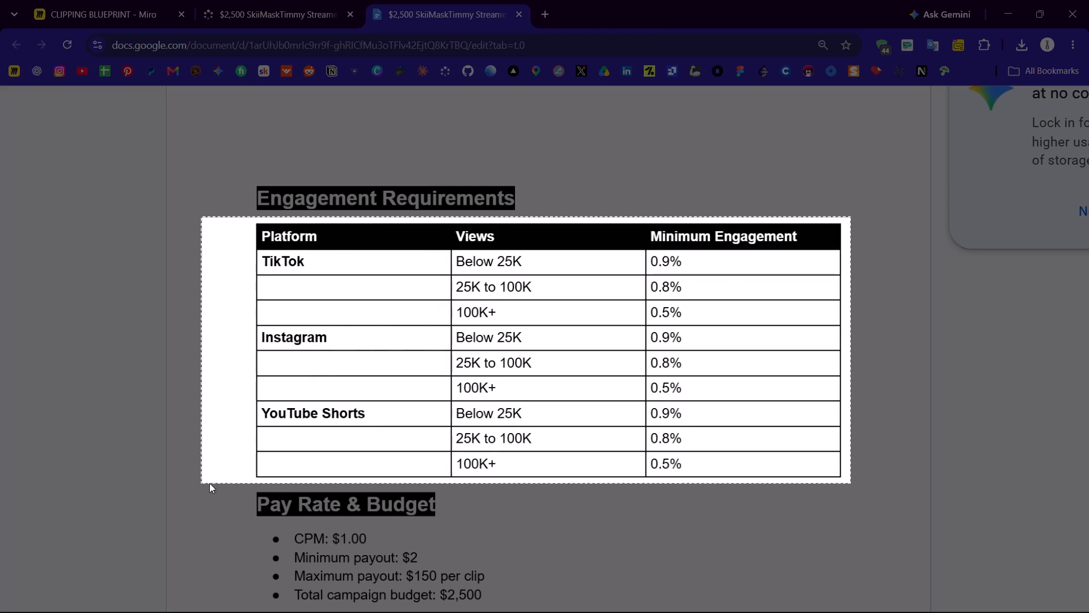
pyautogui.moveTo(209, 483); pyautogui.dragTo(242, 478)
# Paste the captured engagement table onto the Miro board, shrink it to a thumbnail and move it to the Skiimask box for Minimum Engagement.
pyautogui.click(239, 2)
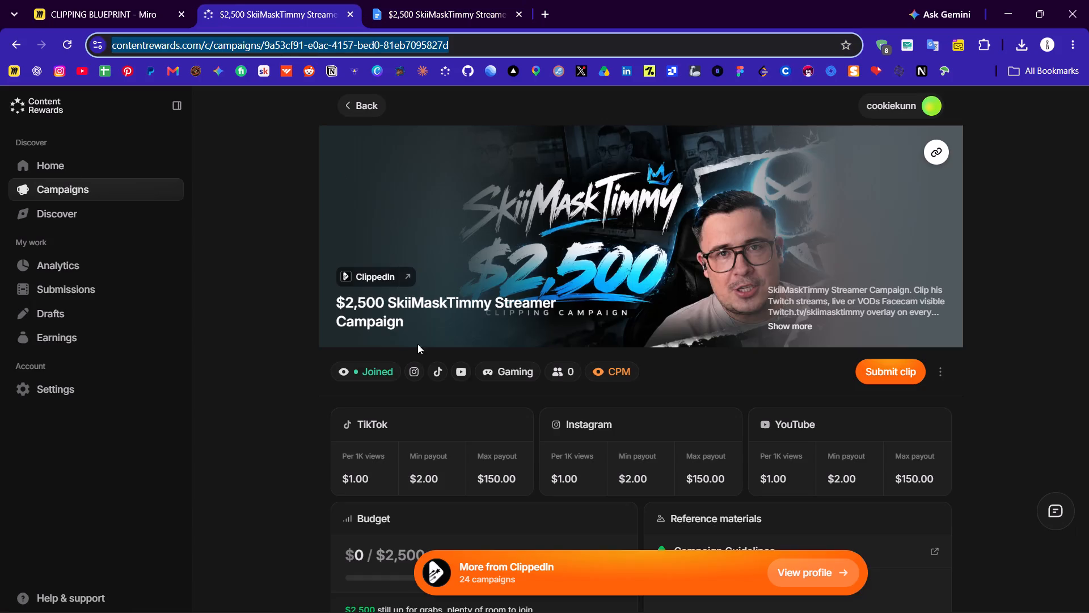
pyautogui.click(140, 0)
pyautogui.click(404, 463)
pyautogui.hotkey('ctrl', 'v')
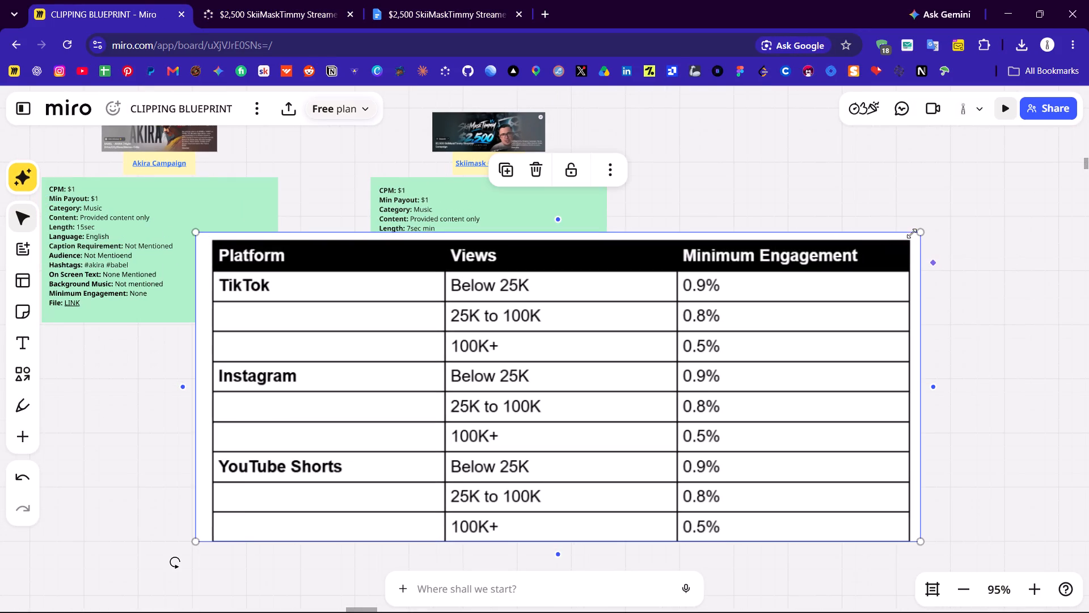
pyautogui.moveTo(920, 230); pyautogui.dragTo(306, 528)
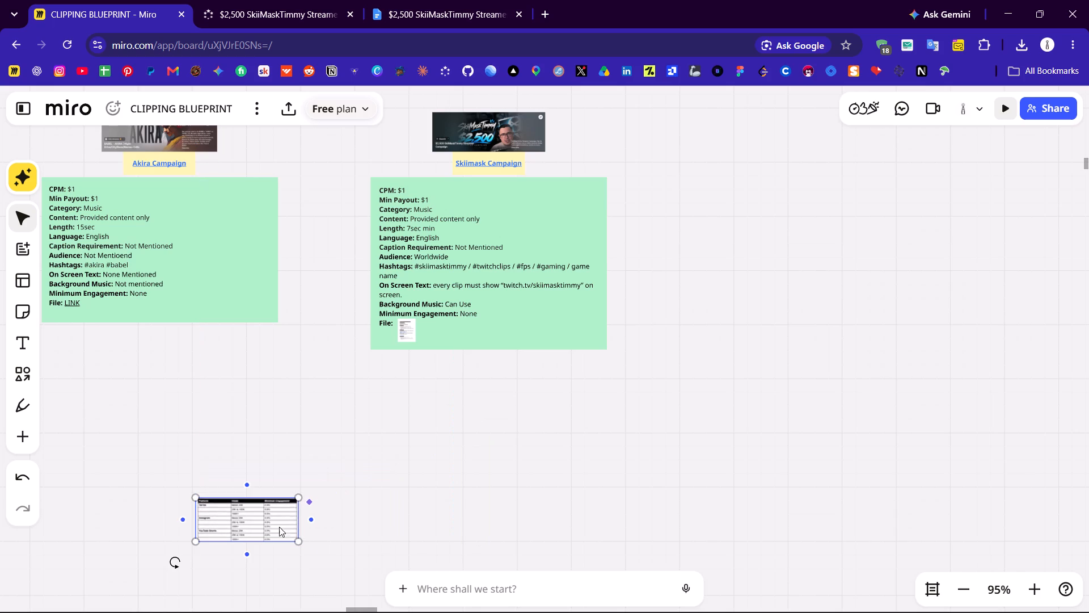
pyautogui.moveTo(255, 524); pyautogui.dragTo(534, 390)
# Delete the "None" value after Minimum Engagement in the green Skiimask requirements box.
pyautogui.keyDown('ctrl'); pyautogui.scroll(10, 518, 373); pyautogui.keyUp('ctrl')
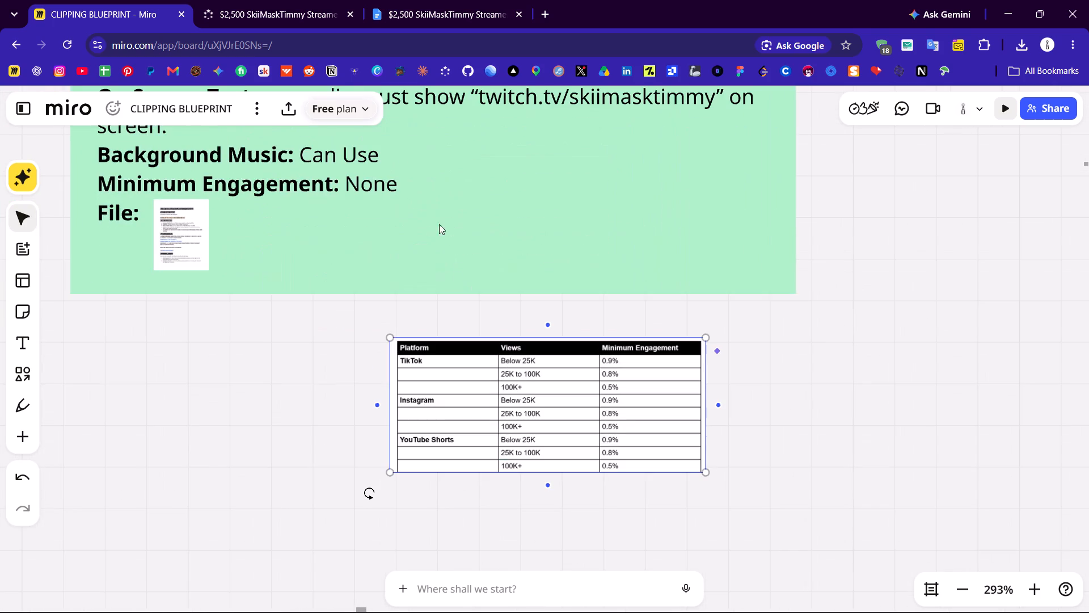
pyautogui.click(427, 193)
pyautogui.click(424, 191)
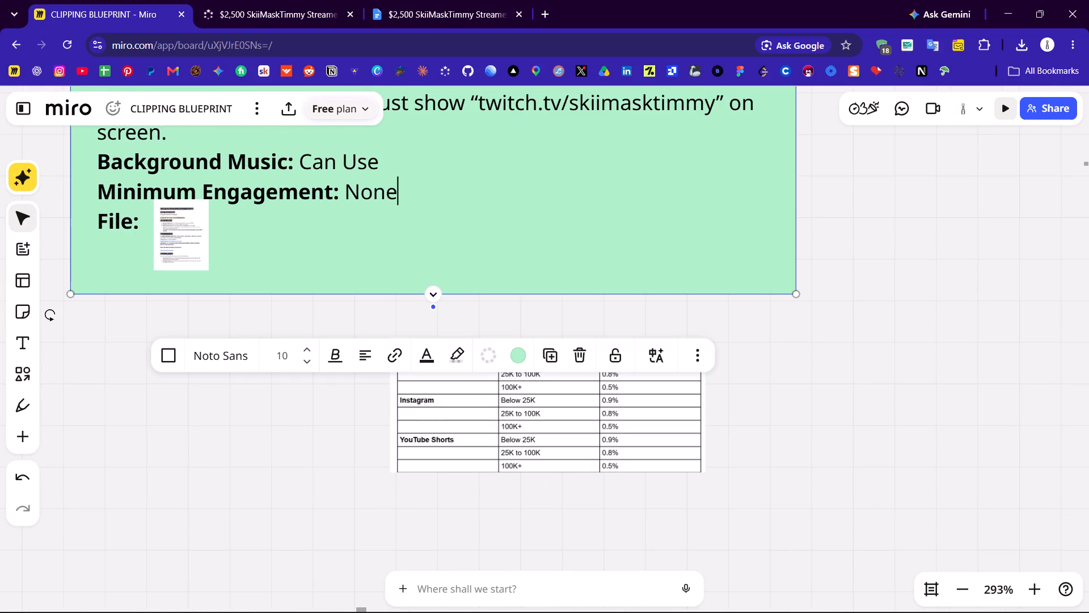
pyautogui.hotkey('ctrl', 'BackSpace')
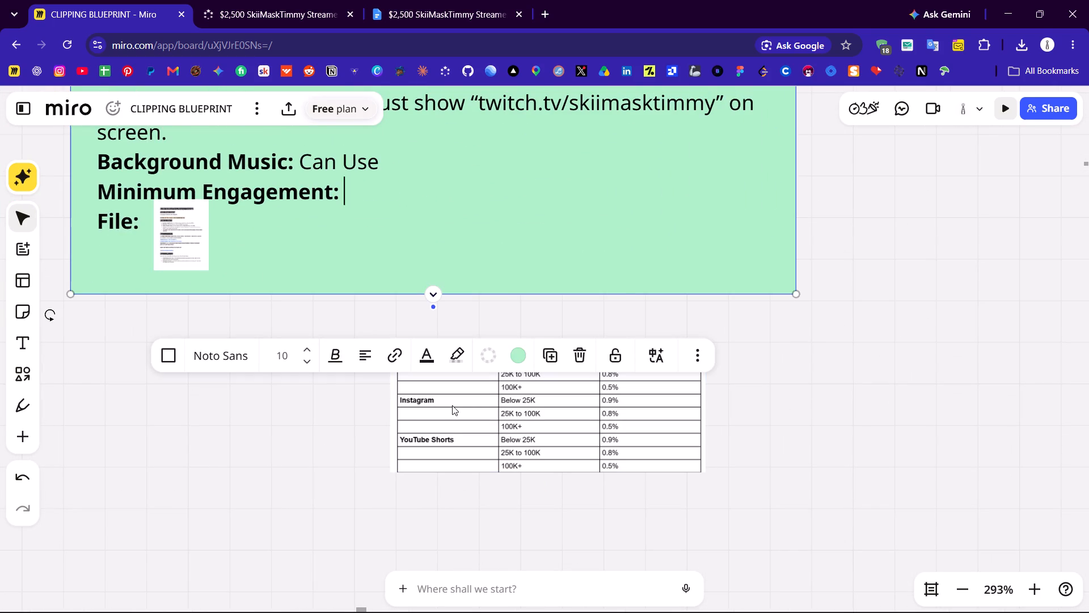
# Shrink the engagement table image further and place it directly beside the "Minimum Engagement:" label in the Skiimask box.
pyautogui.click(452, 405)
pyautogui.moveTo(386, 473); pyautogui.dragTo(575, 366)
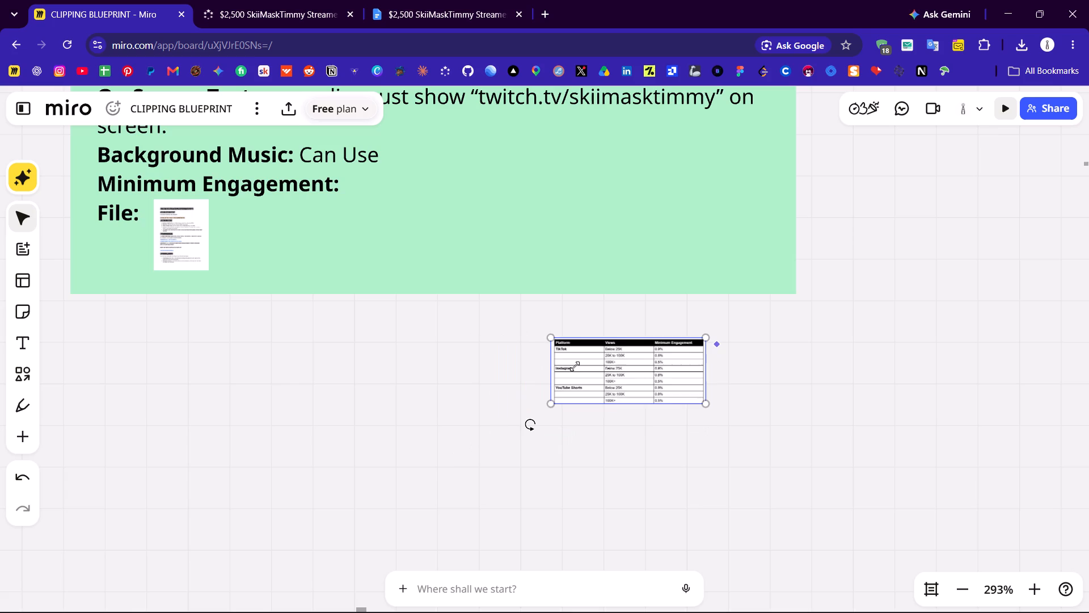
pyautogui.moveTo(575, 366); pyautogui.dragTo(598, 360)
pyautogui.moveTo(638, 350); pyautogui.dragTo(382, 174)
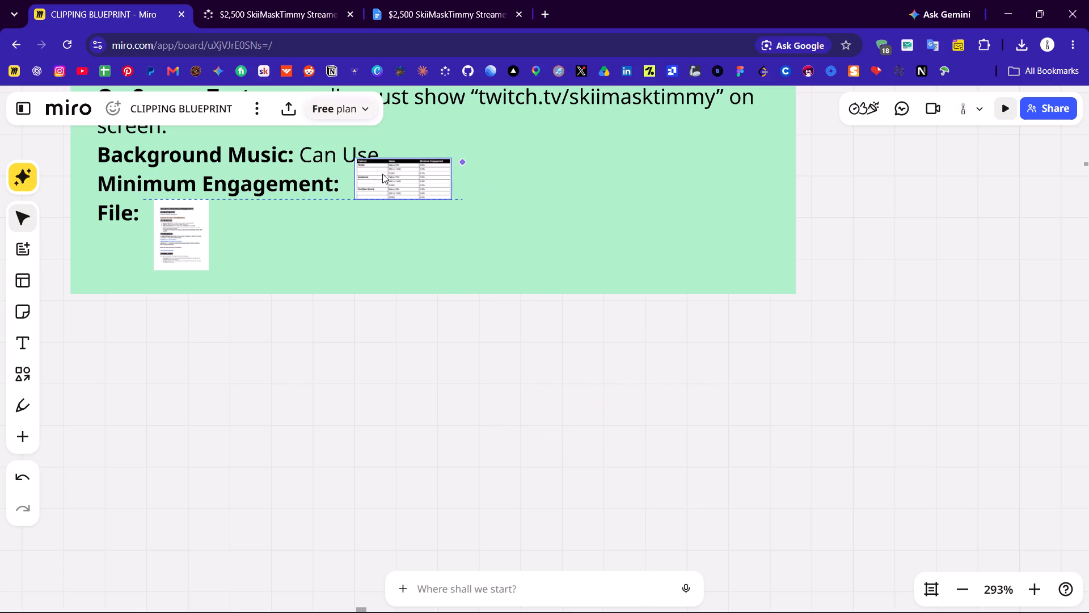
pyautogui.moveTo(382, 174); pyautogui.dragTo(373, 181)
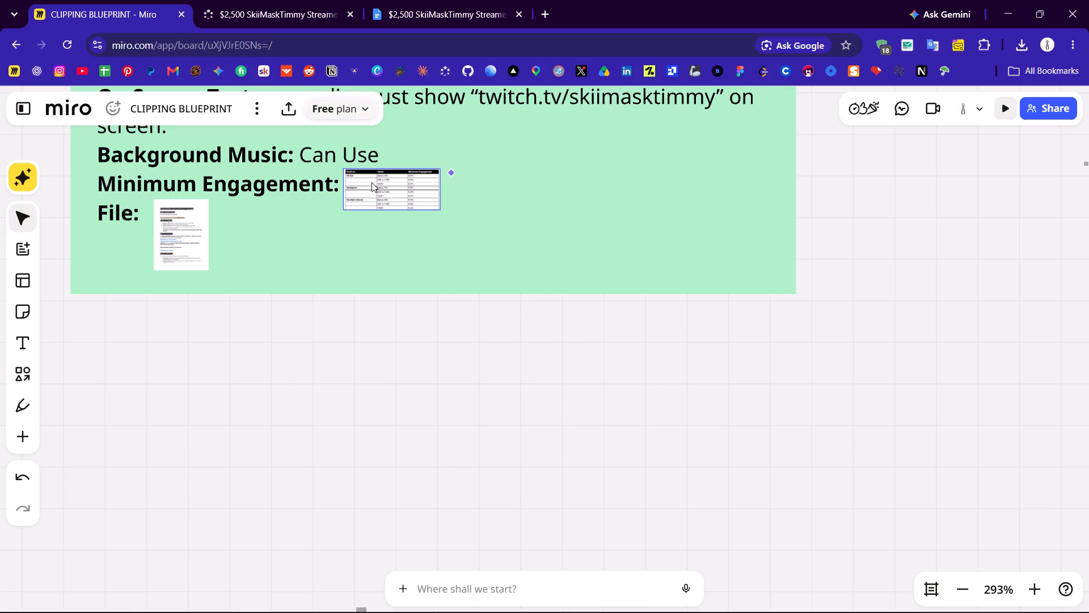
pyautogui.keyDown('ctrl'); pyautogui.scroll(18, 372, 183); pyautogui.keyUp('ctrl')
pyautogui.moveTo(375, 216); pyautogui.dragTo(374, 226, button='right')
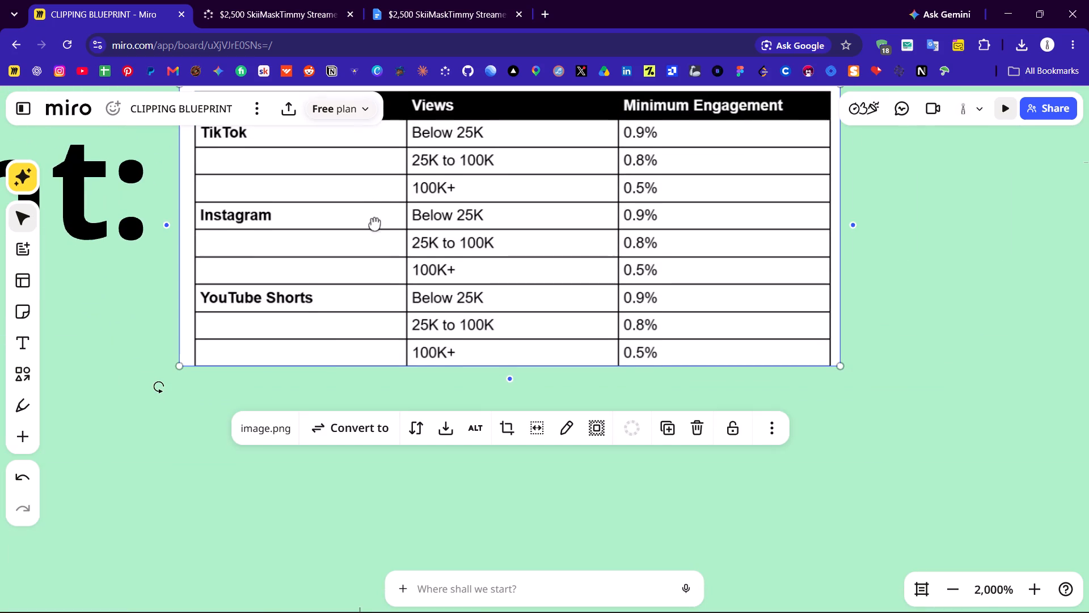
pyautogui.moveTo(374, 226); pyautogui.dragTo(391, 275, button='right')
pyautogui.moveTo(196, 142); pyautogui.dragTo(208, 152)
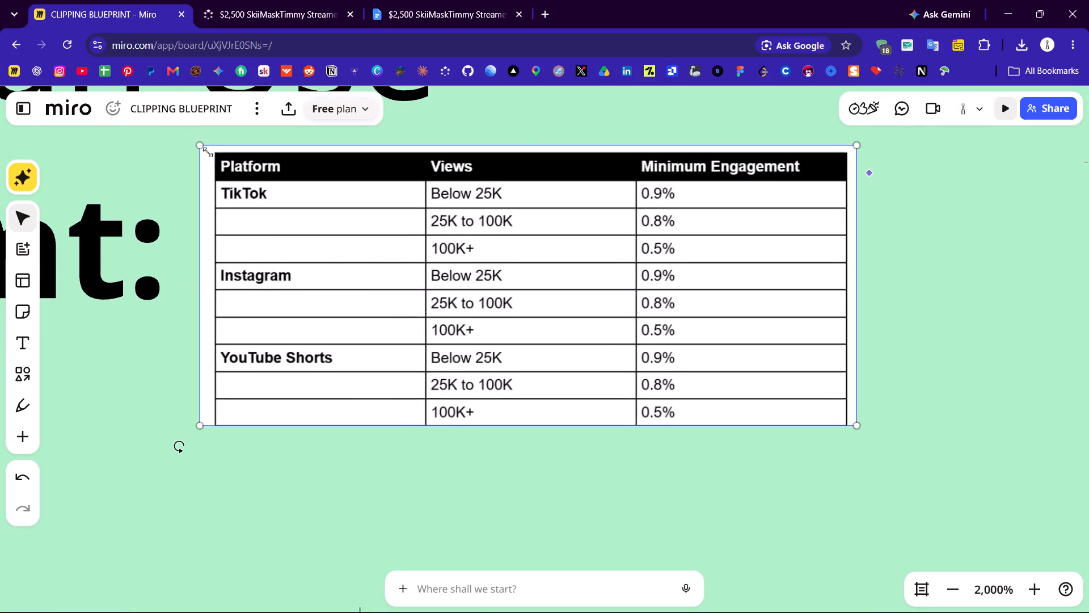
pyautogui.moveTo(208, 152); pyautogui.dragTo(303, 202)
pyautogui.moveTo(389, 257); pyautogui.dragTo(288, 229)
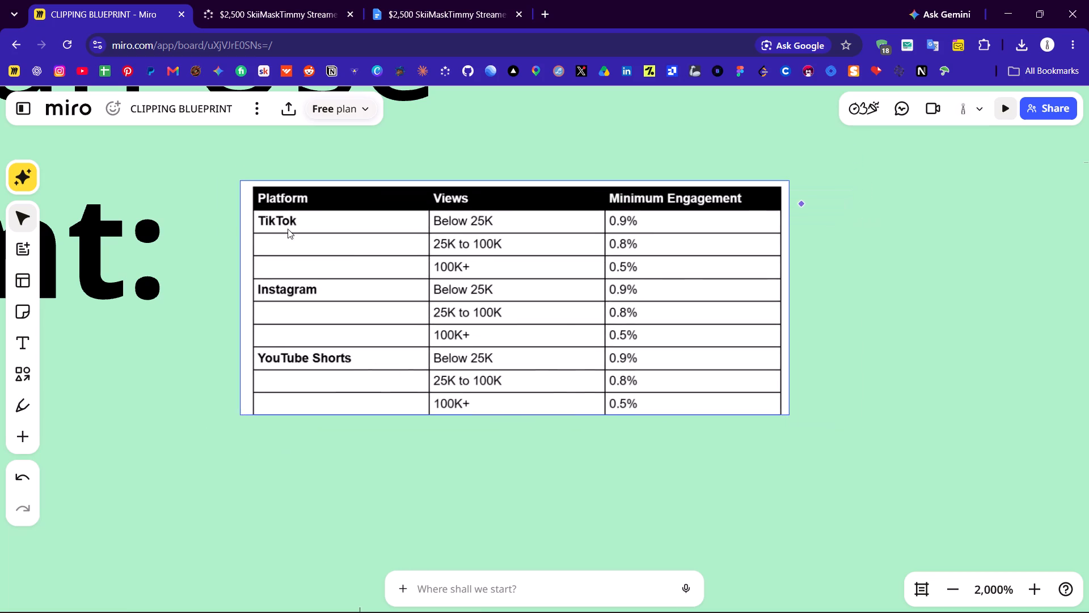
pyautogui.moveTo(288, 229); pyautogui.dragTo(258, 220)
# Check the payout terms on the SkiiMaskTimmy campaign page and guidelines document, and set Min Payout in the Skiimask box to $2.
pyautogui.click(281, 0)
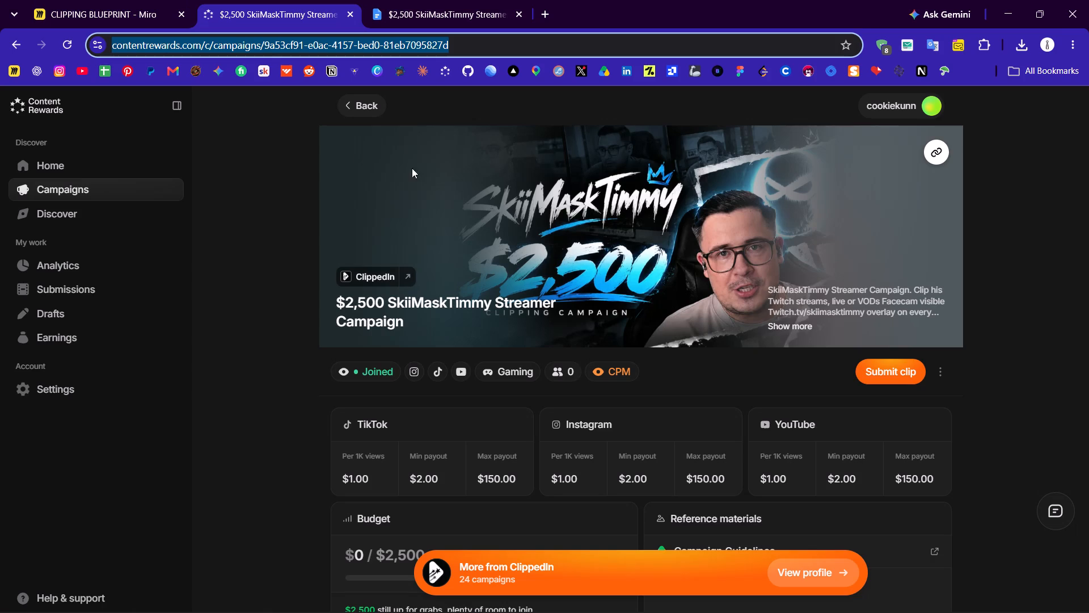
pyautogui.click(404, 1)
pyautogui.scroll(-2, 386, 237)
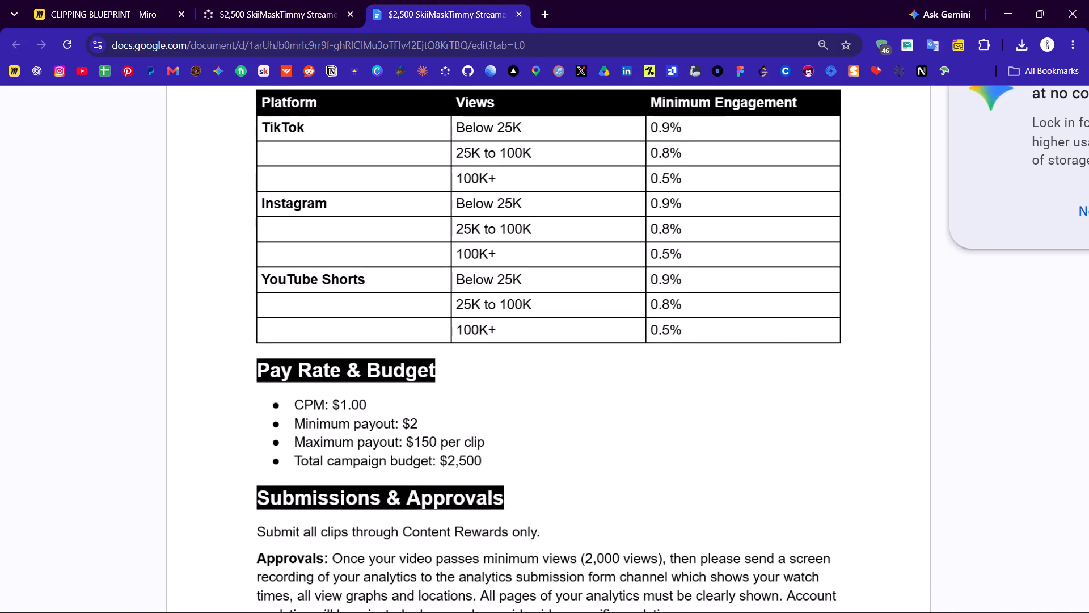
pyautogui.click(123, 0)
pyautogui.scroll(14, 254, 236)
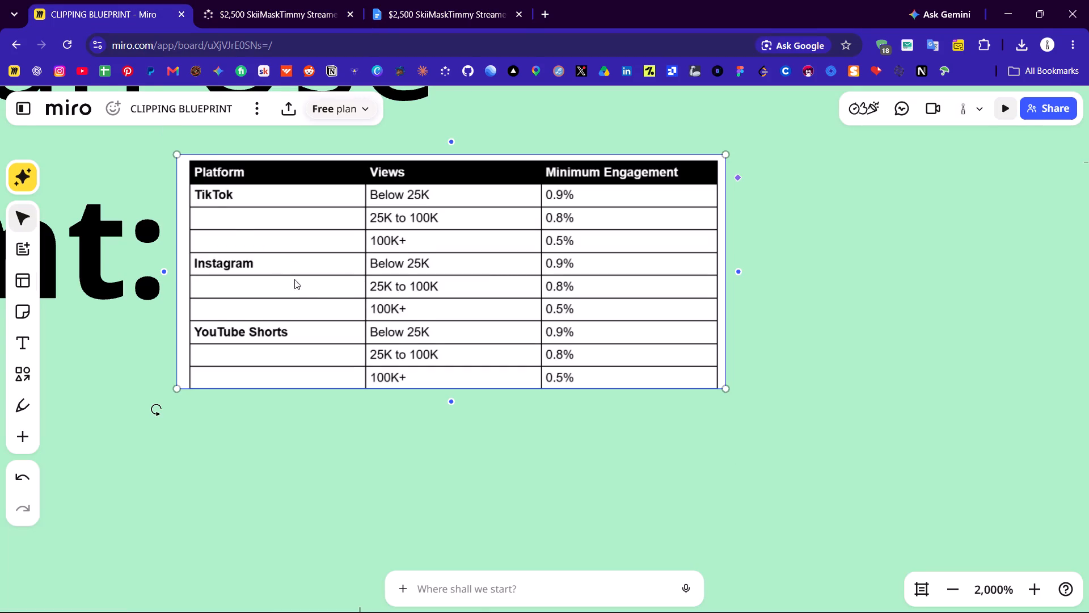
pyautogui.scroll(-15, 298, 284)
pyautogui.scroll(-13, 283, 291)
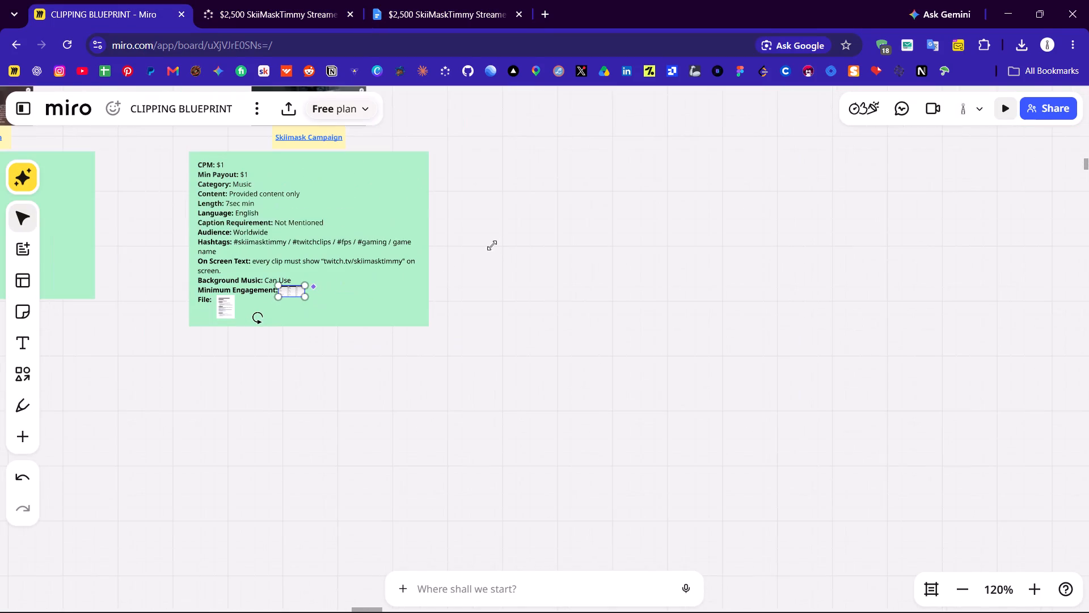
pyautogui.moveTo(499, 212); pyautogui.dragTo(706, 374, button='right')
pyautogui.moveTo(664, 415); pyautogui.dragTo(662, 425)
pyautogui.scroll(4, 226, 354)
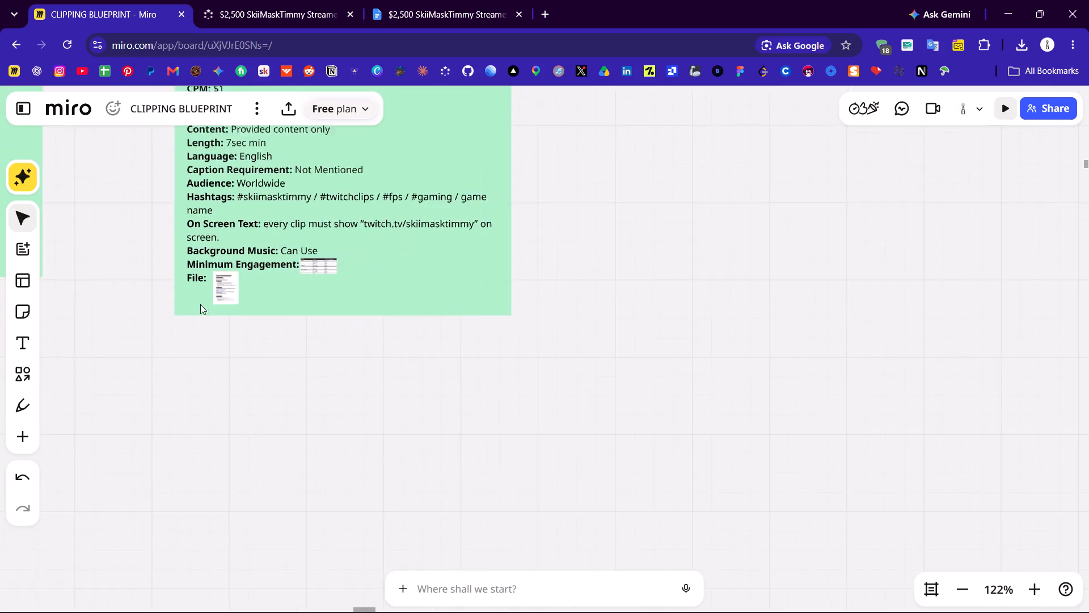
pyautogui.moveTo(210, 345); pyautogui.dragTo(362, 511, button='right')
pyautogui.scroll(8, 368, 232)
pyautogui.scroll(5, 453, 243)
pyautogui.click(474, 247)
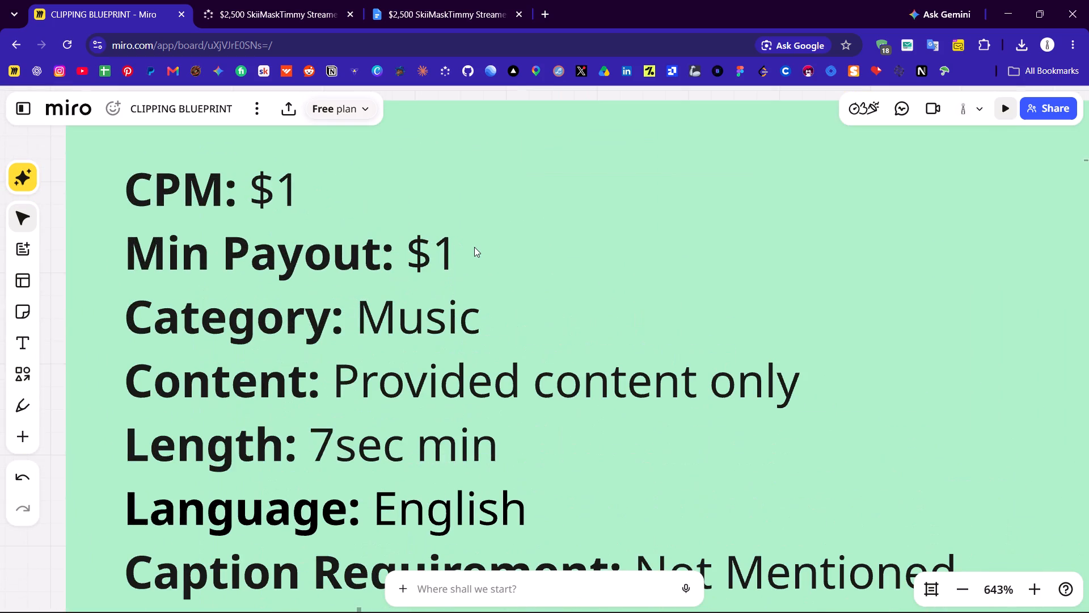
pyautogui.click(474, 247)
pyautogui.click(472, 254)
pyautogui.press('BackSpace')
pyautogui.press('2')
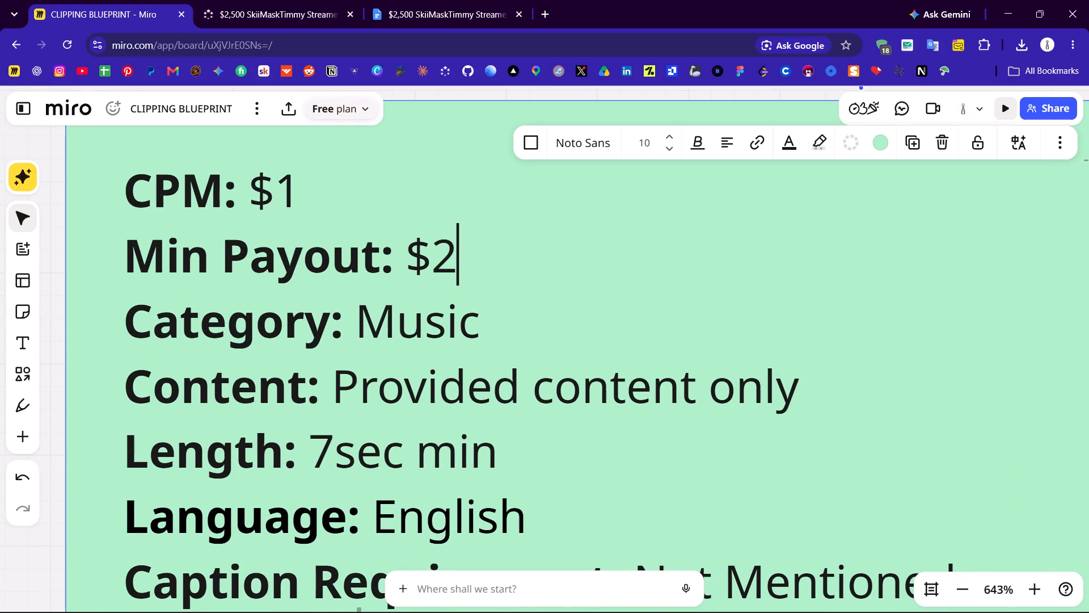
pyautogui.scroll(-9, 394, 294)
pyautogui.click(121, 395)
# Review the rest of the guidelines document, covering Pay Rate & Budget, Submissions & Approvals and Need Help.
pyautogui.click(331, 0)
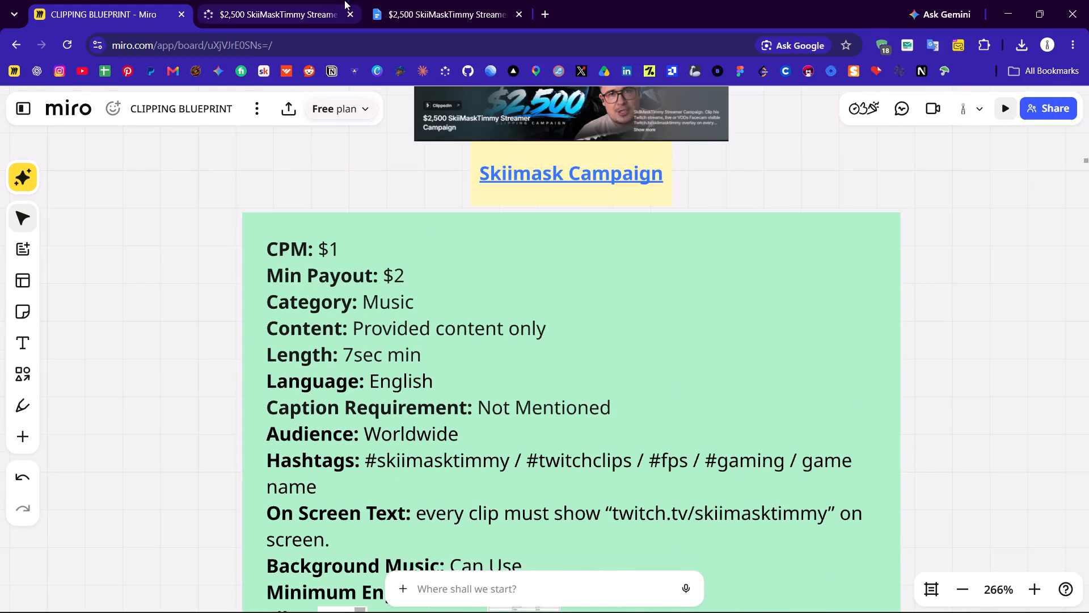
pyautogui.click(417, 0)
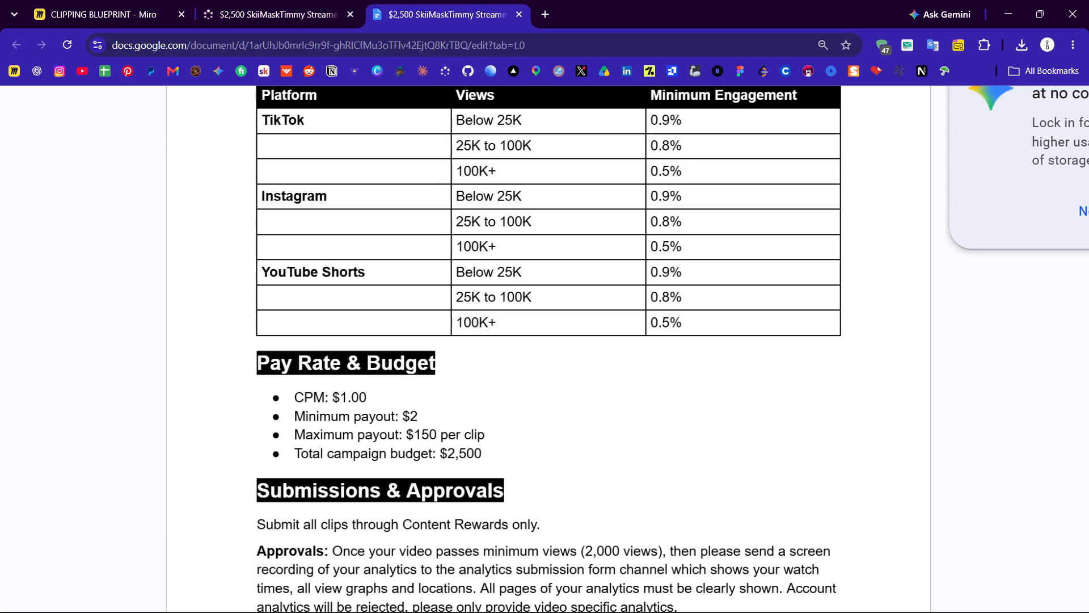
pyautogui.scroll(-2, 422, 303)
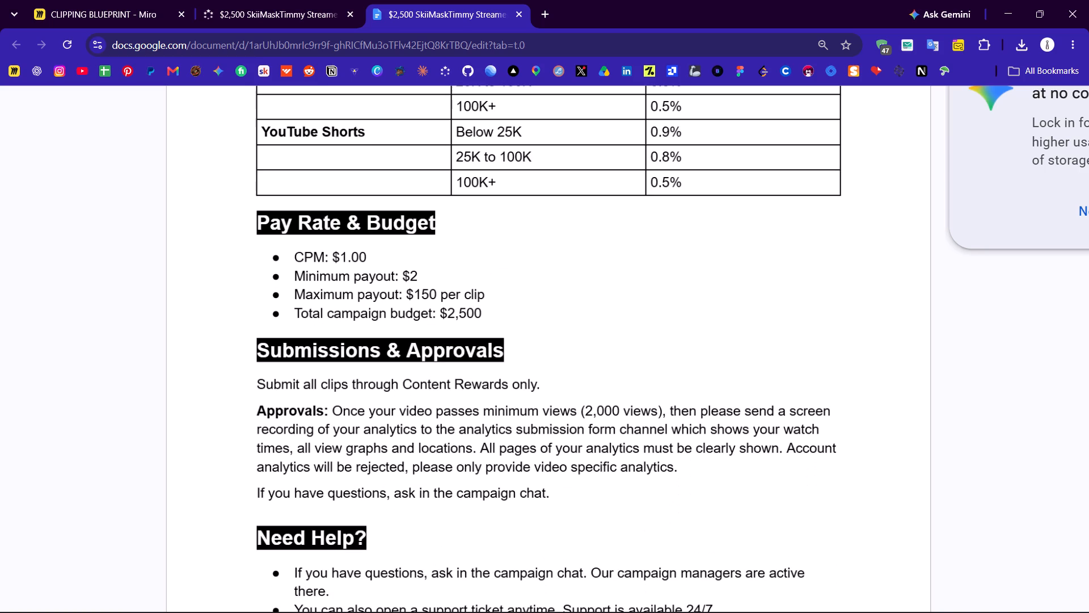
pyautogui.scroll(-1, 413, 320)
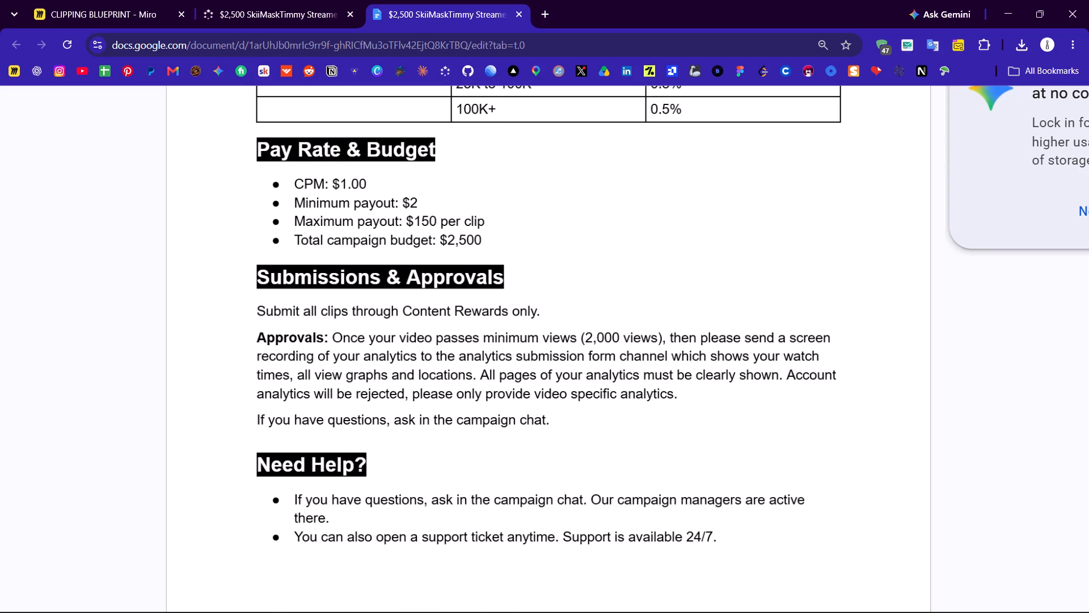
pyautogui.scroll(-12, 393, 352)
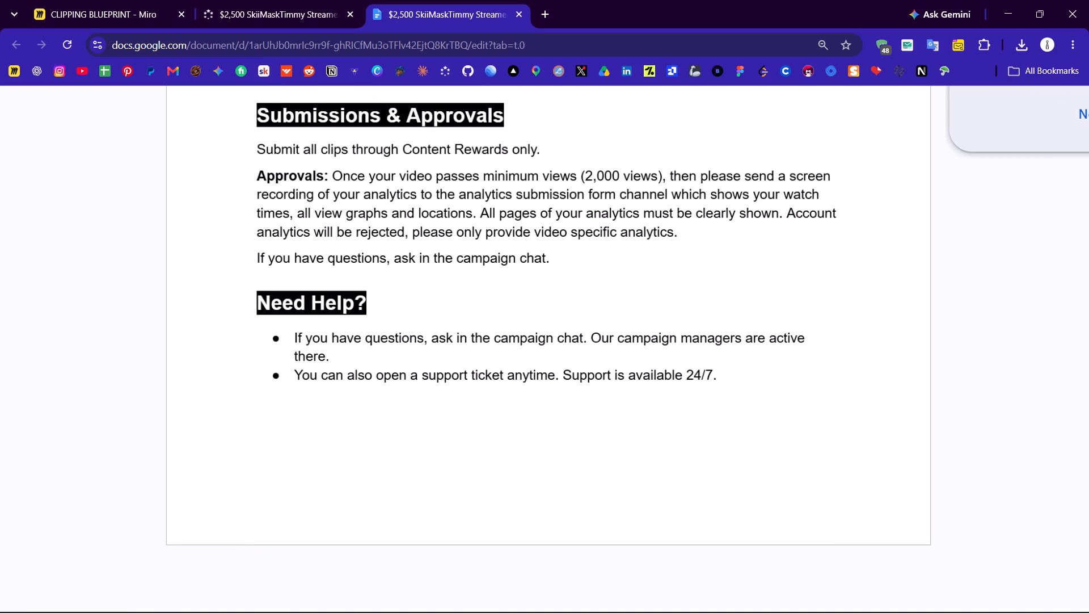
# Return to the Miro board and close the SkiiMaskTimmy campaign page and its guidelines document.
pyautogui.click(159, 0)
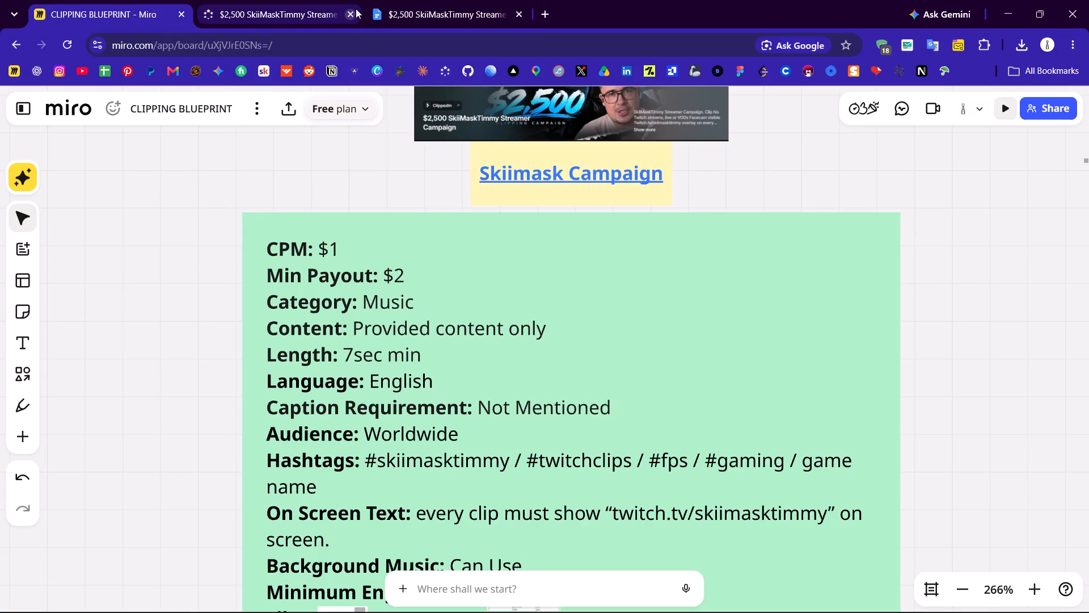
pyautogui.click(348, 12)
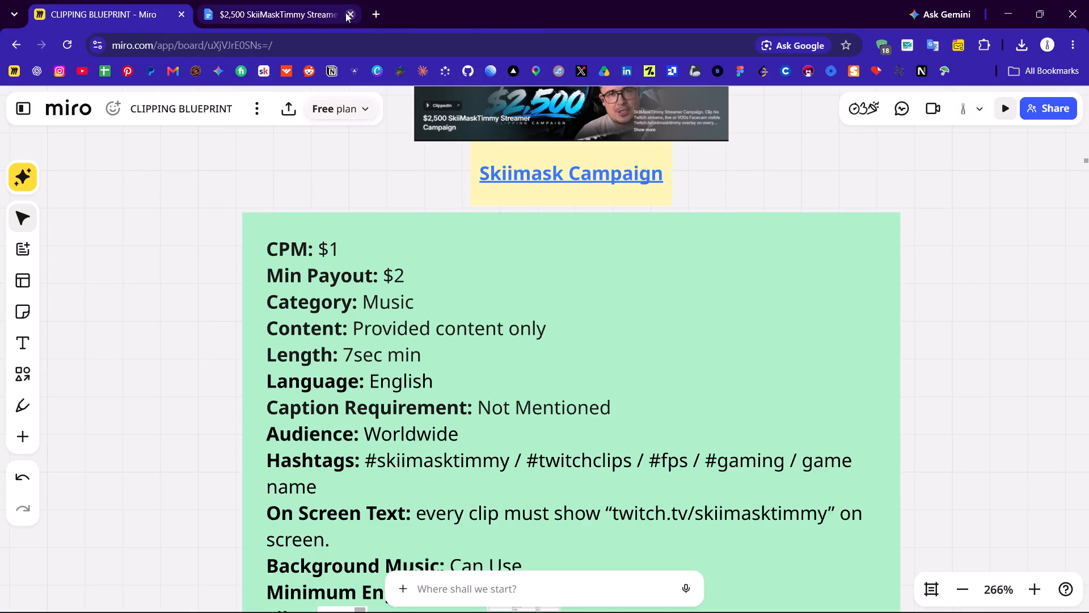
pyautogui.click(345, 12)
# Look over the row of gaming-niche campaign boxes on the board, from Skiimask back to the Misfitz and Belles campaigns.
pyautogui.scroll(-9, 376, 250)
pyautogui.scroll(-9, 373, 304)
pyautogui.moveTo(207, 464); pyautogui.dragTo(305, 482, button='right')
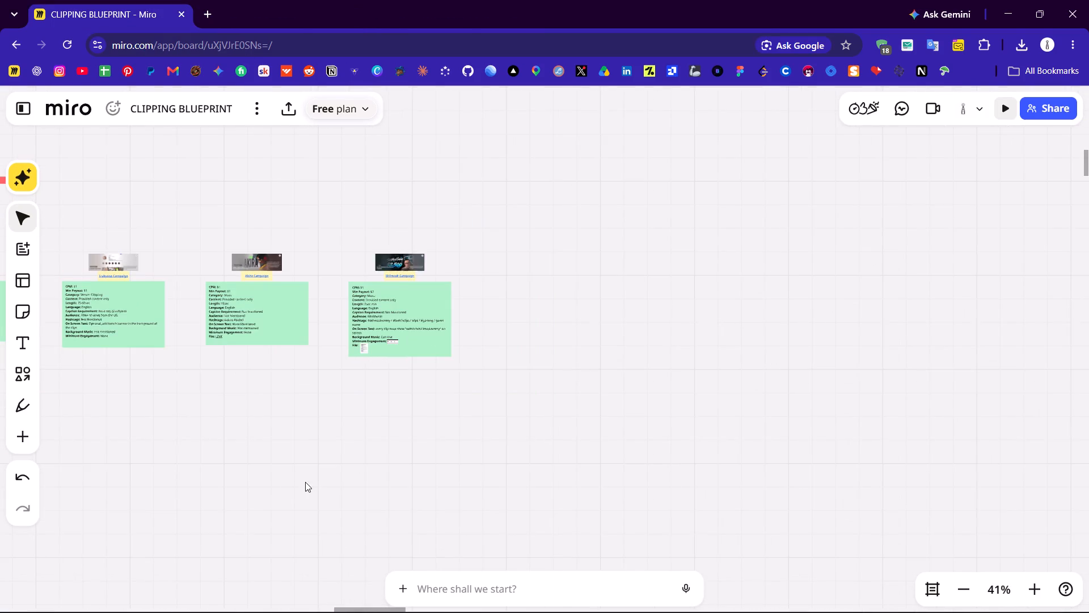
pyautogui.moveTo(305, 482); pyautogui.dragTo(814, 467, button='right')
pyautogui.scroll(-3, 542, 459)
pyautogui.moveTo(392, 447); pyautogui.dragTo(614, 421, button='right')
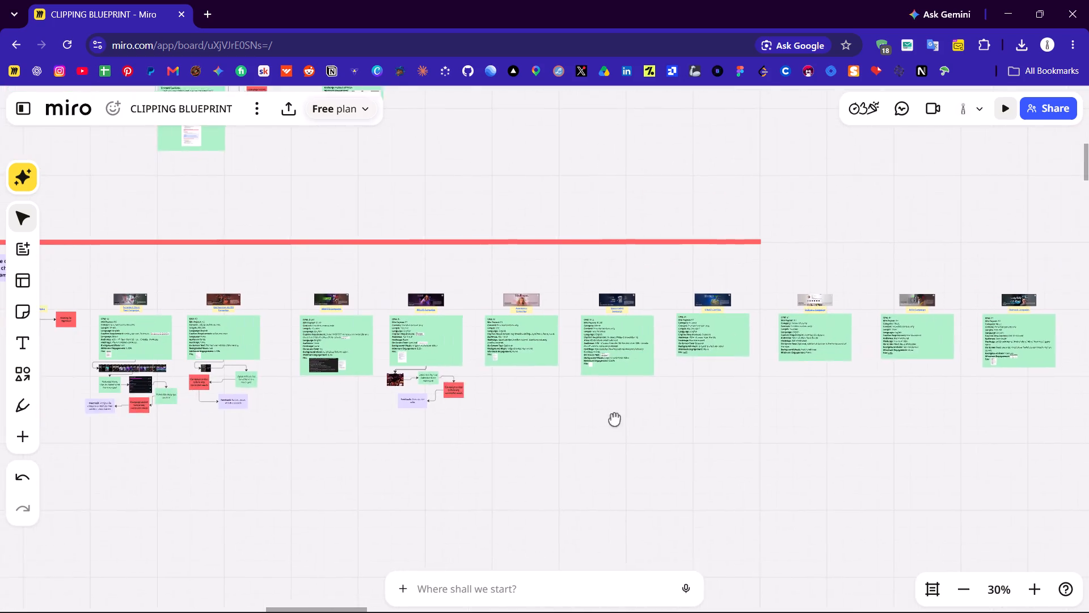
pyautogui.moveTo(614, 421); pyautogui.dragTo(622, 421, button='right')
pyautogui.scroll(-2, 480, 460)
pyautogui.moveTo(529, 473); pyautogui.dragTo(615, 476, button='right')
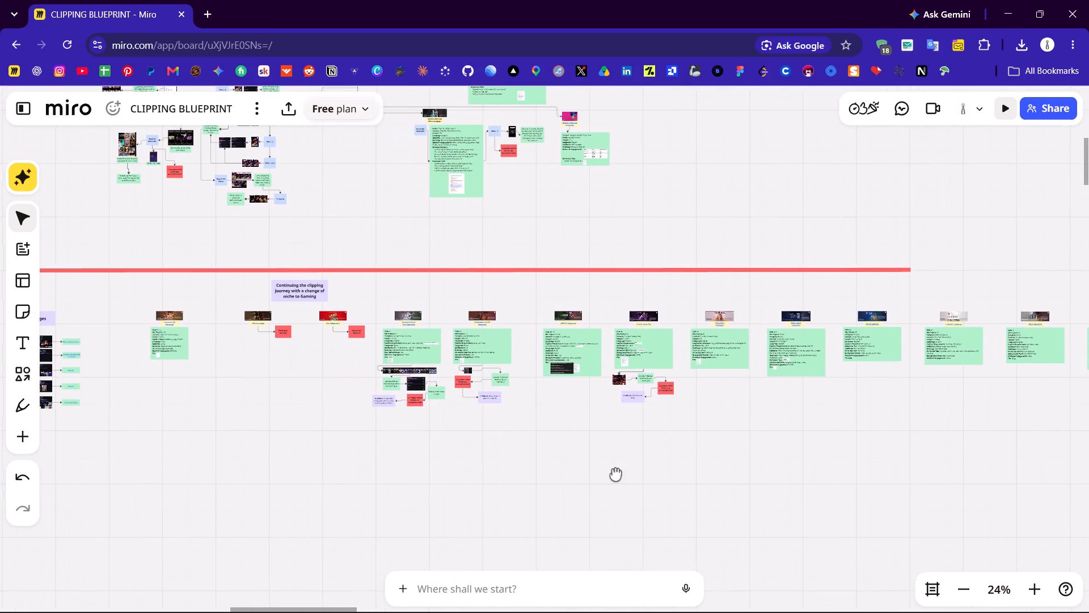
pyautogui.moveTo(615, 476); pyautogui.dragTo(618, 495, button='right')
pyautogui.scroll(-3, 622, 490)
pyautogui.moveTo(632, 514); pyautogui.dragTo(544, 499, button='right')
pyautogui.scroll(10, 563, 477)
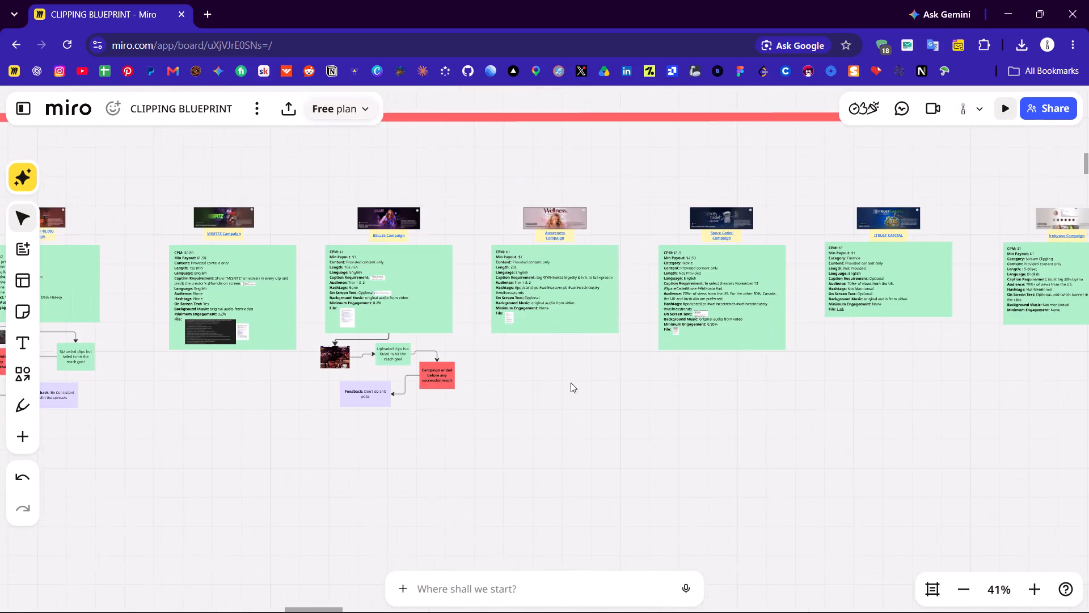
pyautogui.moveTo(565, 384); pyautogui.dragTo(534, 411, button='right')
pyautogui.scroll(2, 534, 405)
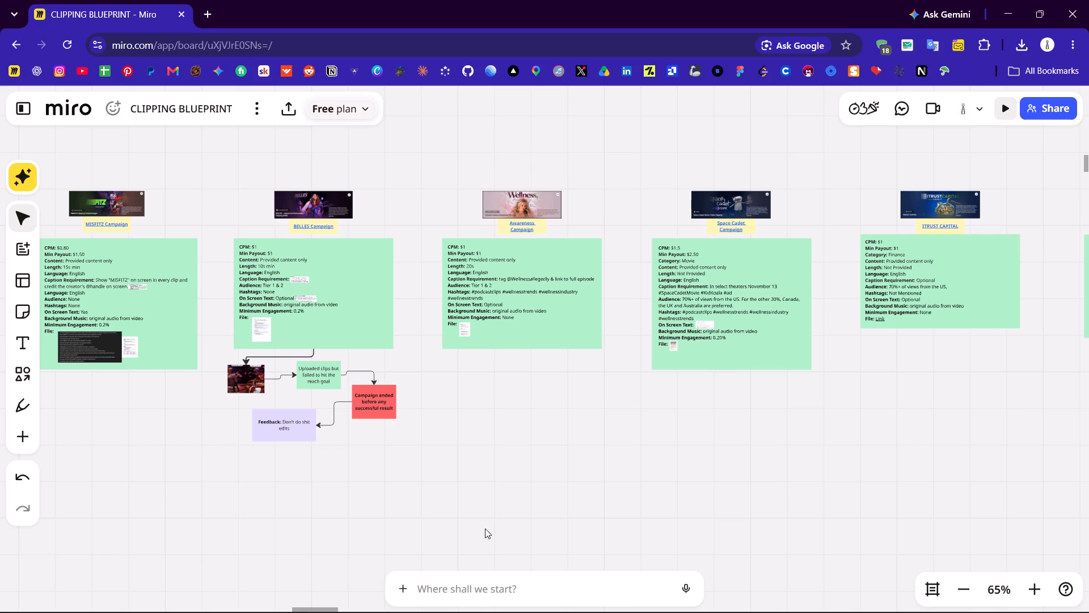
# Open Microsoft To Do and show it as a floating window over the Miro board.
pyautogui.click(462, 605)
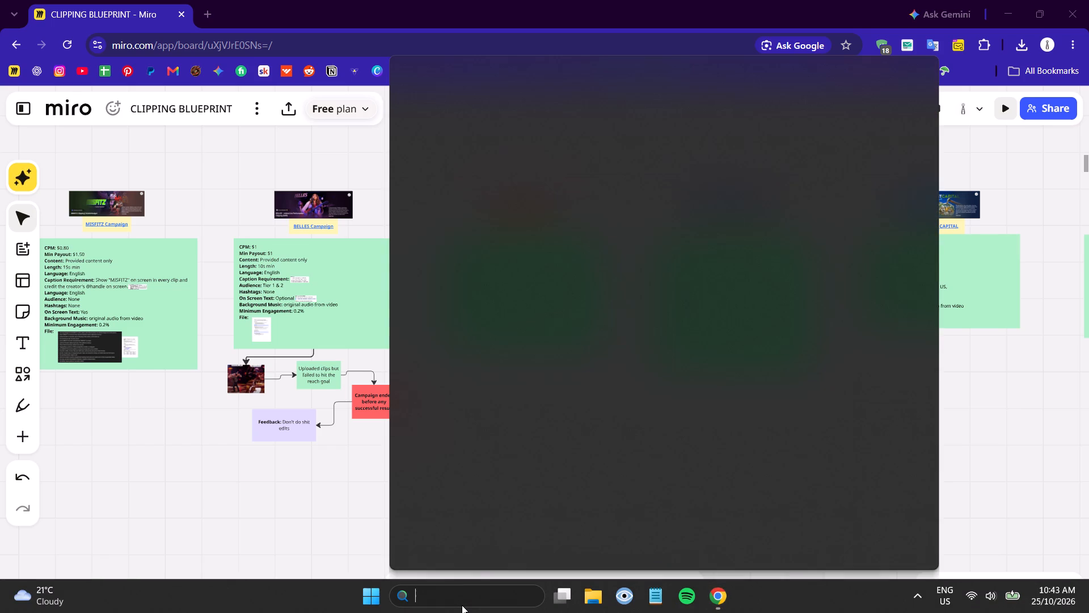
pyautogui.press('t')
pyautogui.write('o do')
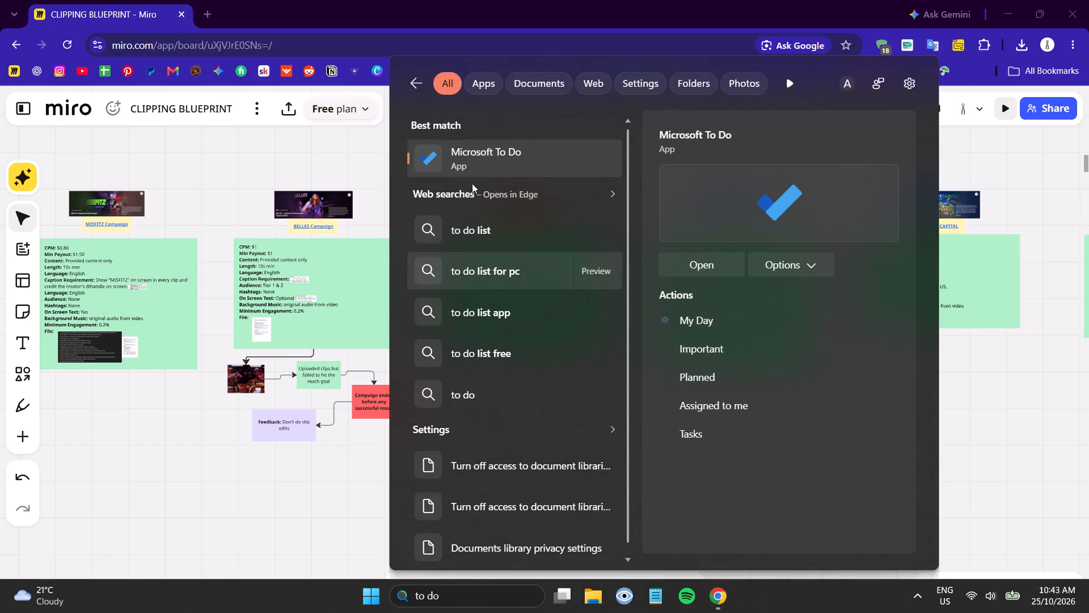
pyautogui.click(473, 163)
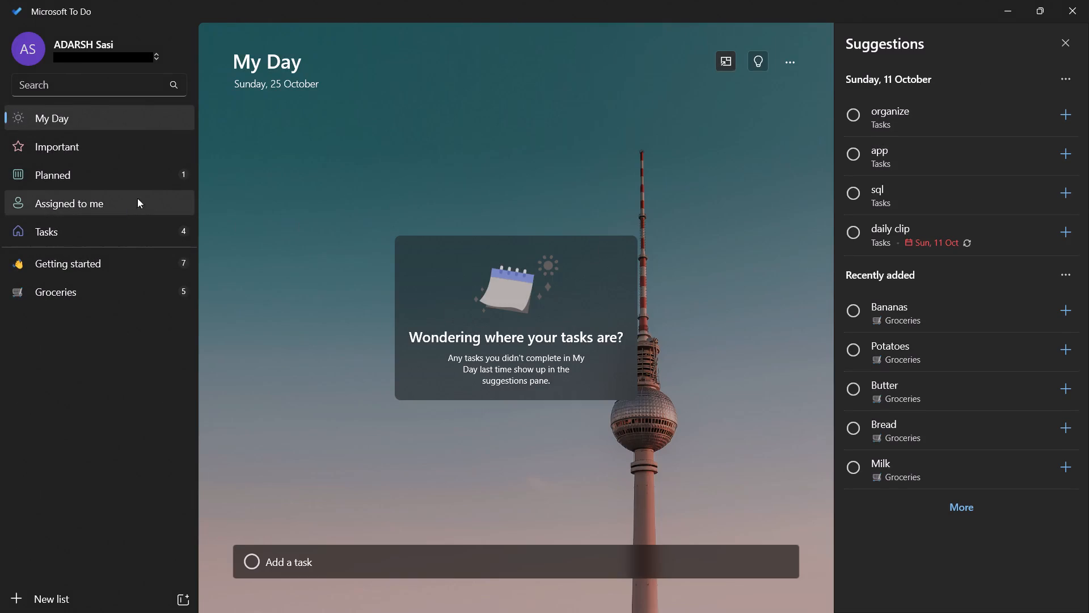
pyautogui.rightClick(339, 180)
pyautogui.click(1050, 13)
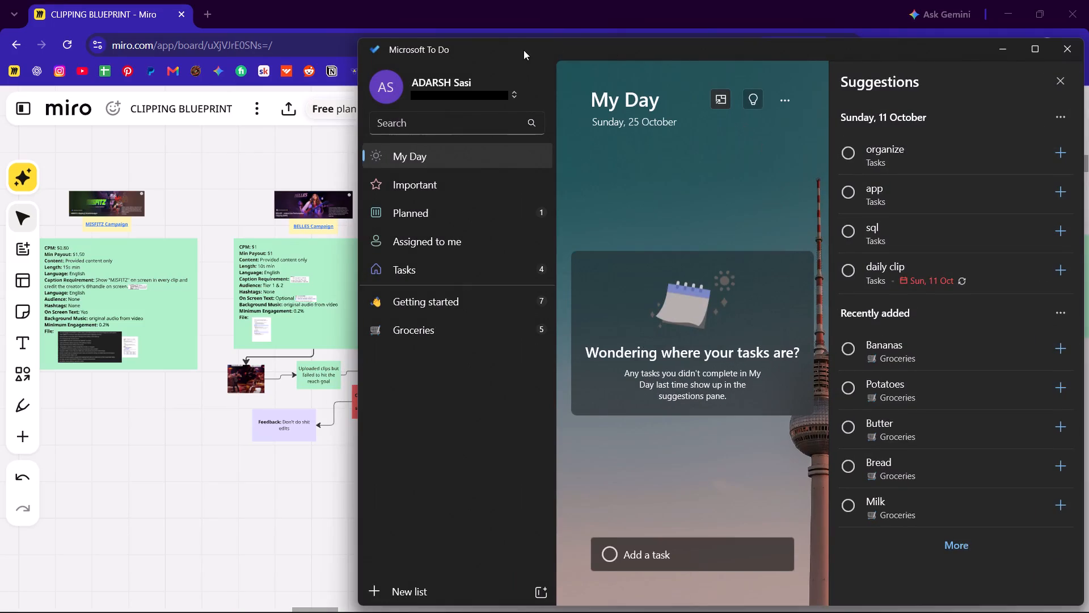
pyautogui.moveTo(521, 52); pyautogui.dragTo(466, 168)
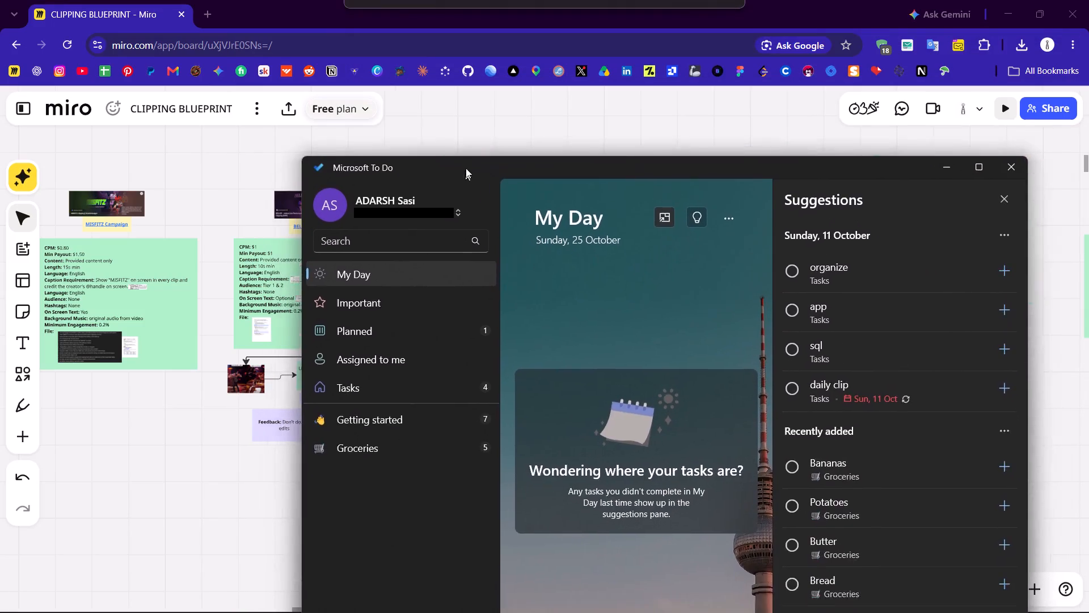
pyautogui.moveTo(466, 168); pyautogui.dragTo(476, 85)
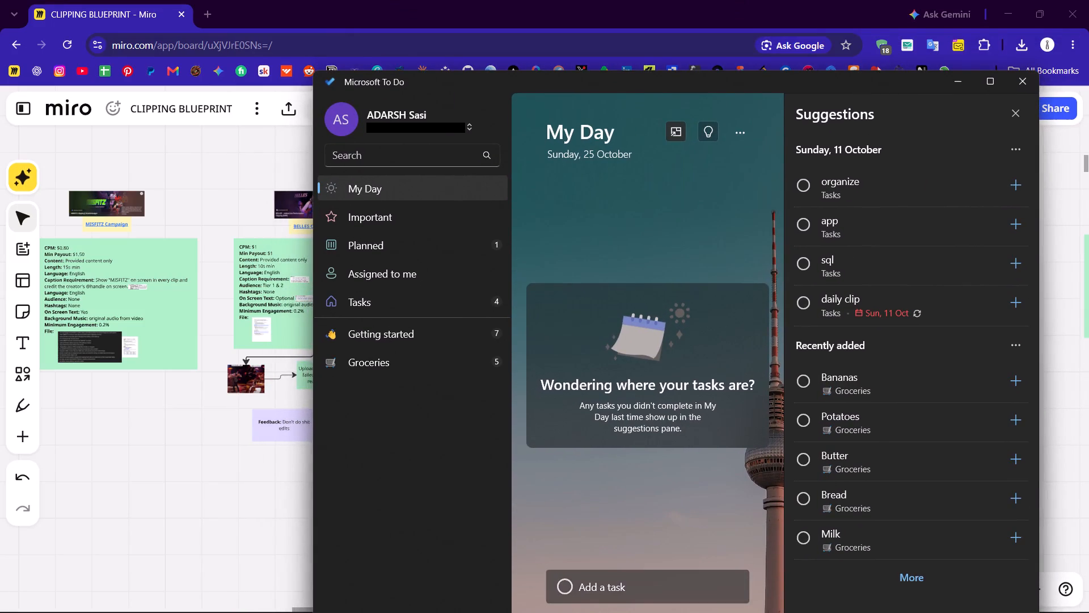
# Add the task "1 misfitz clip" to My Day.
pyautogui.click(631, 584)
pyautogui.write('1 mis')
pyautogui.write('fitz cil')
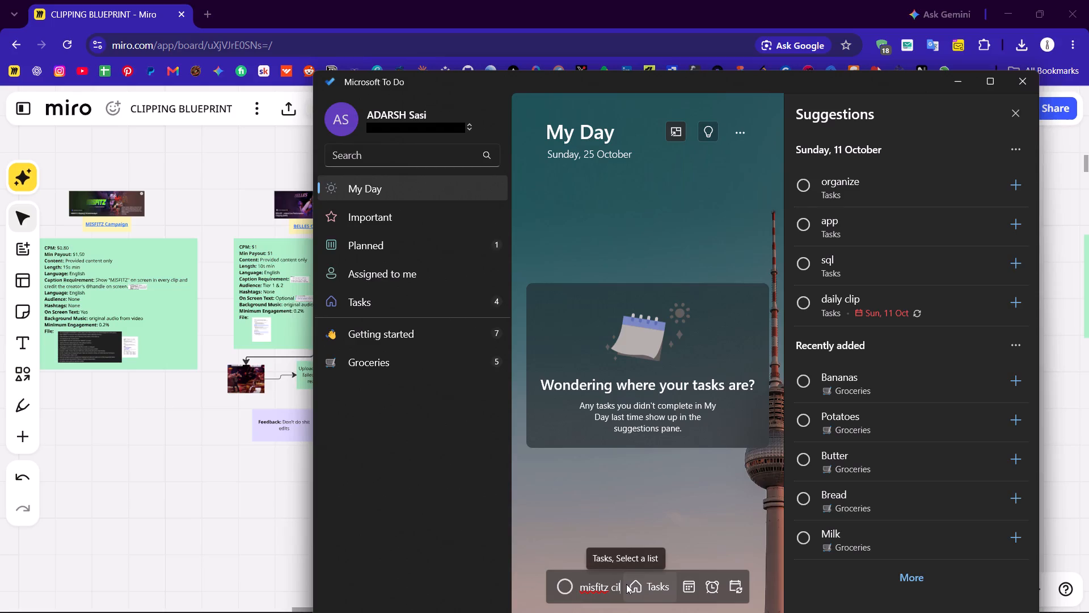
pyautogui.press('BackSpace')
pyautogui.press('BackSpace')
pyautogui.write('lip')
pyautogui.press('Return')
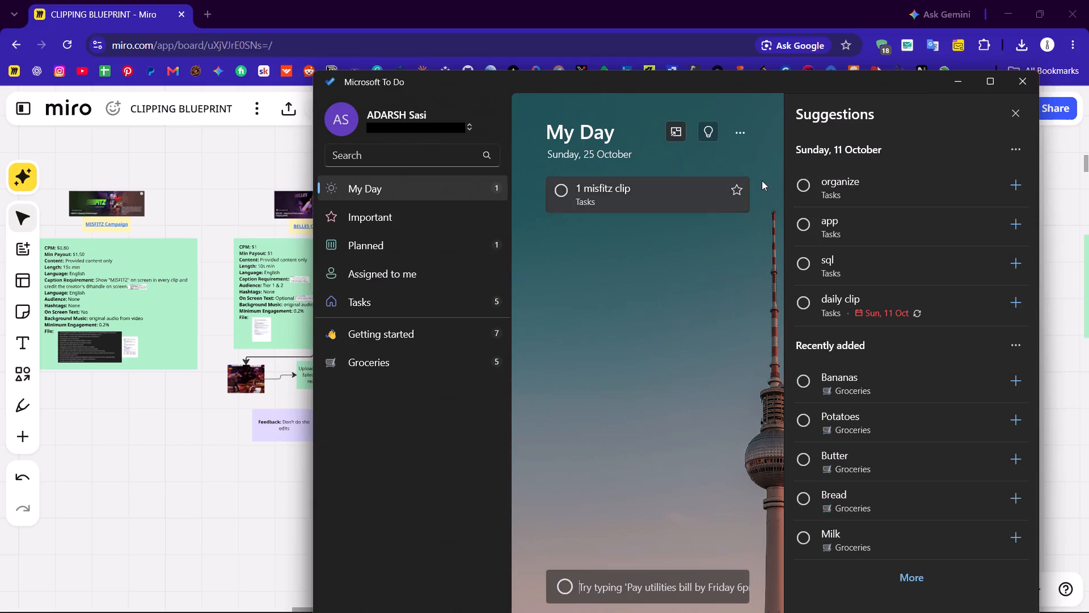
# Make the To Do window compact, without Suggestions and with a narrower sidebar, so the board's campaign boxes can be read beside it.
pyautogui.click(1017, 107)
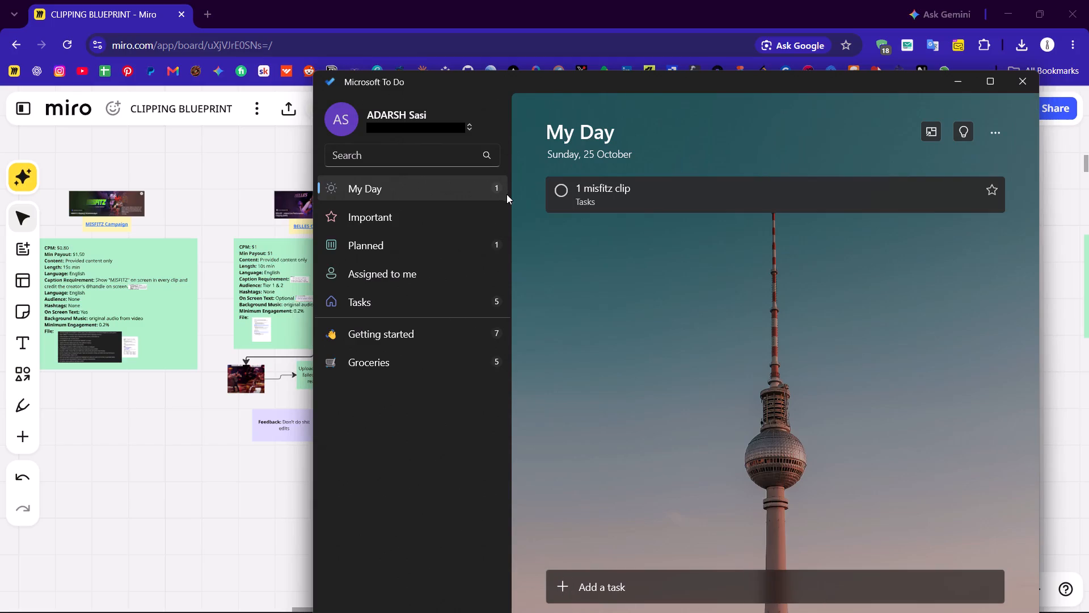
pyautogui.moveTo(513, 201); pyautogui.dragTo(342, 213)
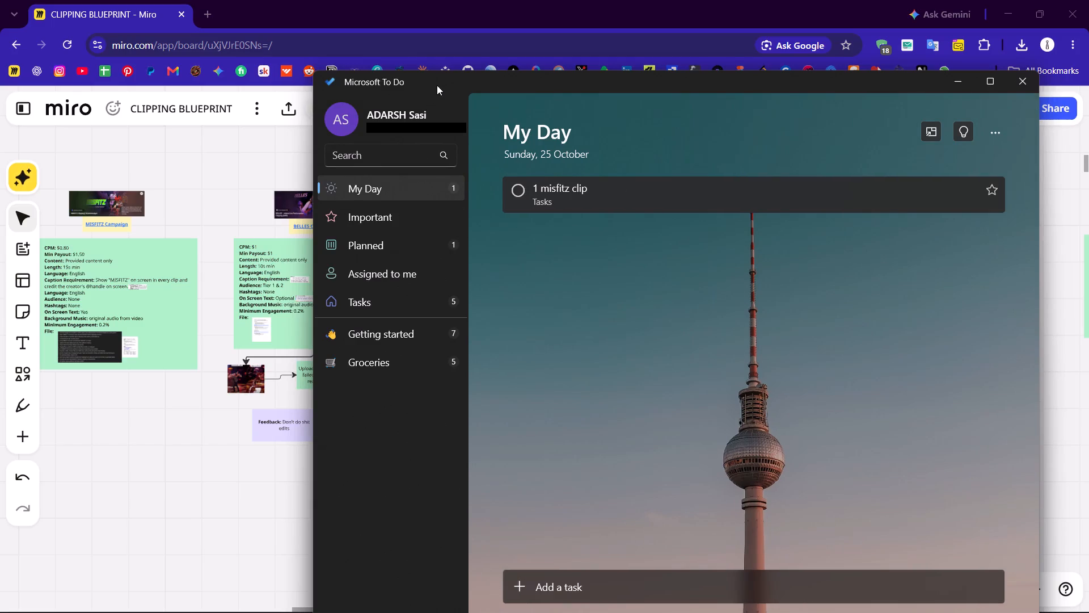
pyautogui.moveTo(438, 85); pyautogui.dragTo(426, 388)
pyautogui.scroll(10, 527, 316)
pyautogui.scroll(-3, 594, 286)
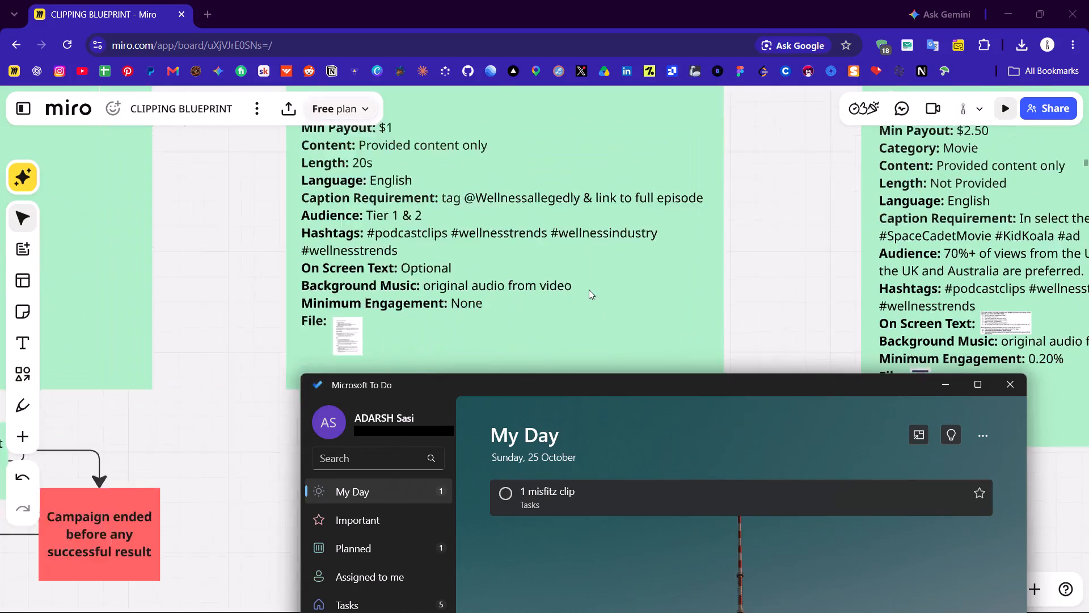
pyautogui.scroll(-1, 589, 289)
pyautogui.moveTo(600, 383); pyautogui.dragTo(556, 275)
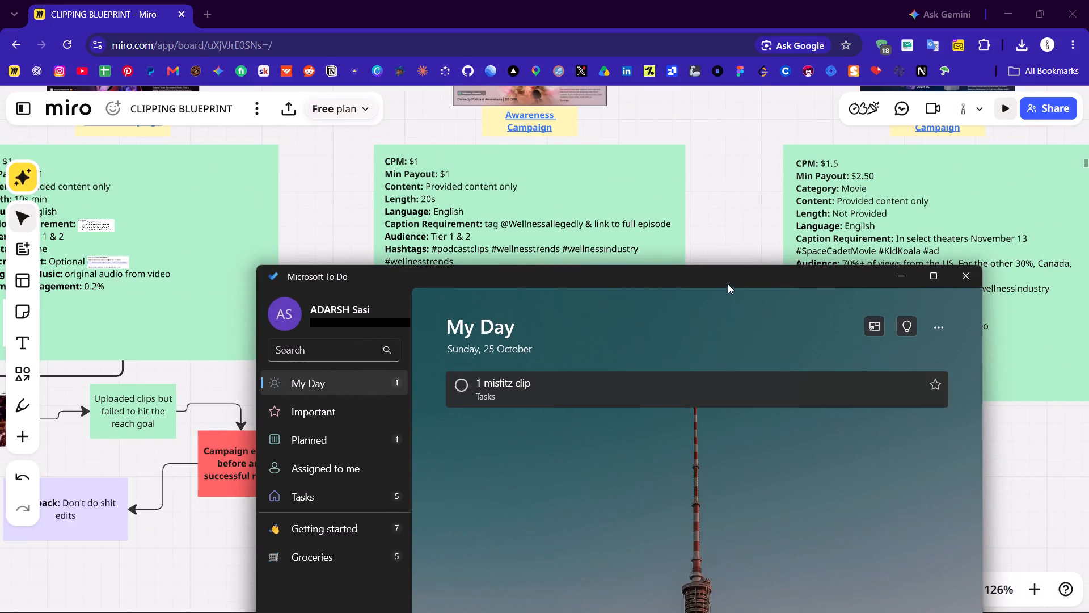
pyautogui.moveTo(718, 275); pyautogui.dragTo(559, 95)
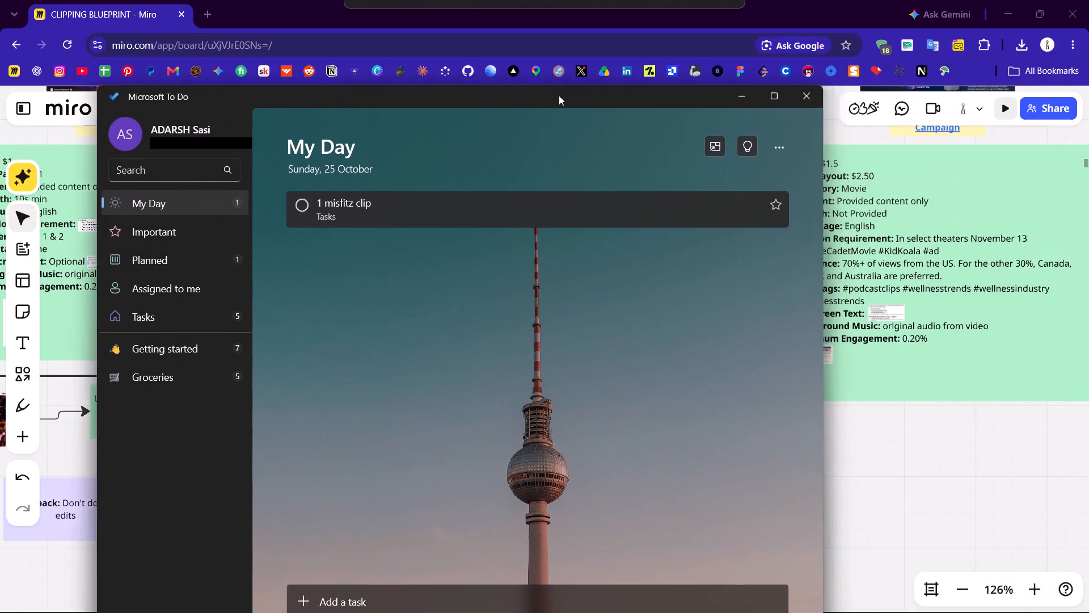
pyautogui.moveTo(559, 95); pyautogui.dragTo(602, 97)
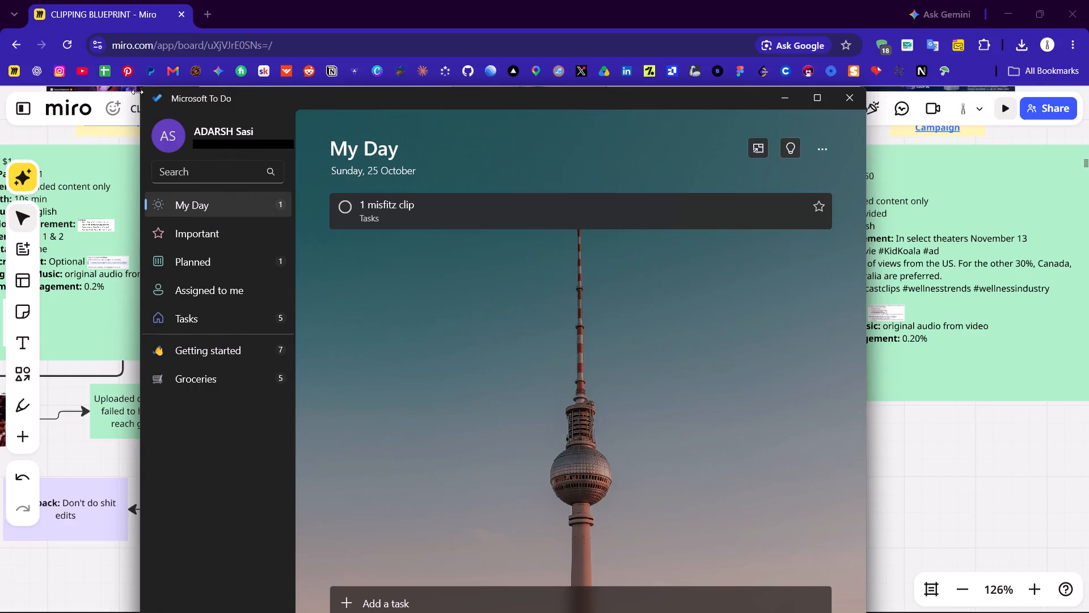
pyautogui.moveTo(136, 88); pyautogui.dragTo(273, 261)
pyautogui.moveTo(430, 262); pyautogui.dragTo(218, 207)
# Bring the Awareness Campaign box into view on the Miro board and start a new My Day task in To Do.
pyautogui.moveTo(357, 110); pyautogui.dragTo(731, 172, button='right')
pyautogui.moveTo(738, 182); pyautogui.dragTo(928, 243, button='right')
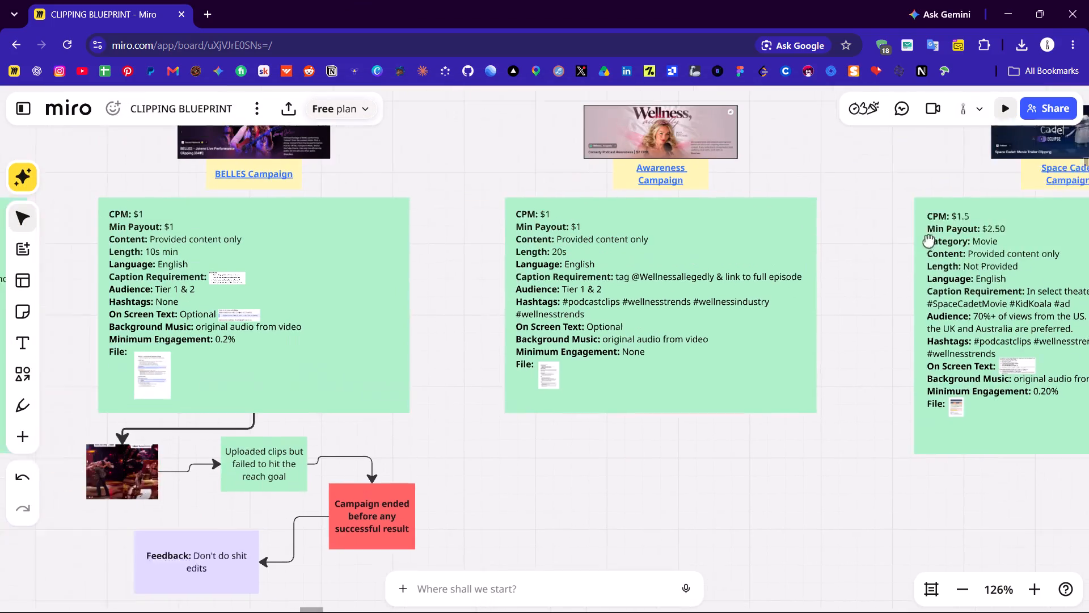
pyautogui.moveTo(928, 243); pyautogui.dragTo(1066, 289, button='right')
pyautogui.click(745, 603)
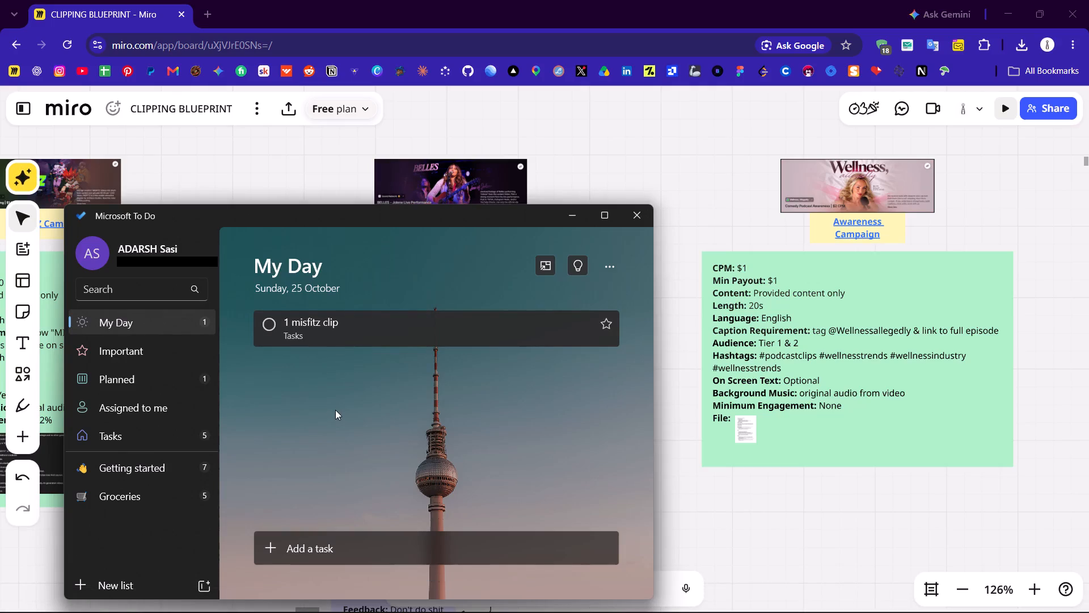
pyautogui.click(374, 559)
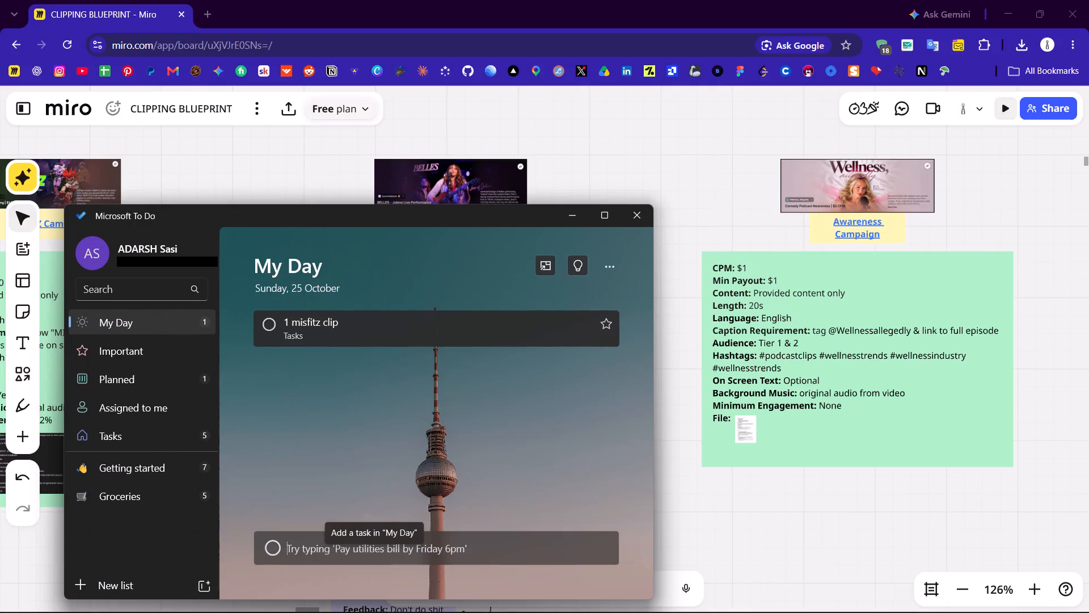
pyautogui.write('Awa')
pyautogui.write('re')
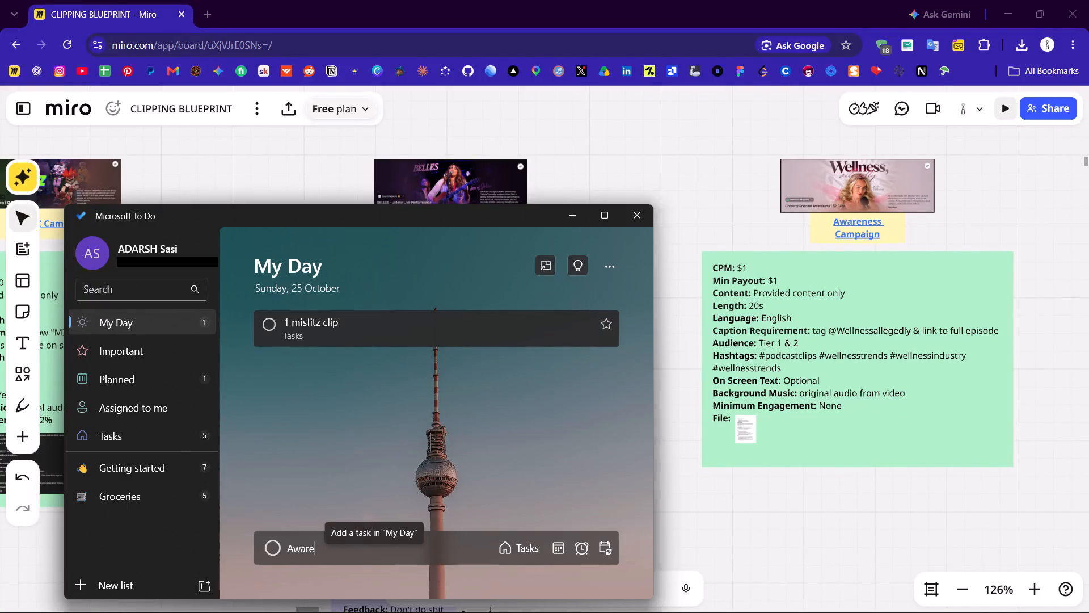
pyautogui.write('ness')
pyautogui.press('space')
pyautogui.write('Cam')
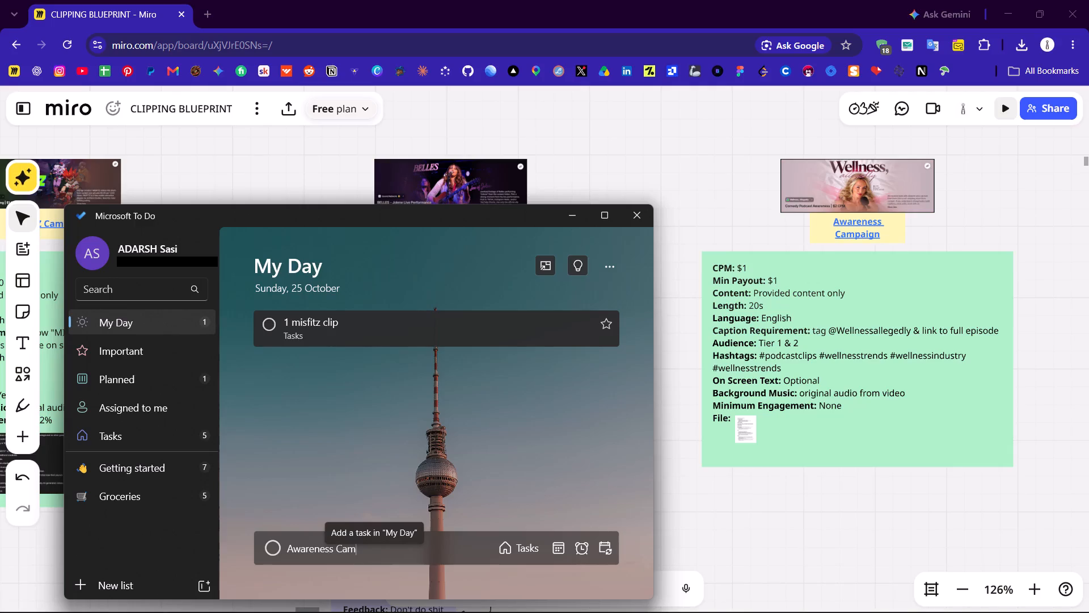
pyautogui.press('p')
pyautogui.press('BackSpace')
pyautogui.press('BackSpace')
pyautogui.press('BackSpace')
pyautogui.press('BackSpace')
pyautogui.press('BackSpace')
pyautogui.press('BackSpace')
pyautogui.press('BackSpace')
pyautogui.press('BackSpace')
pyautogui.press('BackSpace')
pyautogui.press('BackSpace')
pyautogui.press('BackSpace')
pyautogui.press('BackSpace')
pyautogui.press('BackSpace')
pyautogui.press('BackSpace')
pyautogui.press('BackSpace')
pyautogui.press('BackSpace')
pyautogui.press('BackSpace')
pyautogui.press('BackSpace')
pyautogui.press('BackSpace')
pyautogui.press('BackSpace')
# Add the task "1 awareness campaign" to My Day.
pyautogui.press('1')
pyautogui.press('space')
pyautogui.write('awareness')
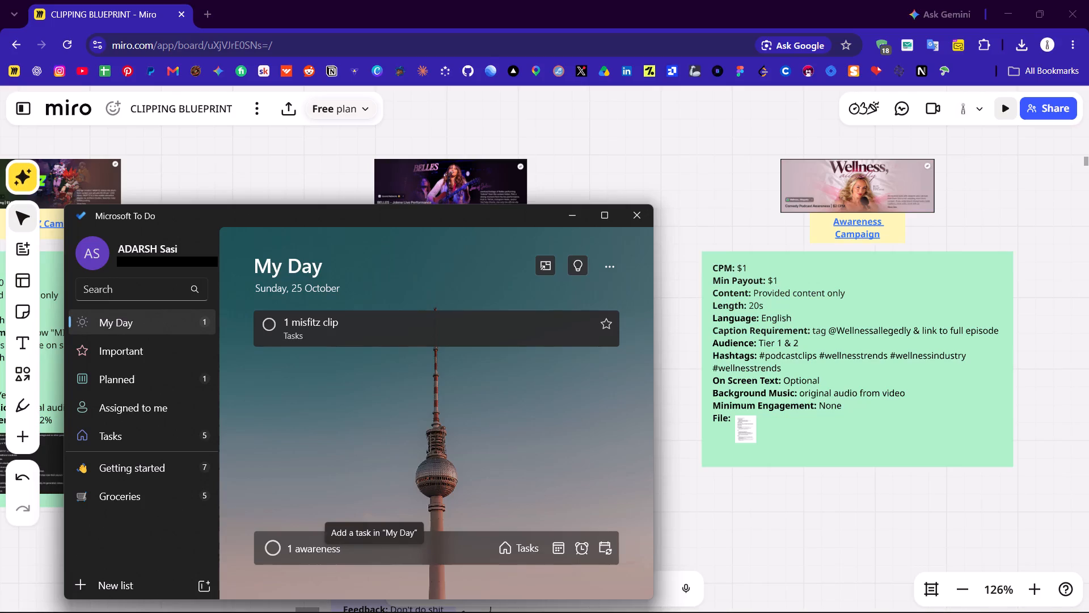
pyautogui.press('space')
pyautogui.write('campa')
pyautogui.write('ign')
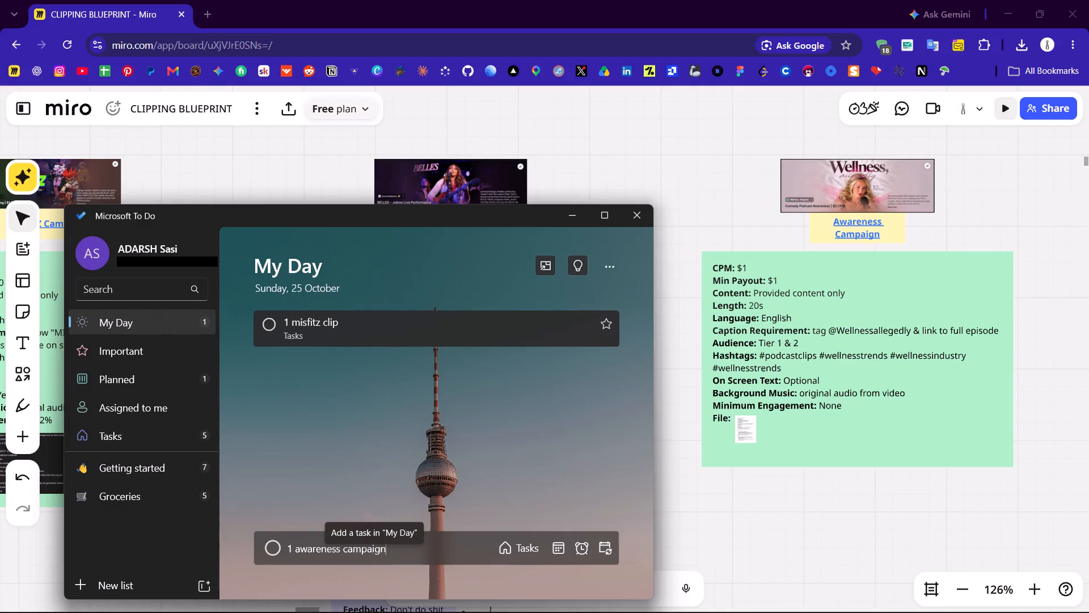
pyautogui.press('Return')
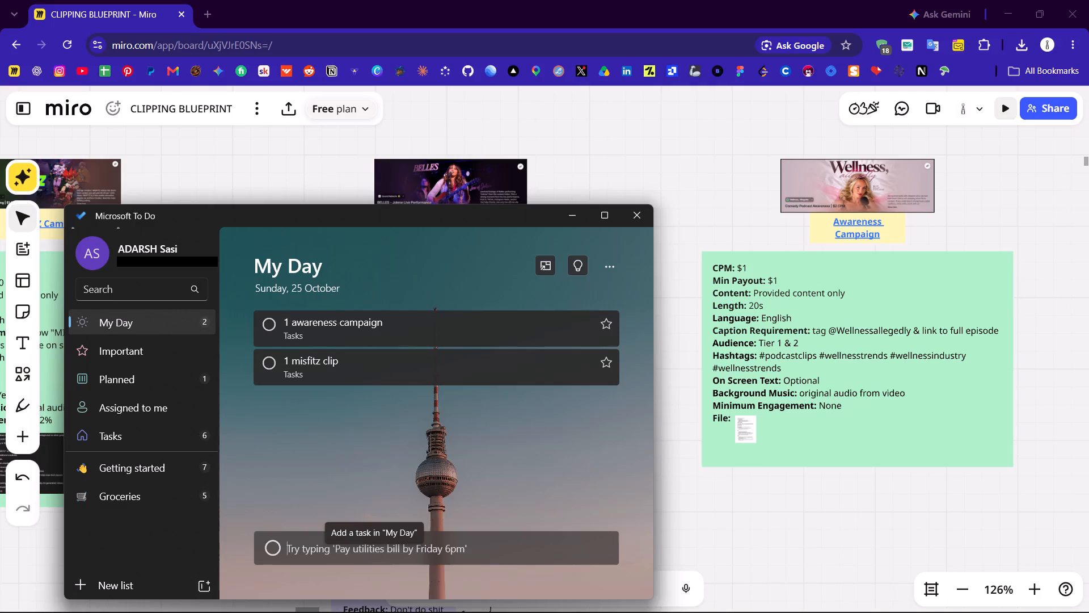
# Rename the "1 awareness campaign" task to "2 awareness clips".
pyautogui.click(315, 331)
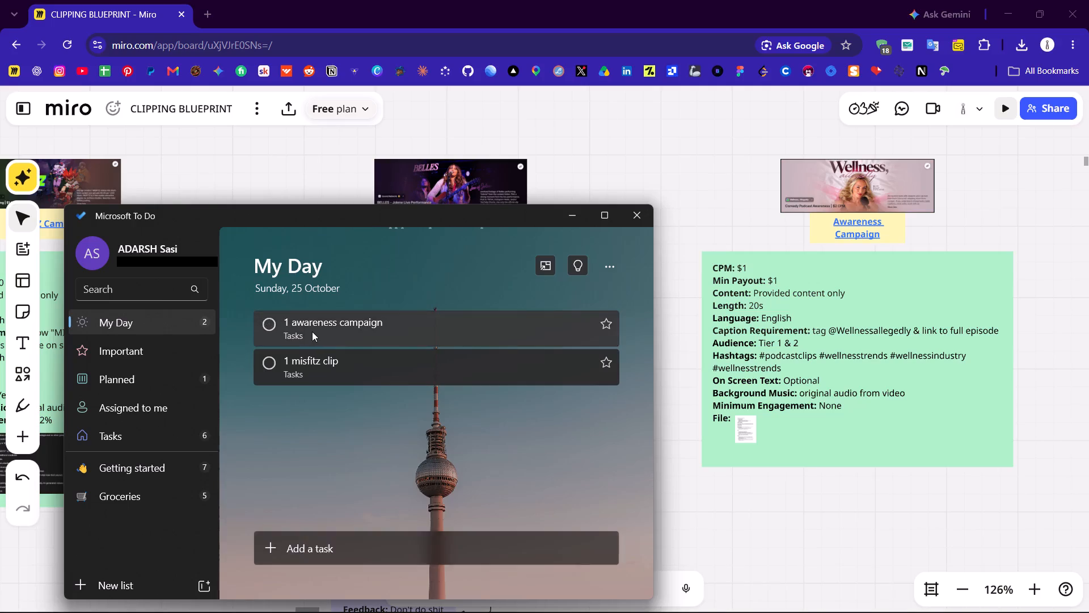
pyautogui.click(437, 279)
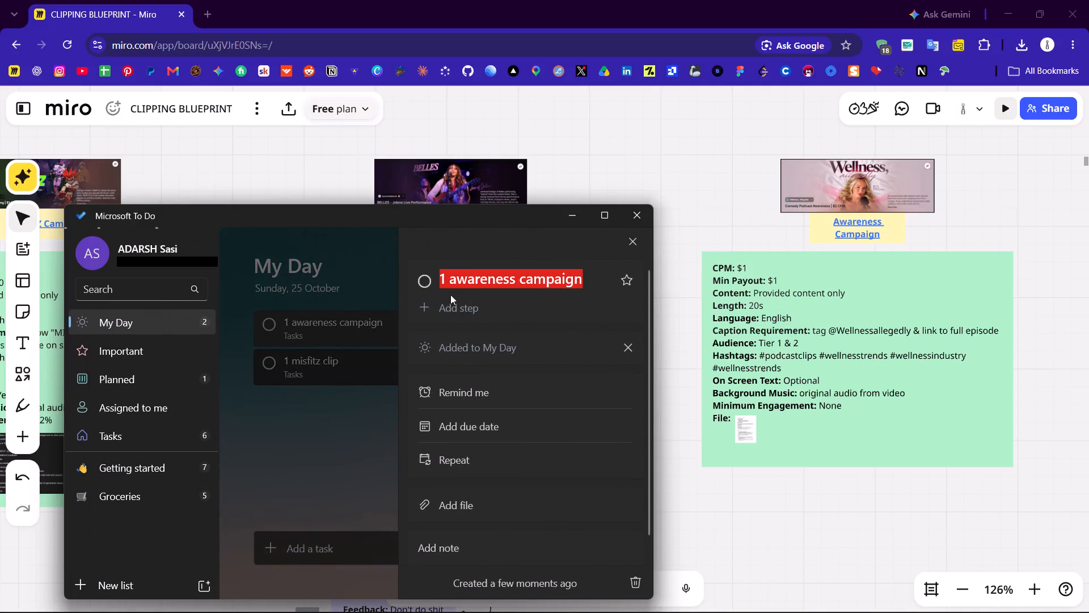
pyautogui.click(454, 278)
pyautogui.press('Left')
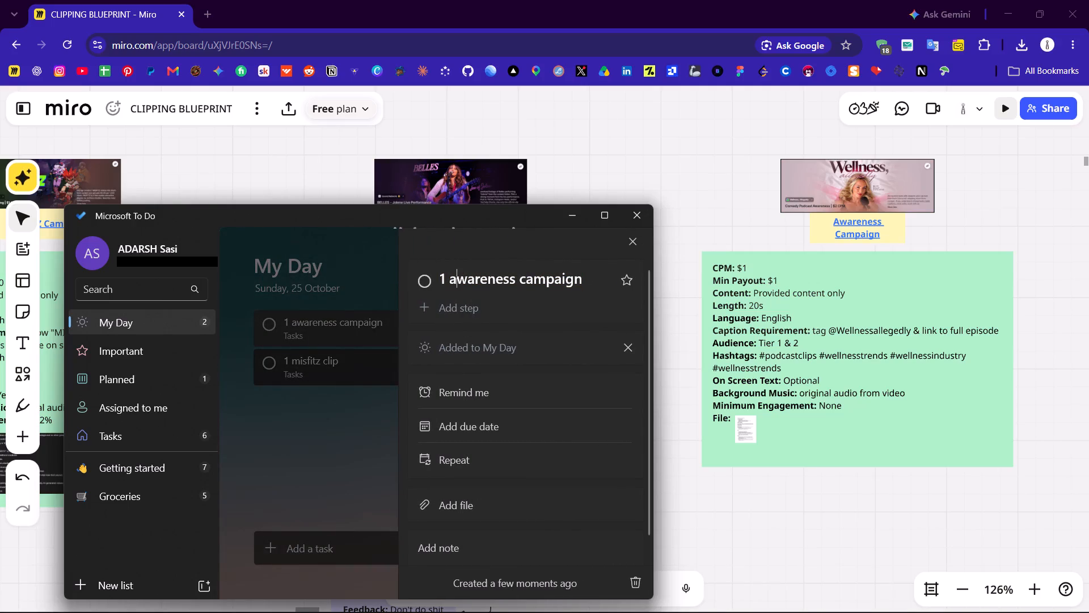
pyautogui.press('Left')
pyautogui.press('BackSpace')
pyautogui.press('2')
pyautogui.hotkey('ctrl', 'Right')
pyautogui.hotkey('ctrl', 'Right')
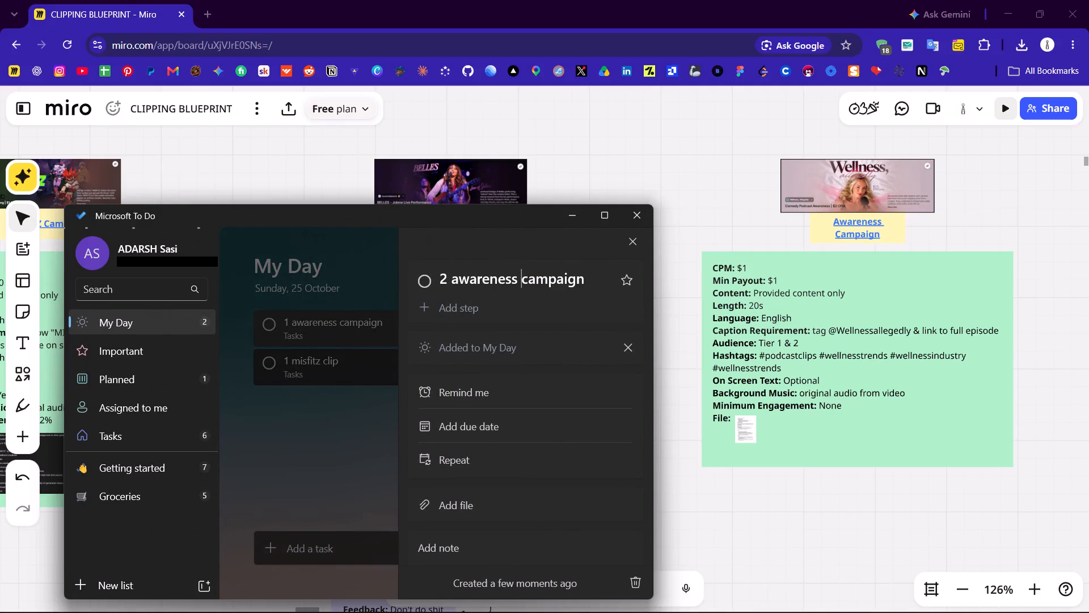
pyautogui.hotkey('ctrl', 'Right')
pyautogui.hotkey('ctrl', 'BackSpace')
pyautogui.write('clis')
pyautogui.press('BackSpace')
pyautogui.write('ps')
pyautogui.press('Return')
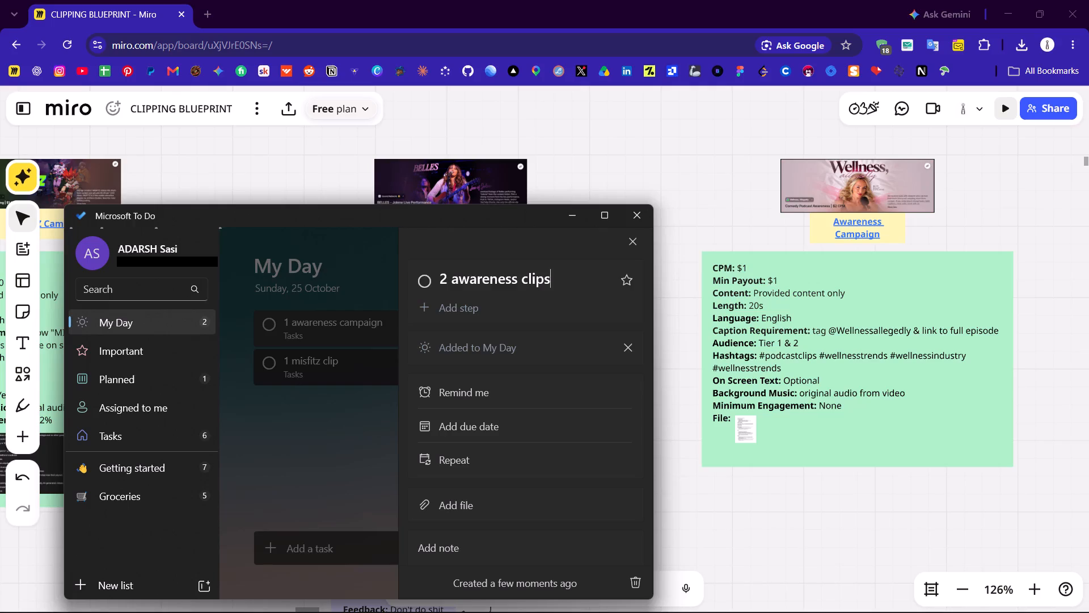
pyautogui.click(368, 438)
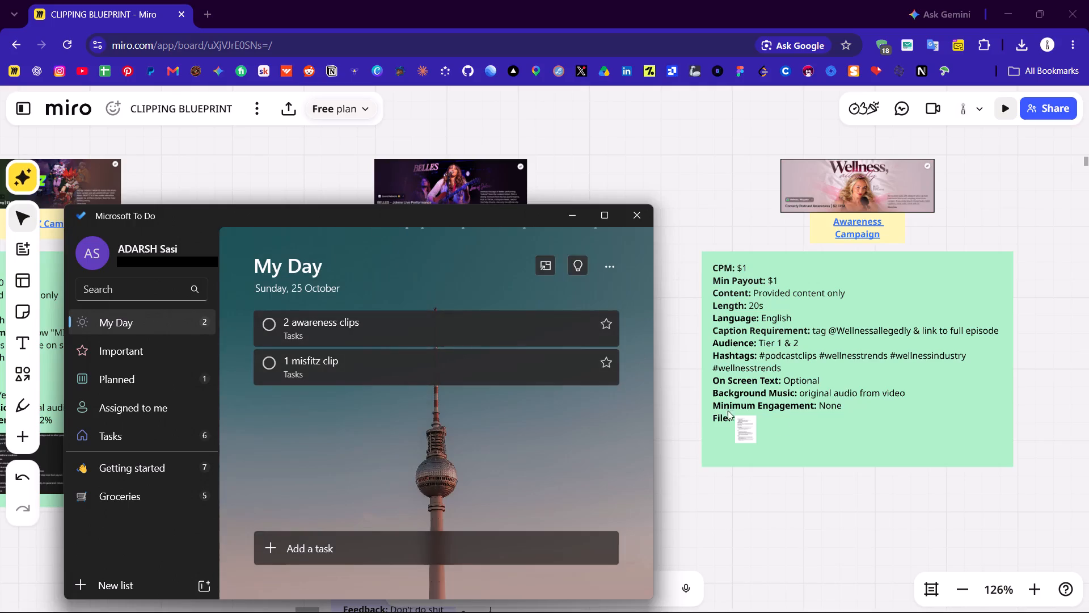
# Bring the Space Cadet Campaign box beside the To Do window and add the task "2 space cadet campagin" to My Day.
pyautogui.moveTo(692, 180); pyautogui.dragTo(151, 210, button='right')
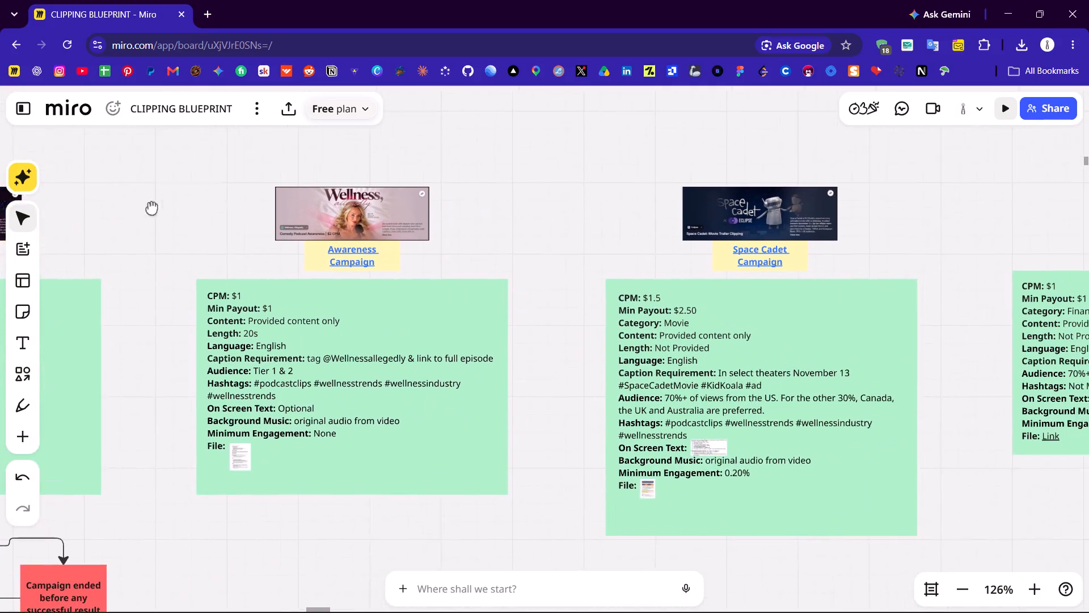
pyautogui.moveTo(151, 210); pyautogui.dragTo(157, 210, button='right')
pyautogui.moveTo(396, 239); pyautogui.dragTo(327, 217, button='right')
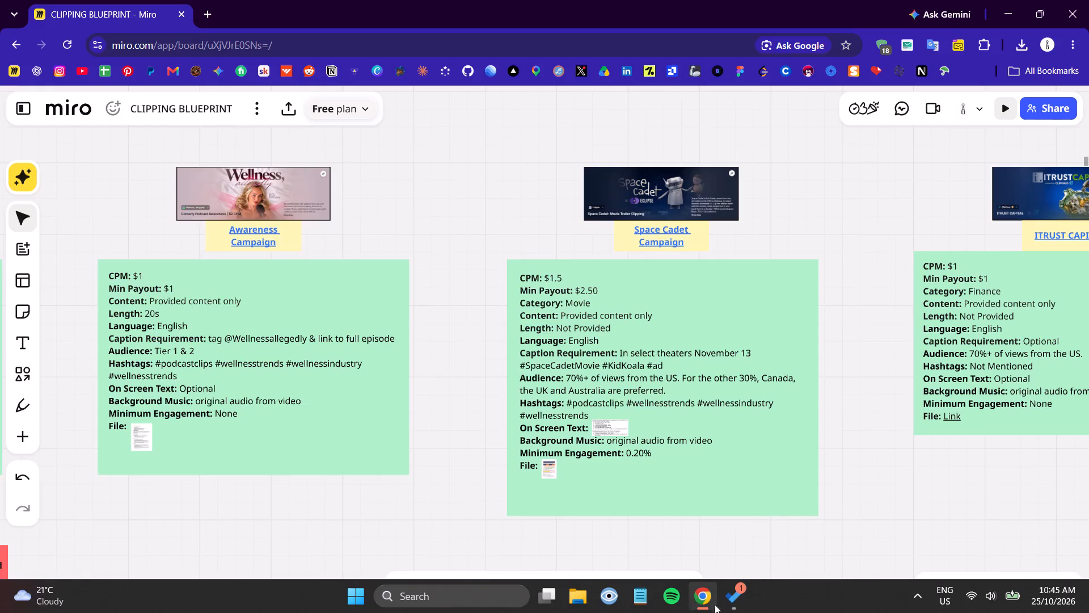
pyautogui.click(735, 595)
pyautogui.moveTo(409, 212); pyautogui.dragTo(392, 203)
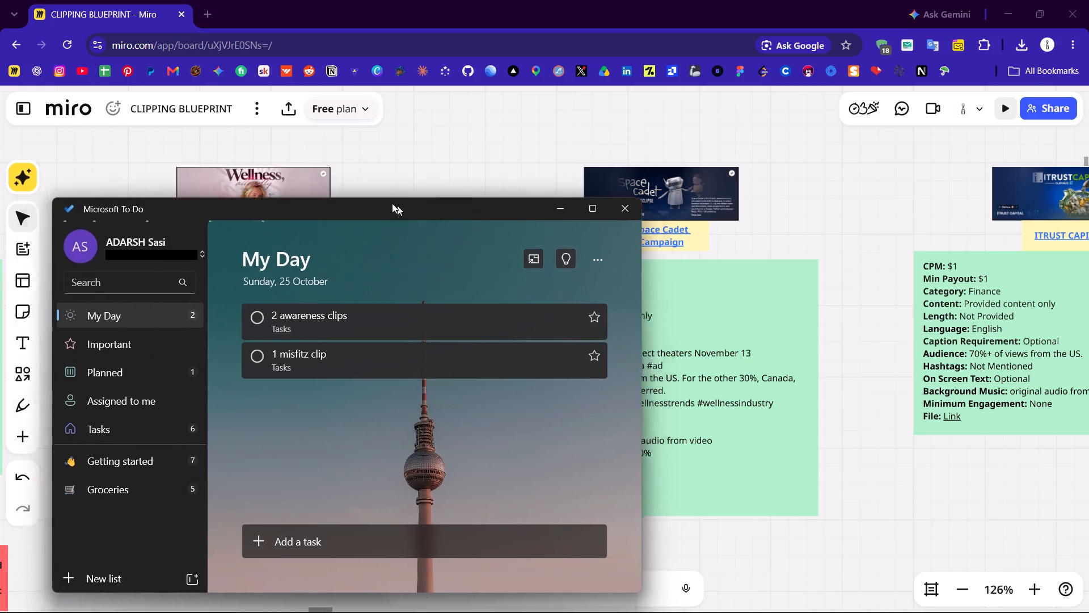
pyautogui.moveTo(392, 203); pyautogui.dragTo(291, 158)
pyautogui.click(296, 481)
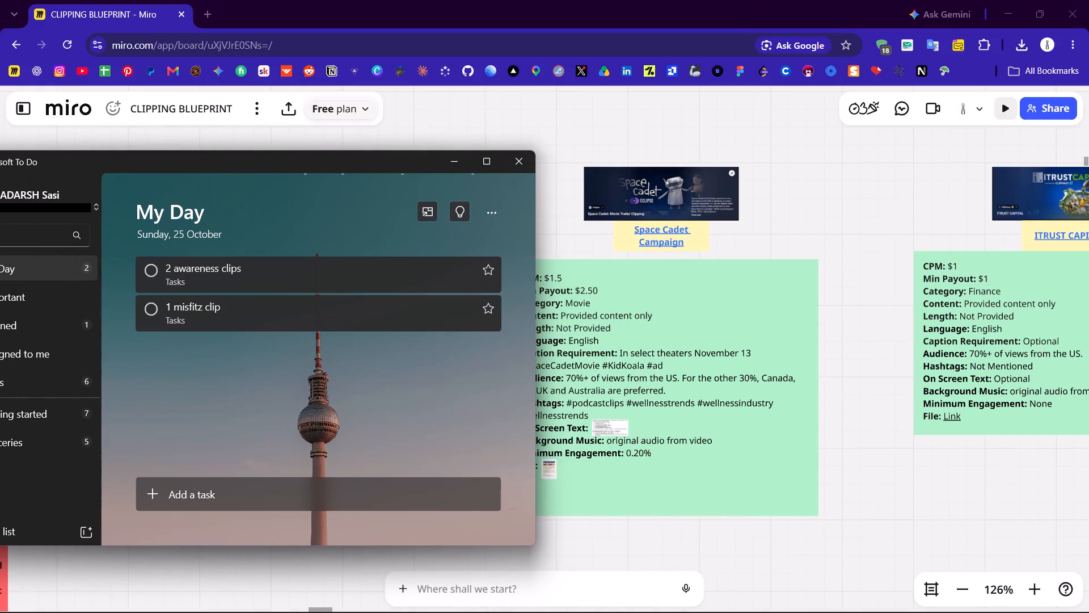
pyautogui.write('2 spca')
pyautogui.press('BackSpace')
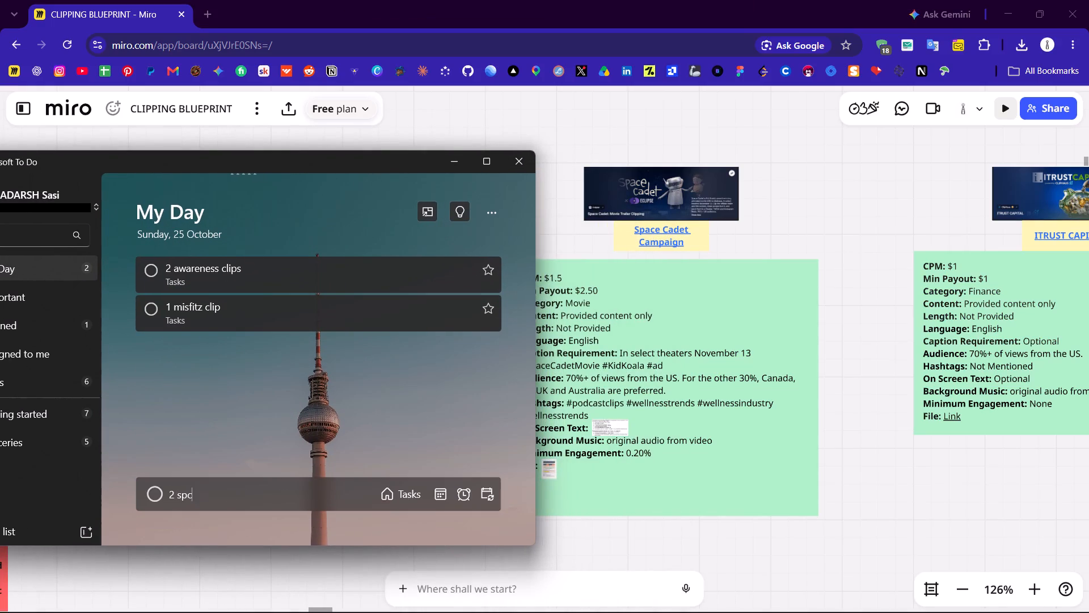
pyautogui.press('BackSpace')
pyautogui.write('ace caed')
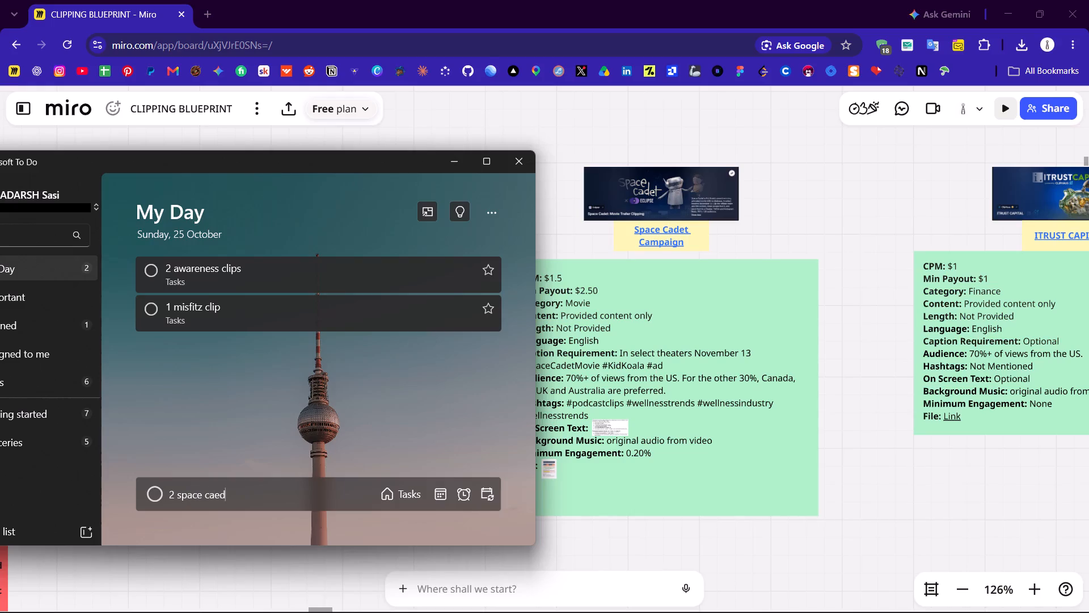
pyautogui.press('BackSpace')
pyautogui.press('BackSpace')
pyautogui.write('de')
pyautogui.write('t campagin')
pyautogui.press('Return')
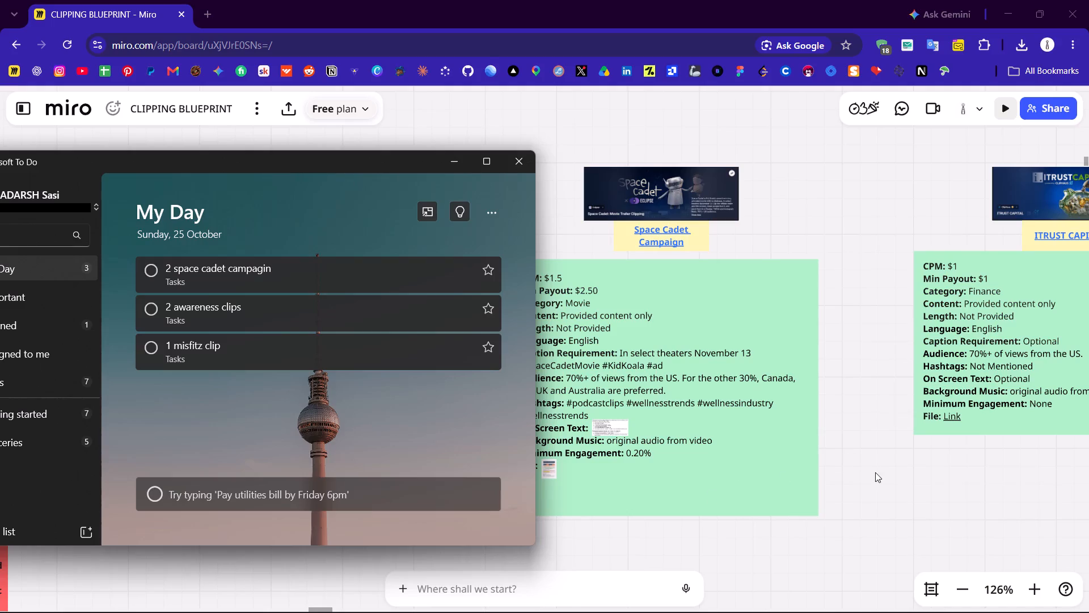
# Add the task "1 itrust campaign" to My Day for the ITRUST CAPITAL campaign.
pyautogui.press('1')
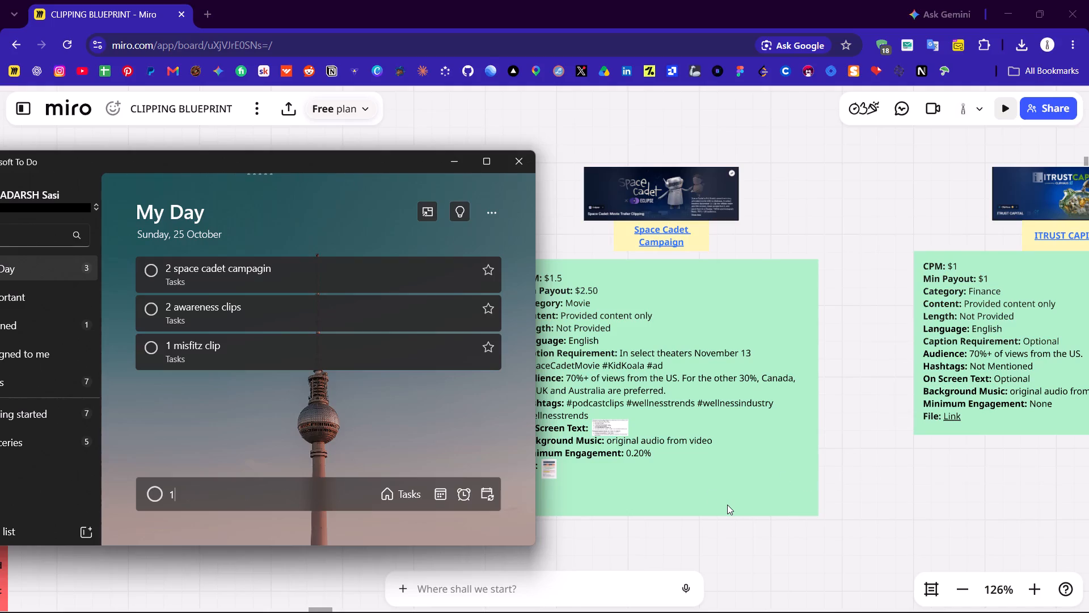
pyautogui.press('space')
pyautogui.write('it')
pyautogui.write('rust campagi')
pyautogui.press('BackSpace')
pyautogui.press('BackSpace')
pyautogui.write('ign')
pyautogui.press('Return')
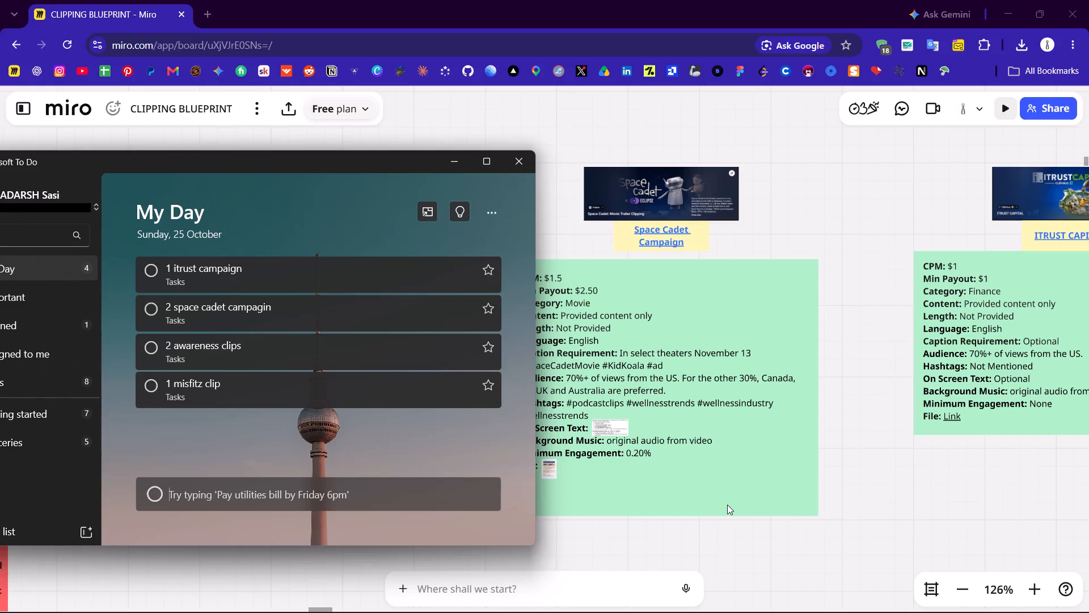
# Check the Irubyana, Akira and Skiimask boxes on the Miro board, and add the task "2 skiimask clips" to My Day.
pyautogui.moveTo(985, 484); pyautogui.dragTo(60, 547, button='right')
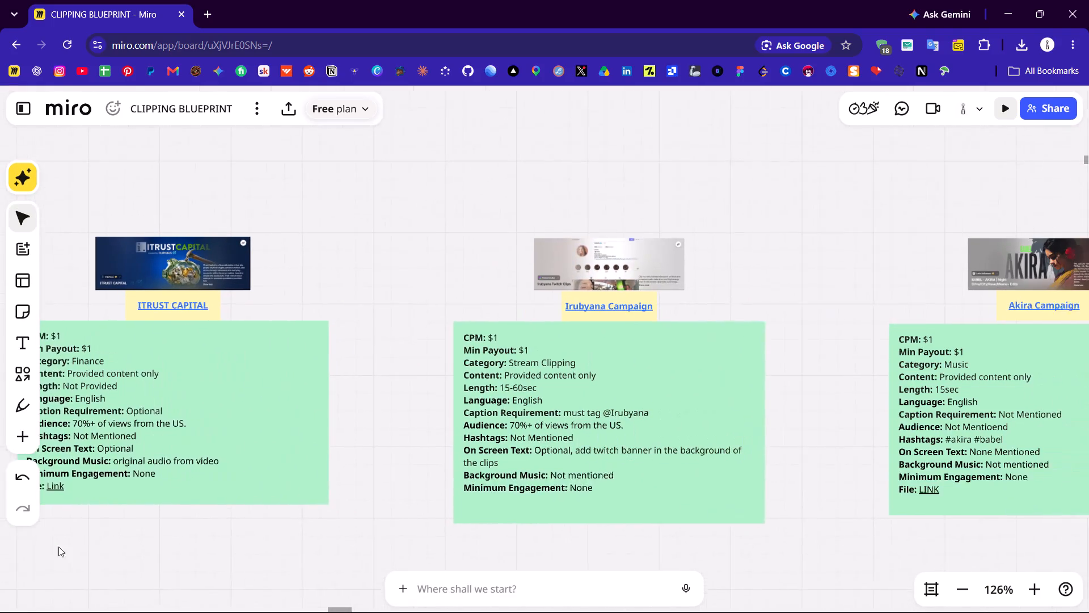
pyautogui.moveTo(785, 542); pyautogui.dragTo(581, 516, button='right')
pyautogui.scroll(-2, 681, 522)
pyautogui.moveTo(646, 538); pyautogui.dragTo(544, 534, button='right')
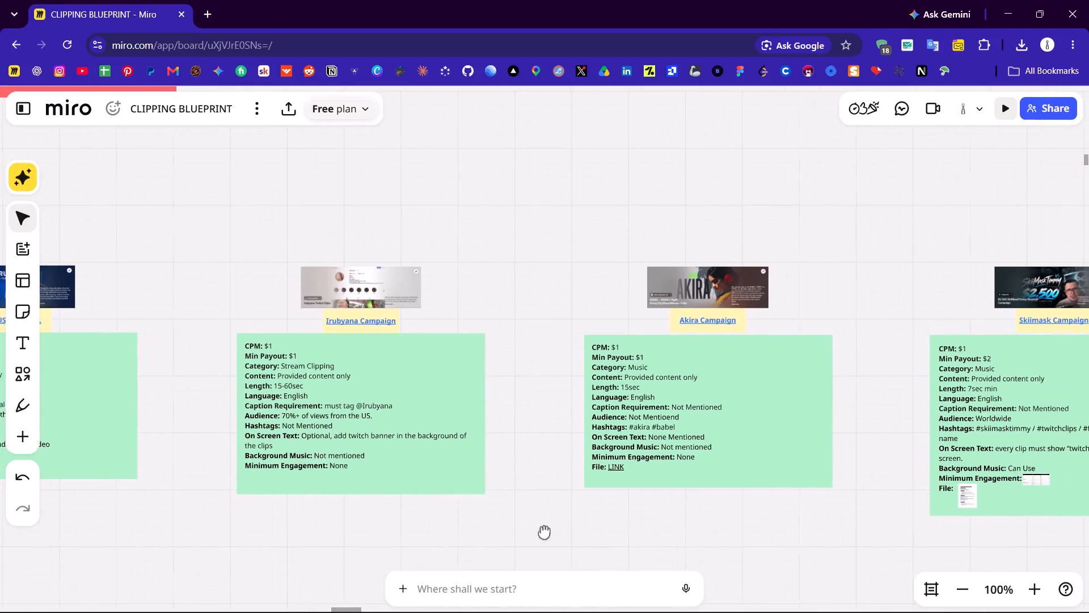
pyautogui.moveTo(544, 534); pyautogui.dragTo(466, 528, button='right')
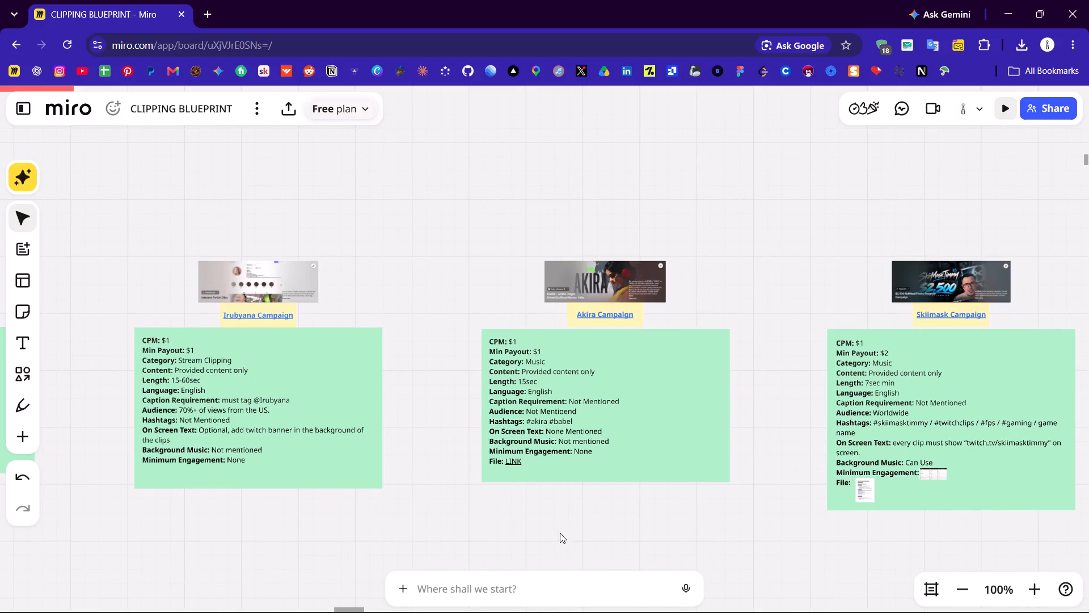
pyautogui.click(733, 599)
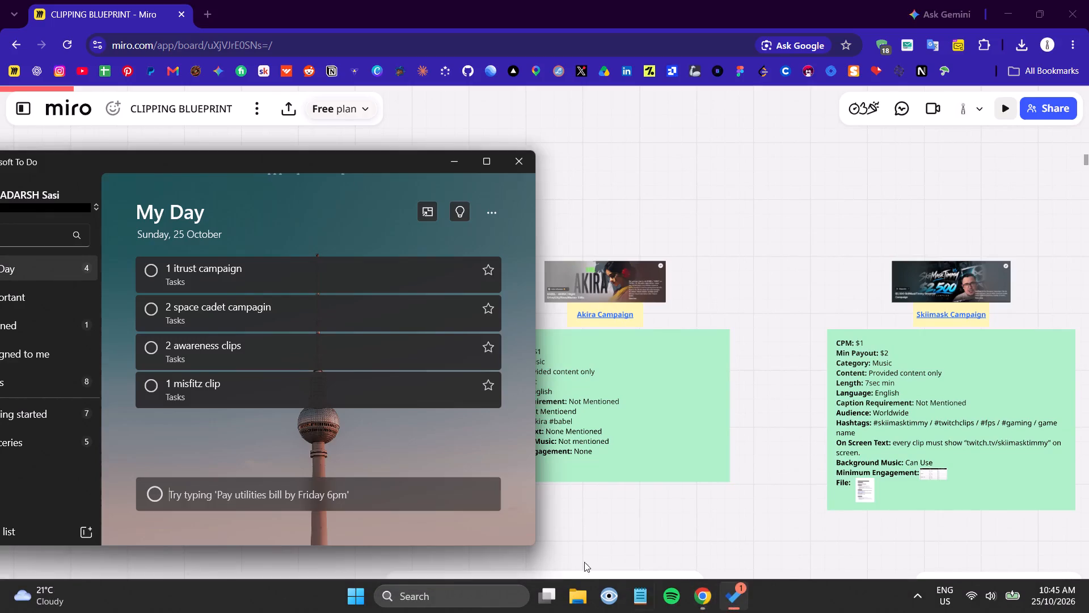
pyautogui.press('2')
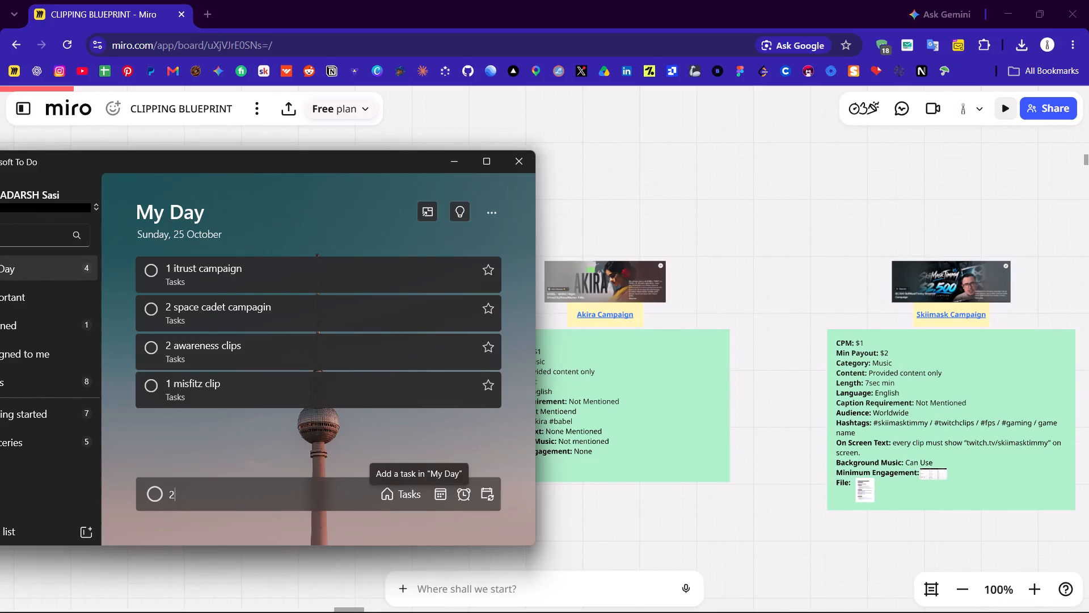
pyautogui.press('space')
pyautogui.write('si')
pyautogui.press('BackSpace')
pyautogui.write('kiimask camp')
pyautogui.press('BackSpace')
pyautogui.press('BackSpace')
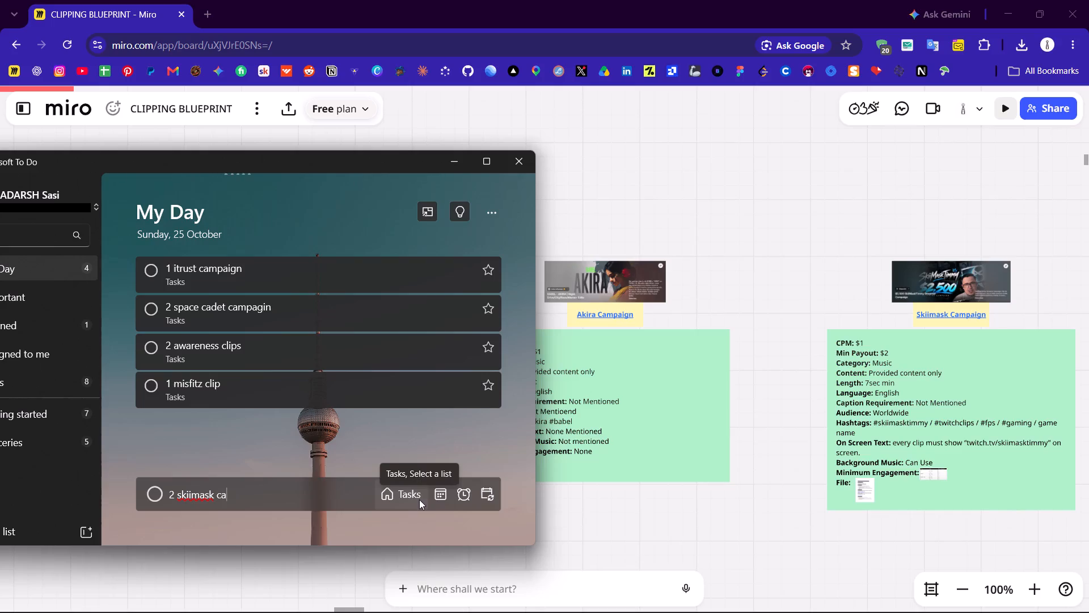
pyautogui.press('BackSpace')
pyautogui.write('lips')
pyautogui.press('Return')
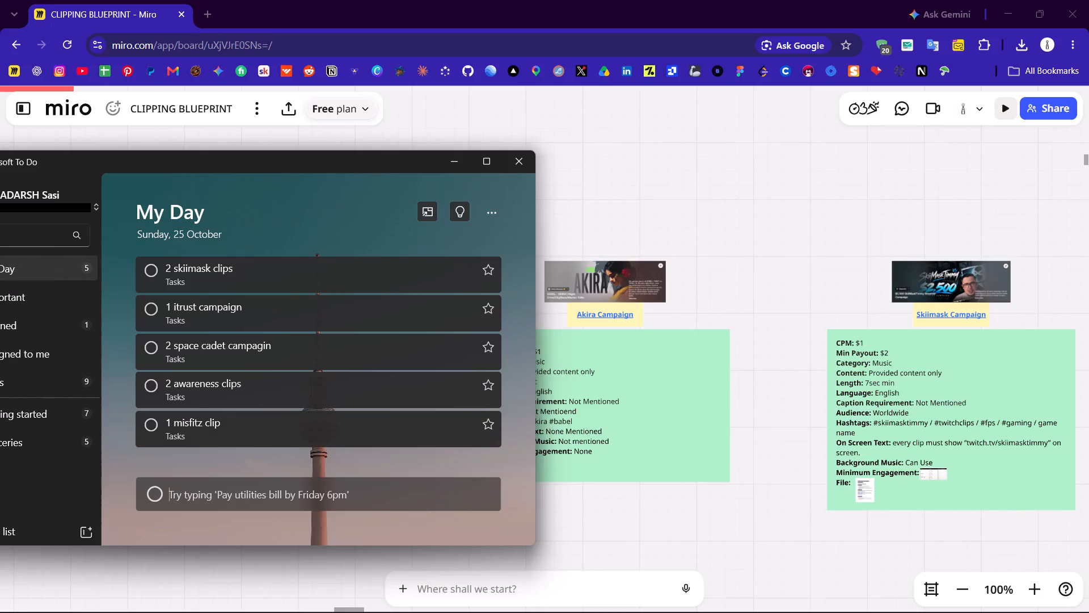
# Add the task "4 akira clips" to My Day for the Akira Campaign.
pyautogui.write('2 aki')
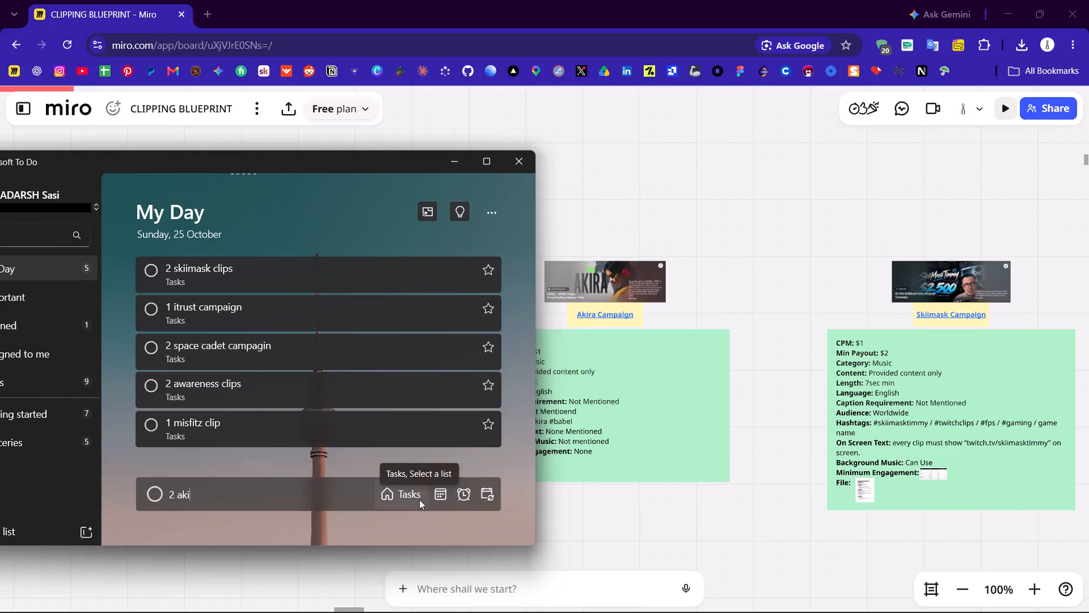
pyautogui.press('BackSpace')
pyautogui.press('BackSpace')
pyautogui.press('BackSpace')
pyautogui.press('BackSpace')
pyautogui.press('BackSpace')
pyautogui.press('BackSpace')
pyautogui.write('4 akira clips')
pyautogui.press('Return')
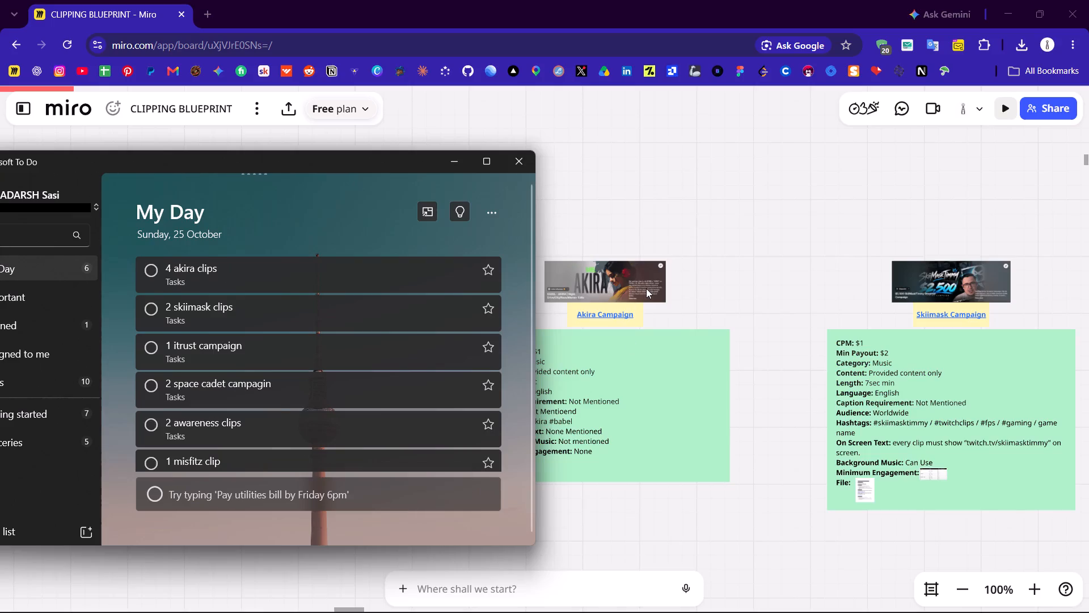
# Place the Irubyana Campaign box beside the To Do window and add the task "2 irubyana clips" to My Day.
pyautogui.moveTo(661, 205); pyautogui.dragTo(849, 207, button='right')
pyautogui.scroll(4, 655, 287)
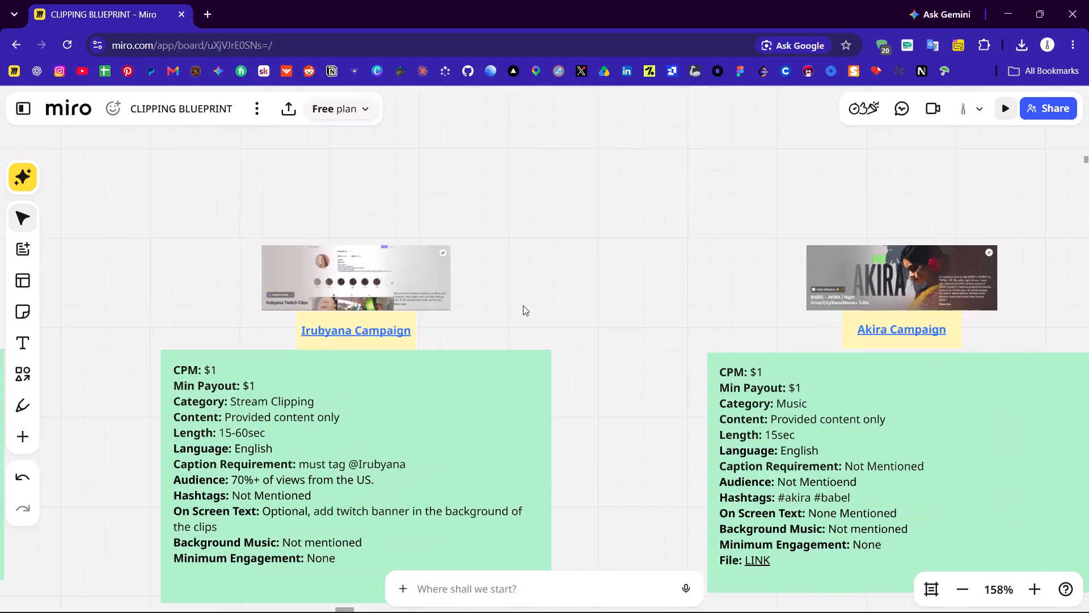
pyautogui.moveTo(523, 305); pyautogui.dragTo(700, 249, button='right')
pyautogui.click(735, 602)
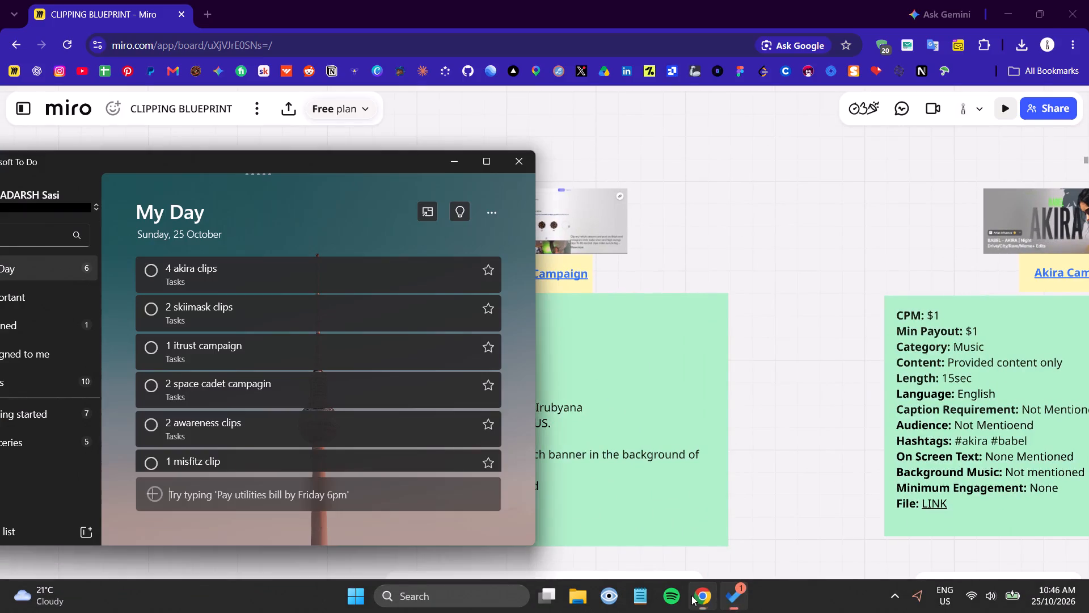
pyautogui.moveTo(291, 150); pyautogui.dragTo(280, 156)
pyautogui.moveTo(278, 158); pyautogui.dragTo(220, 181)
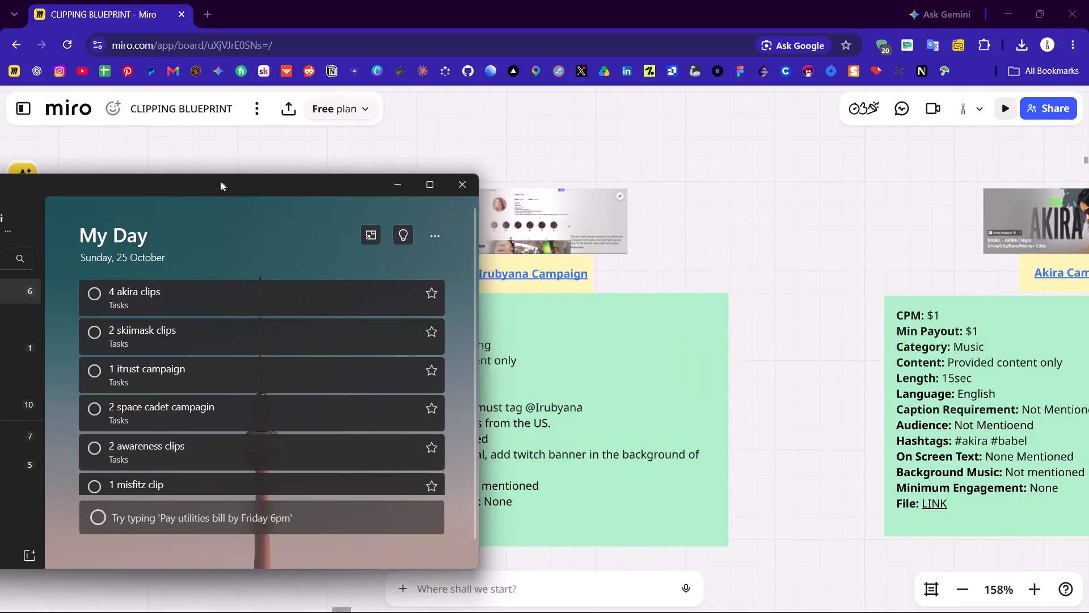
pyautogui.moveTo(220, 181); pyautogui.dragTo(172, 180)
pyautogui.write('2 i')
pyautogui.write('rubyana ca')
pyautogui.press('BackSpace')
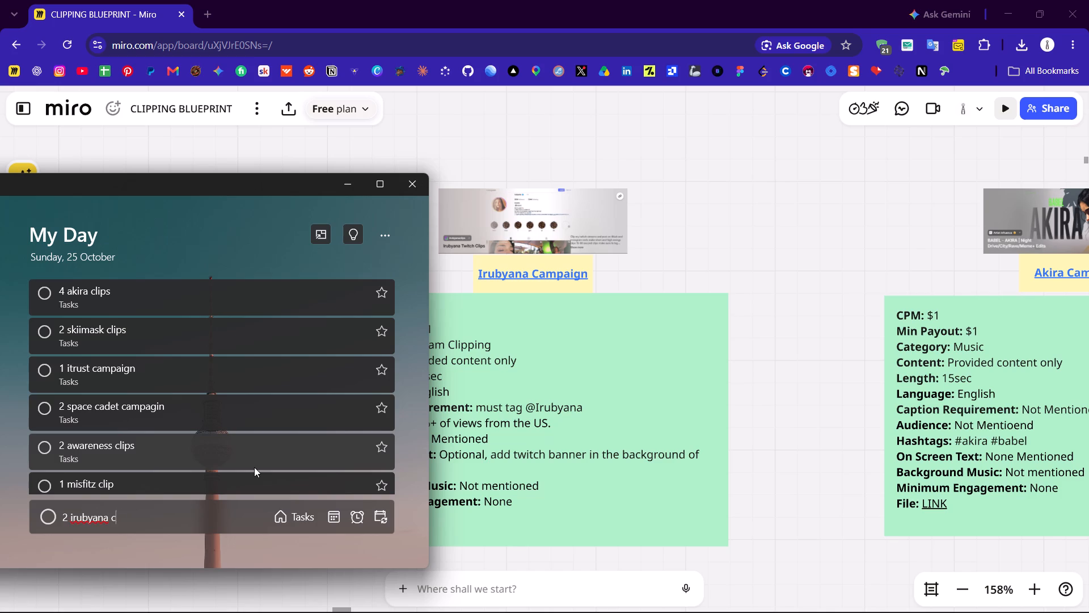
pyautogui.write('lips')
pyautogui.press('Return')
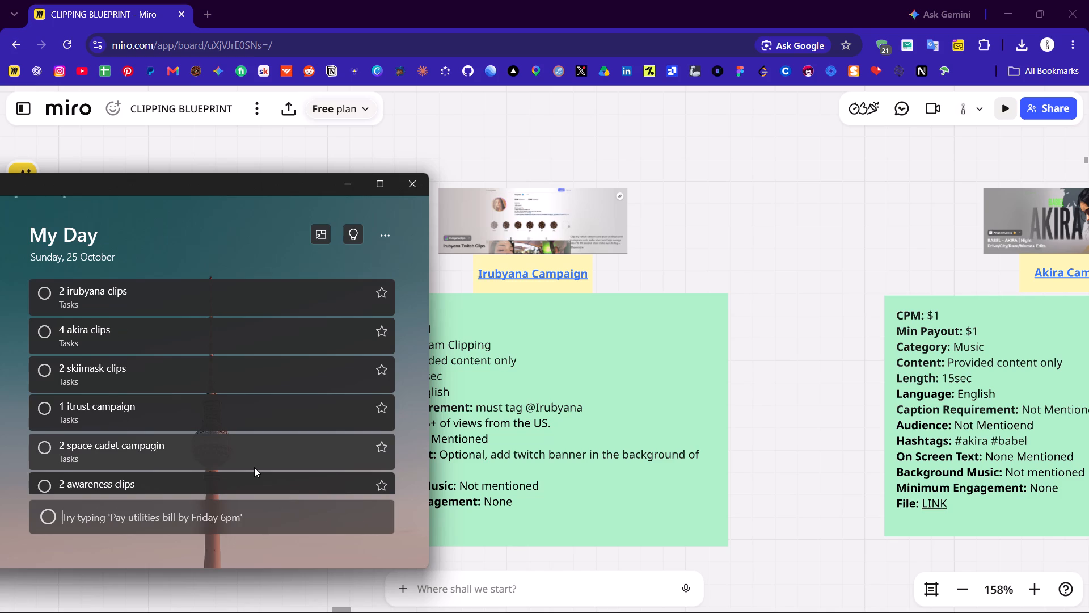
# Look over the whole Miro board, covering the Blueprint, Clipping Journey and Clipping Guide sections and the row of campaign boxes.
pyautogui.click(685, 234)
pyautogui.scroll(-15, 678, 243)
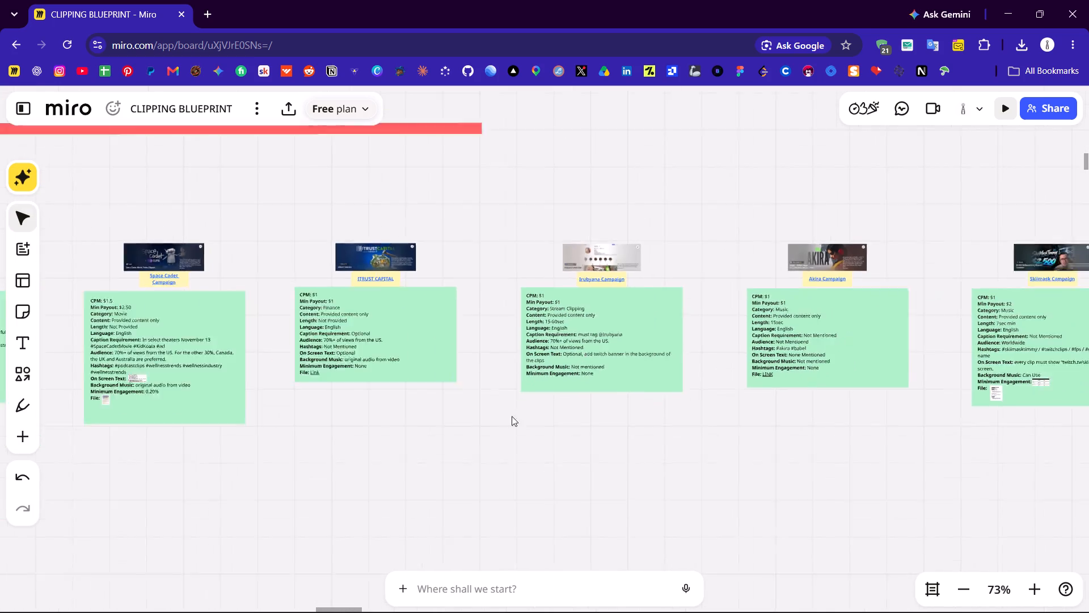
pyautogui.scroll(-5, 512, 416)
pyautogui.moveTo(480, 456); pyautogui.dragTo(685, 444, button='right')
pyautogui.scroll(-5, 656, 299)
pyautogui.moveTo(669, 287); pyautogui.dragTo(651, 324, button='right')
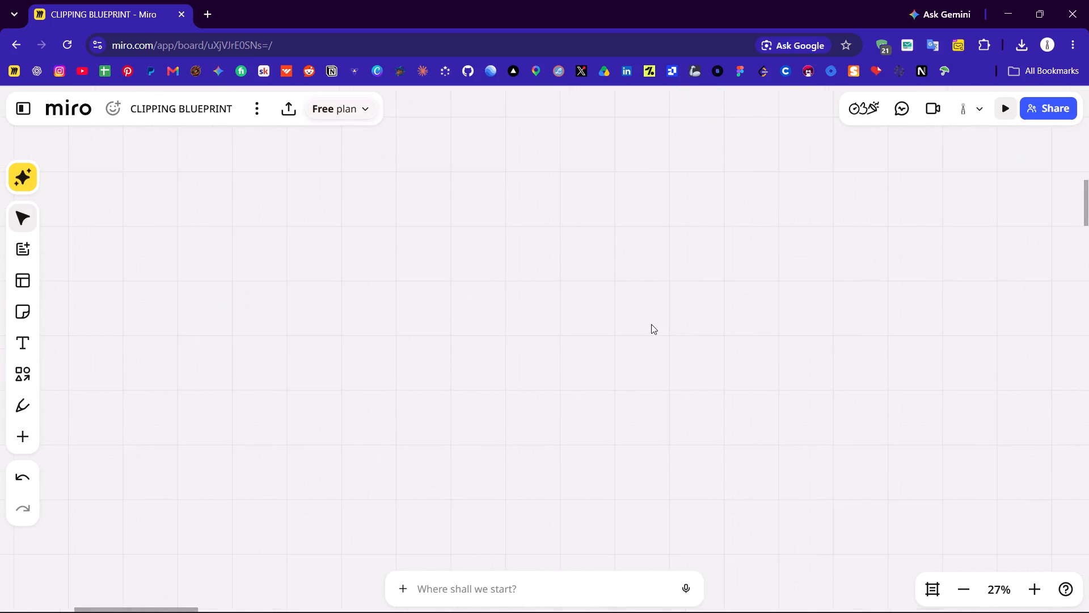
pyautogui.moveTo(651, 324); pyautogui.dragTo(425, 409, button='right')
pyautogui.scroll(-1, 632, 309)
pyautogui.scroll(-11, 731, 312)
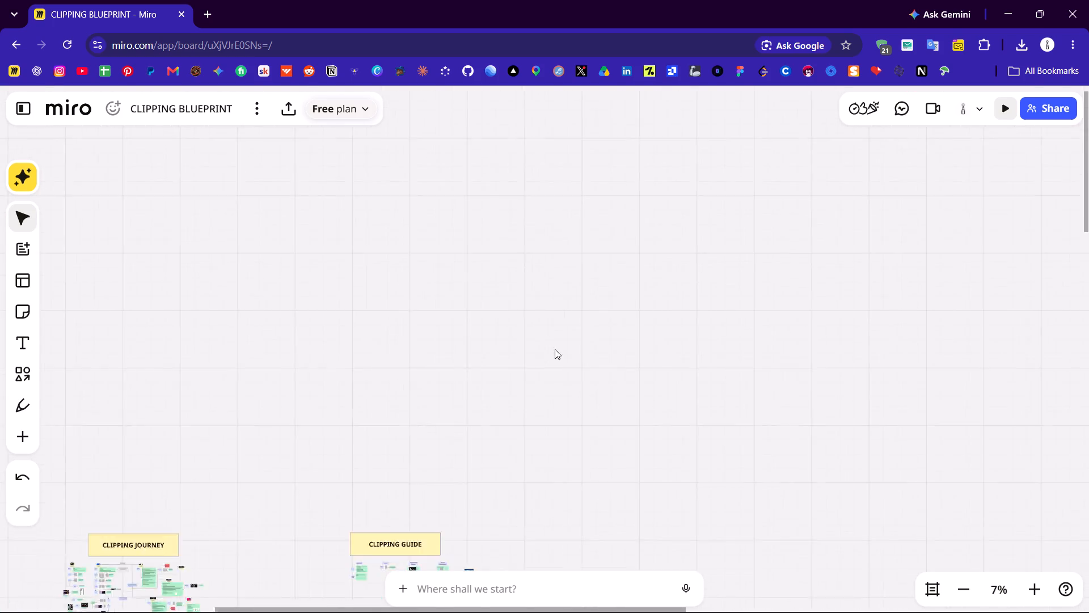
pyautogui.moveTo(562, 351); pyautogui.dragTo(712, 268, button='right')
pyautogui.moveTo(628, 477); pyautogui.dragTo(655, 401, button='right')
pyautogui.scroll(10, 655, 404)
pyautogui.moveTo(578, 422); pyautogui.dragTo(683, 468, button='right')
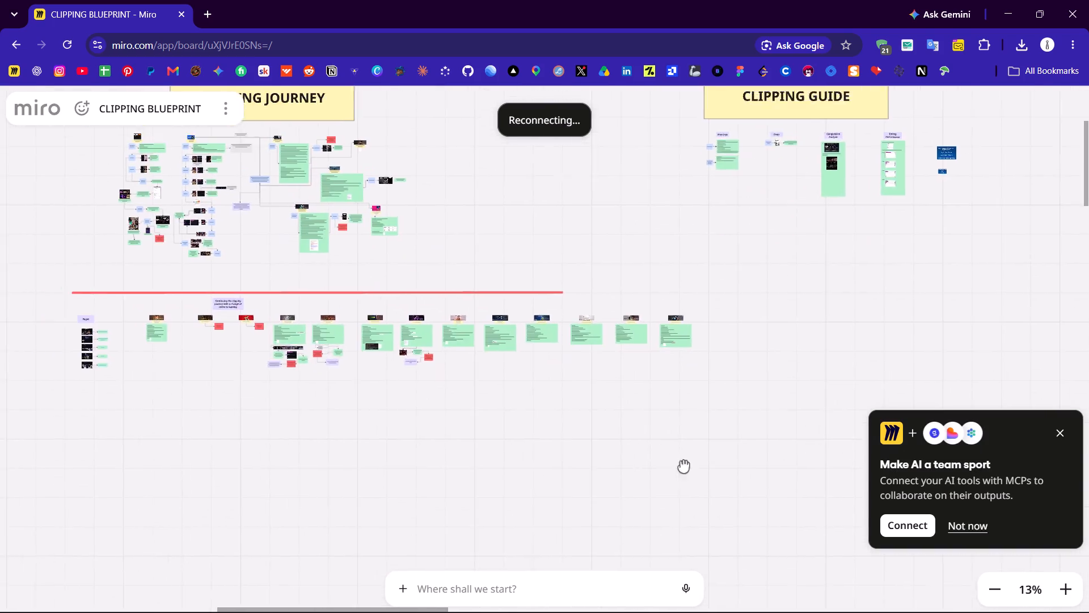
pyautogui.moveTo(683, 468); pyautogui.dragTo(689, 473, button='right')
pyautogui.scroll(-3, 686, 475)
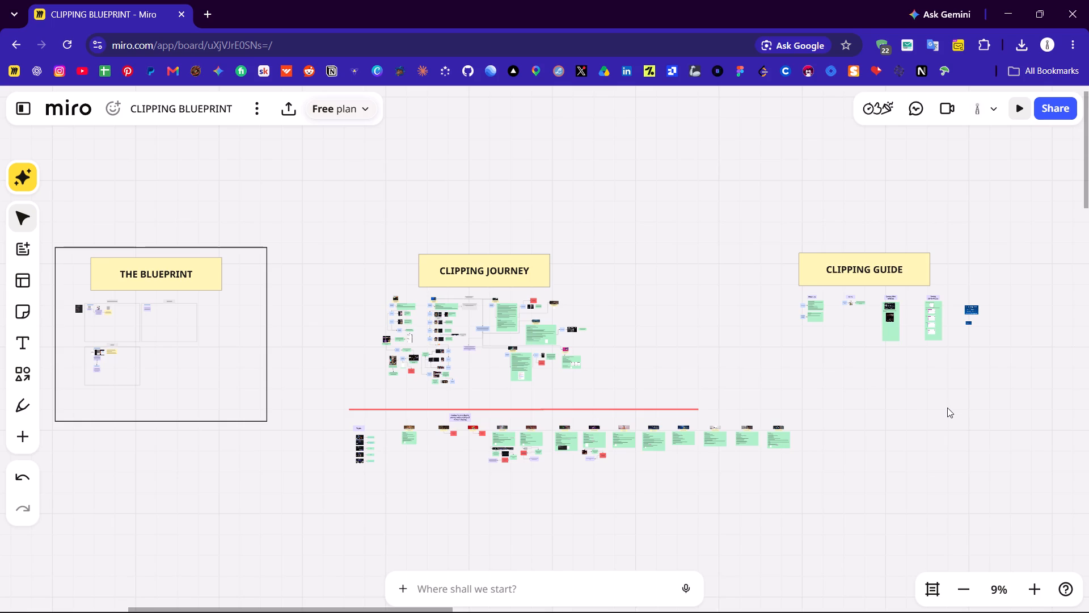
pyautogui.moveTo(897, 456); pyautogui.dragTo(837, 439, button='right')
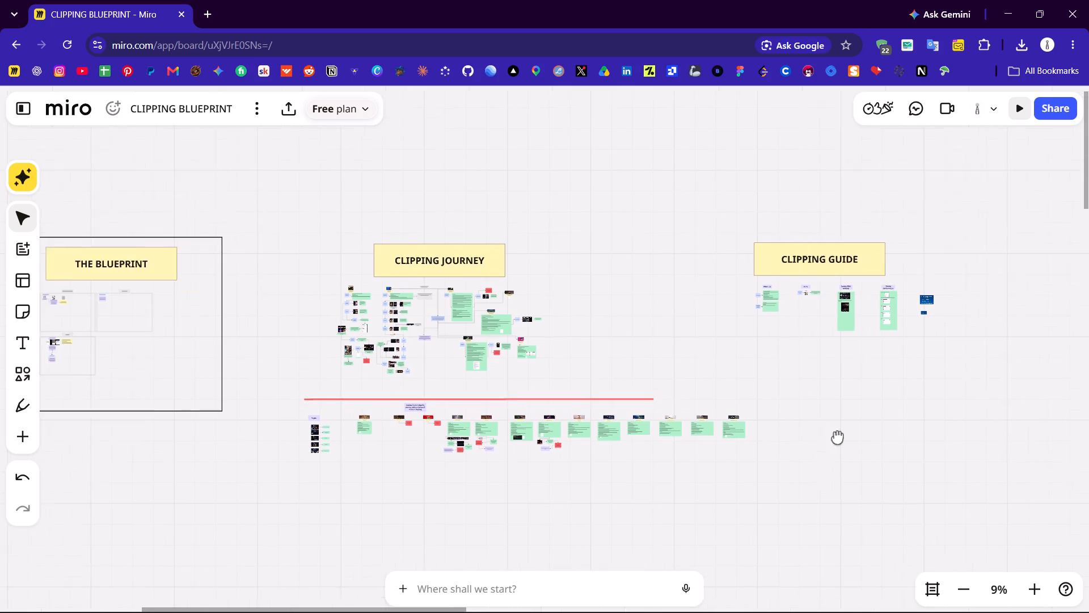
pyautogui.moveTo(837, 439); pyautogui.dragTo(775, 410, button='right')
pyautogui.scroll(-5, 759, 410)
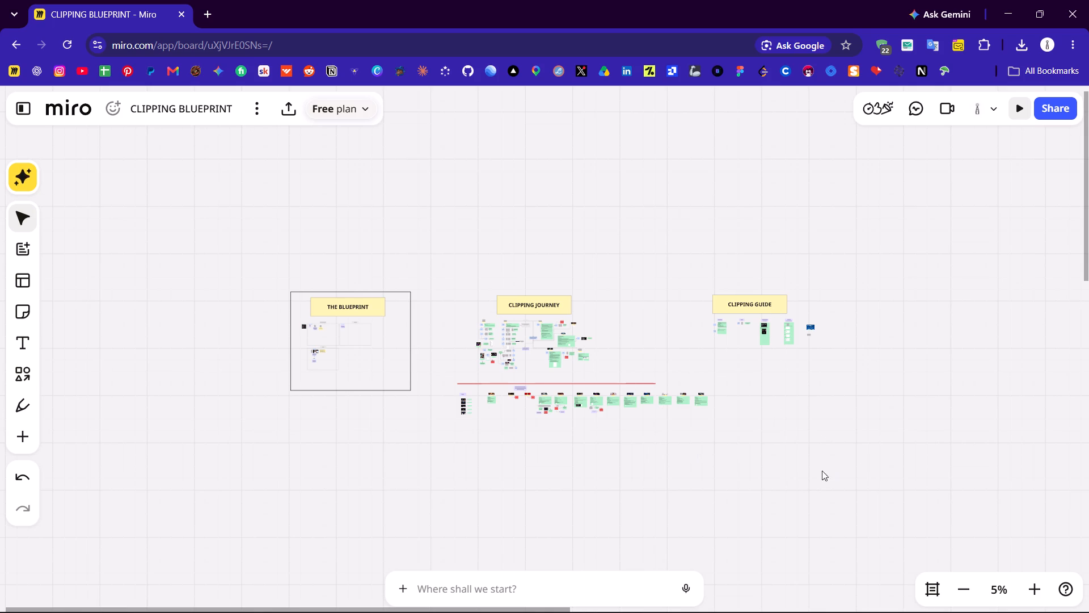
pyautogui.scroll(9, 442, 249)
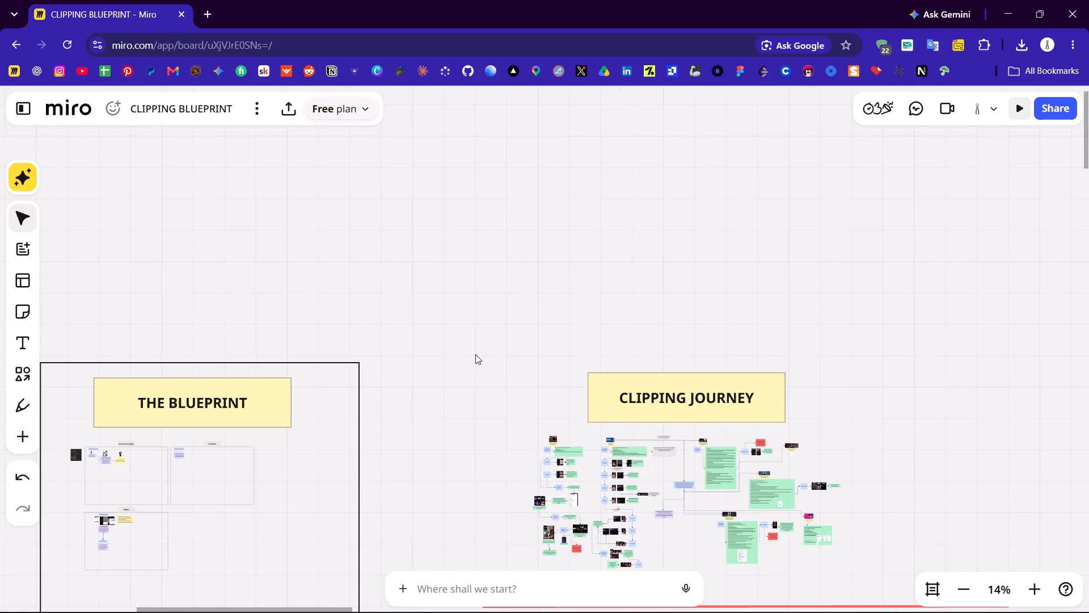
# Open Reddit in place of the Miro board and browse the posts in the home feed.
pyautogui.click(312, 77)
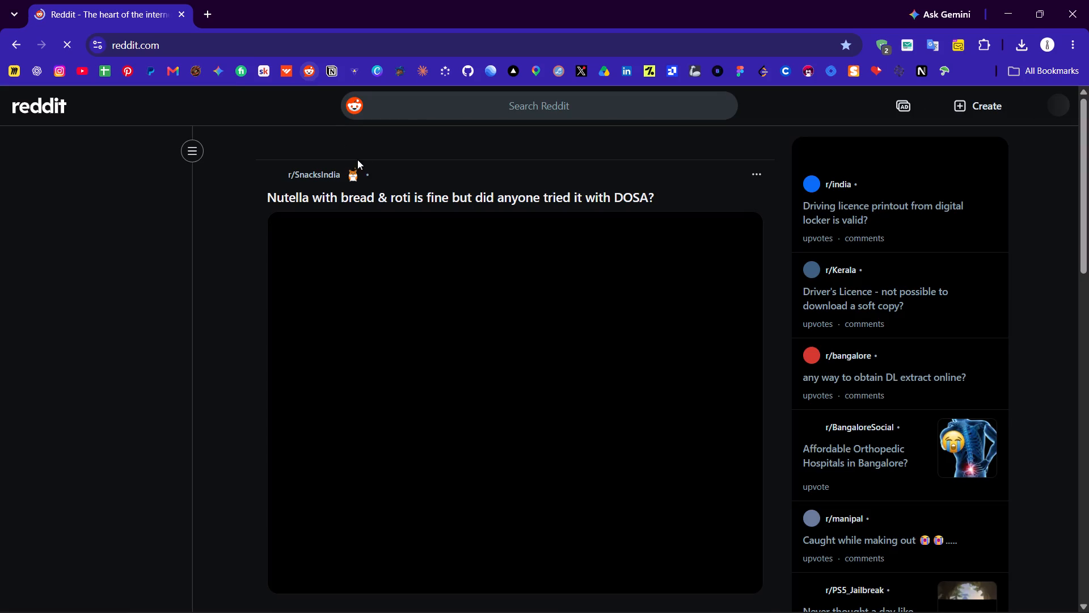
pyautogui.scroll(-8, 526, 327)
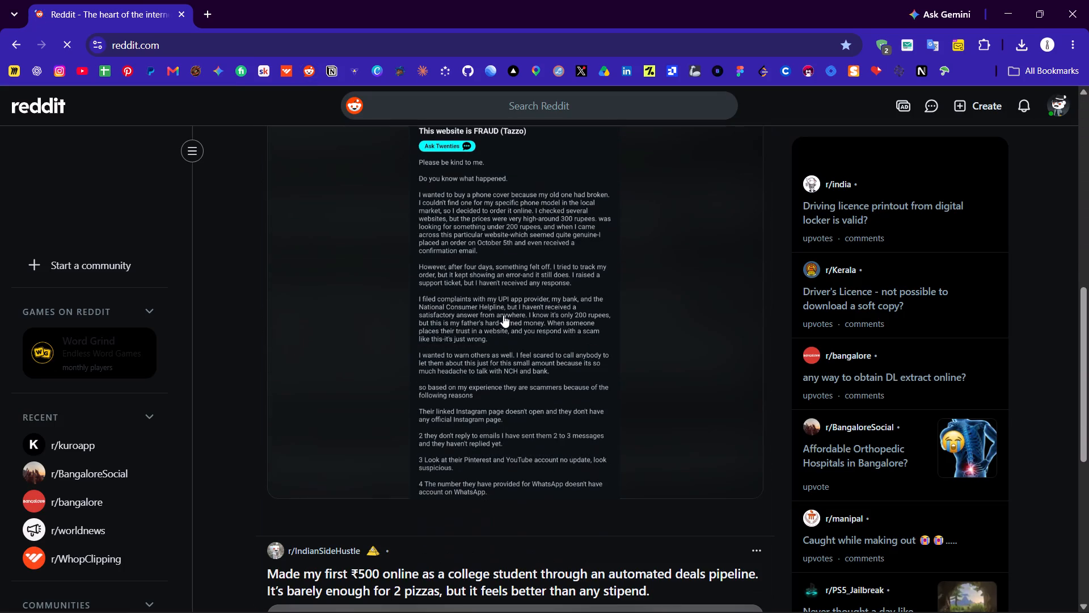
pyautogui.scroll(-7, 533, 323)
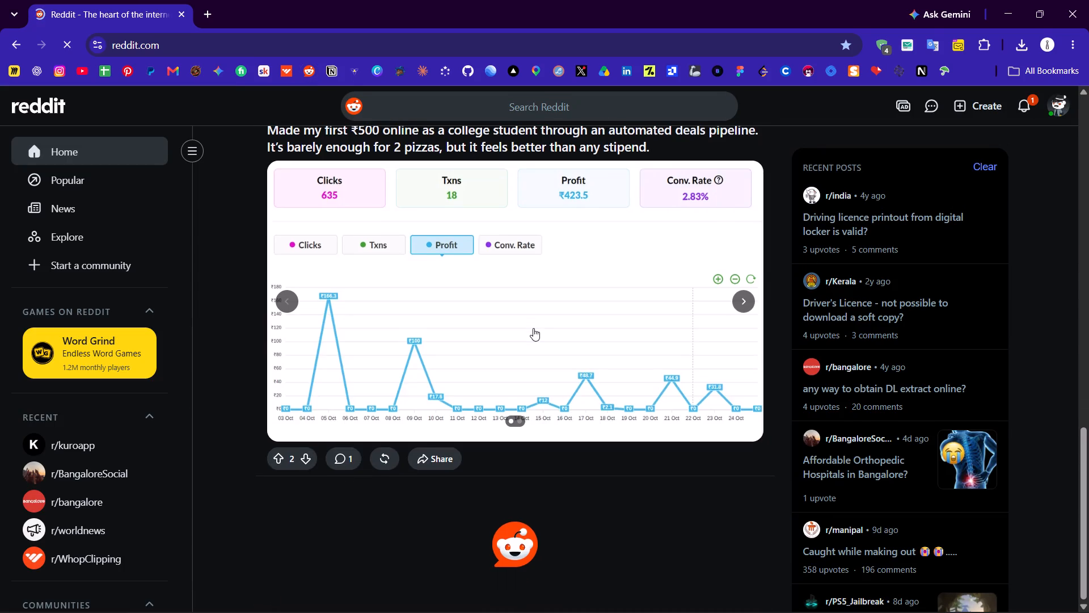
pyautogui.scroll(-1, 532, 345)
pyautogui.scroll(3, 532, 345)
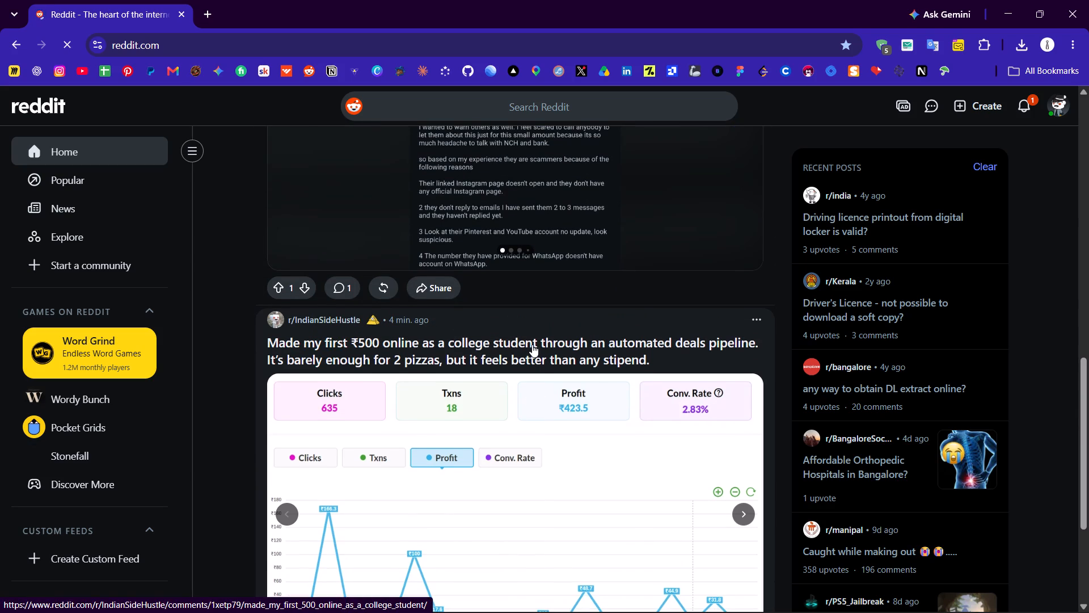
pyautogui.scroll(-9, 531, 345)
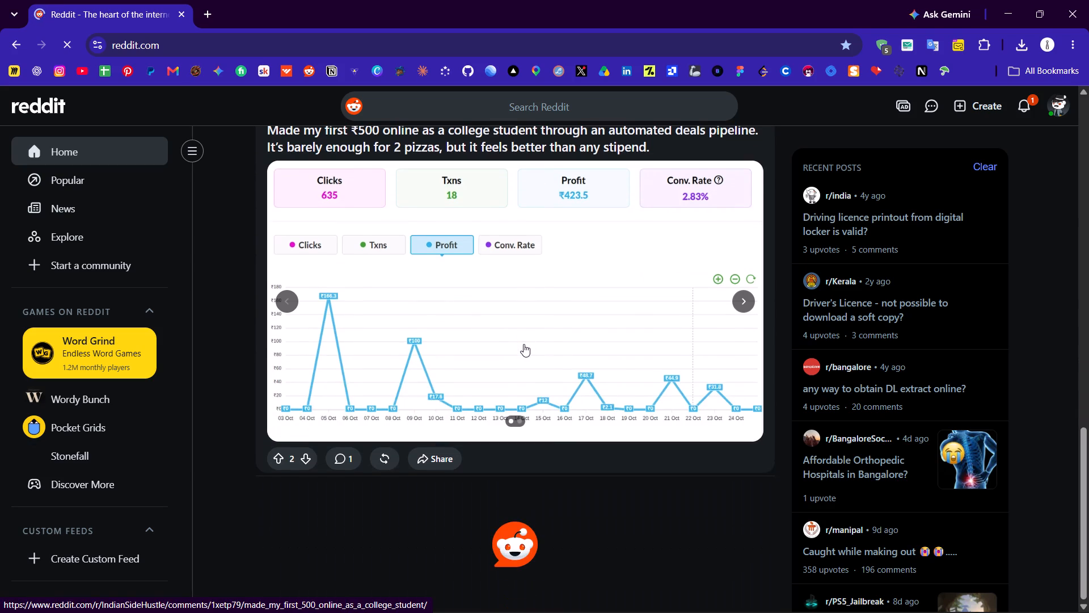
pyautogui.scroll(-6, 524, 345)
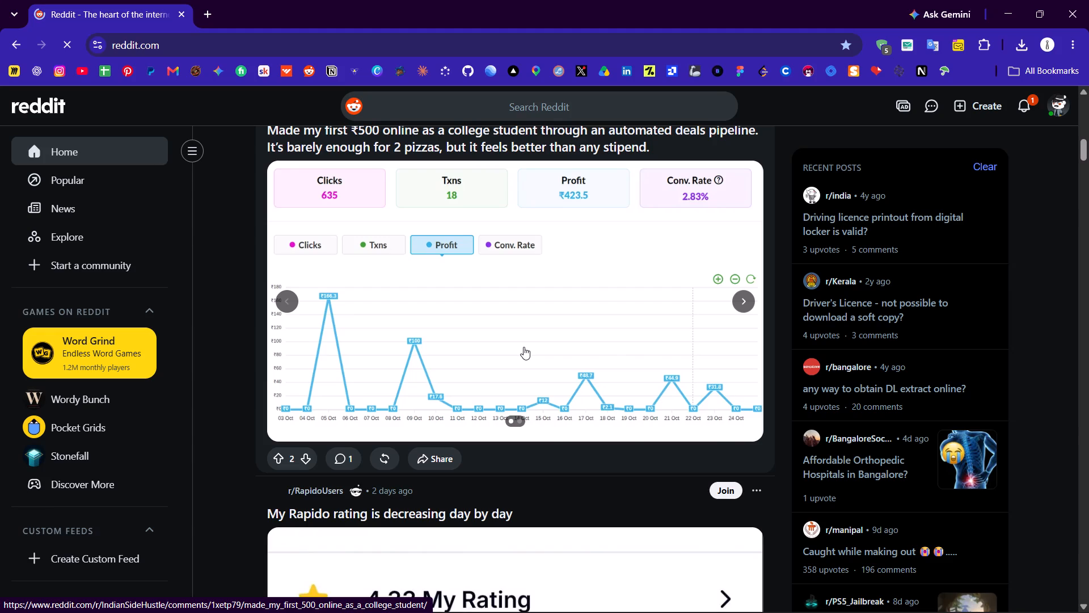
pyautogui.scroll(-6, 524, 347)
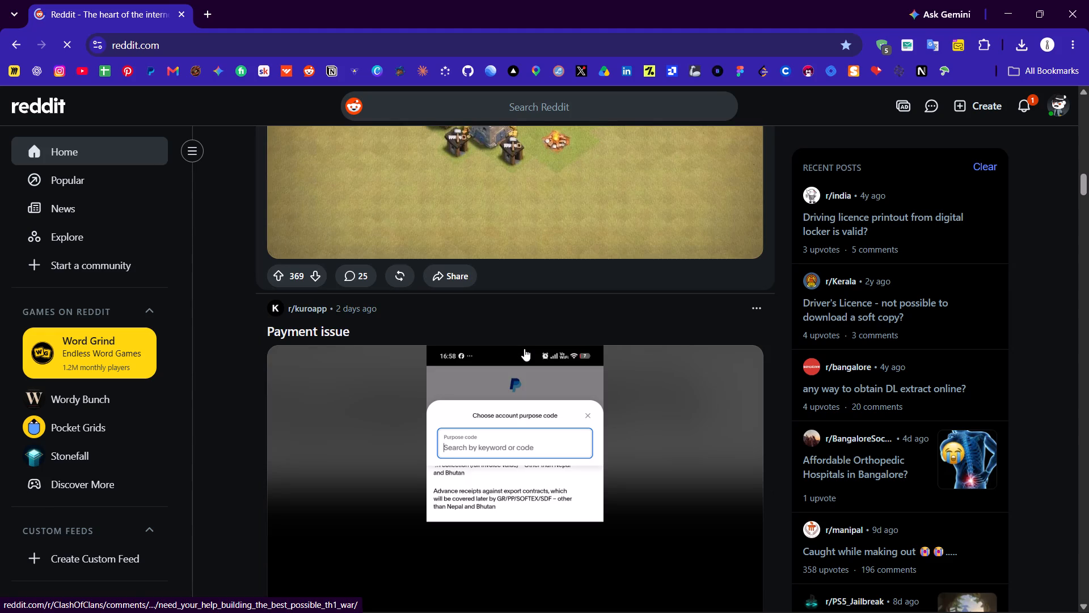
pyautogui.scroll(-12, 524, 349)
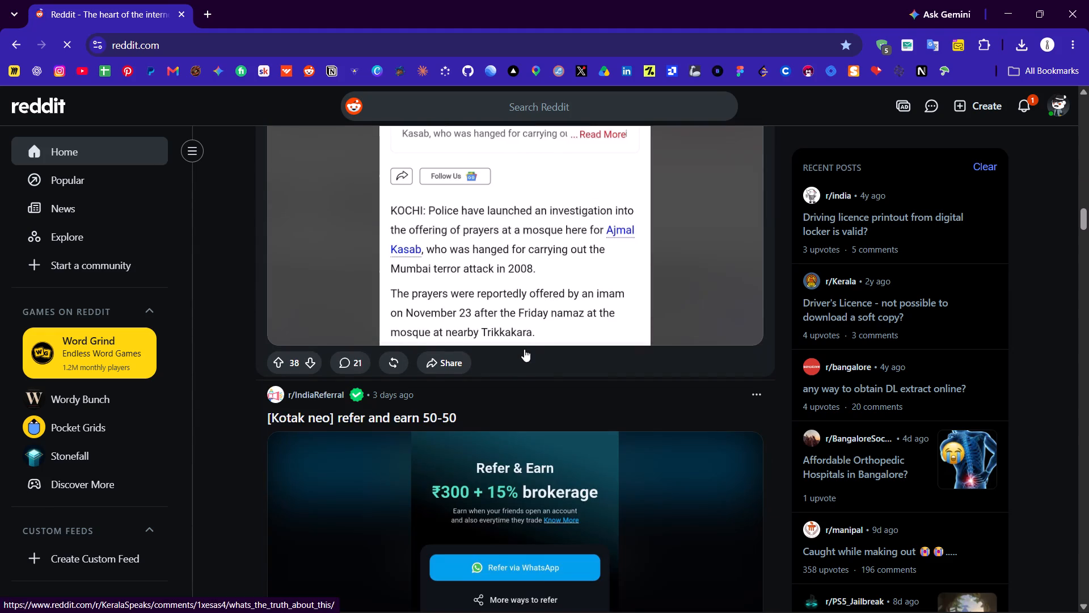
pyautogui.scroll(-5, 524, 351)
pyautogui.scroll(3, 522, 355)
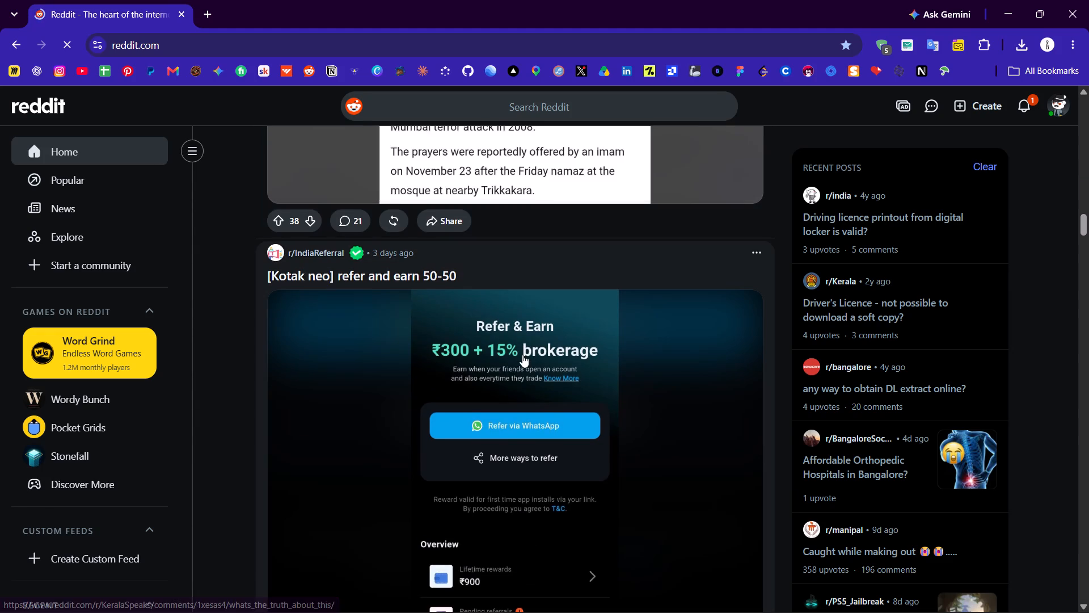
pyautogui.scroll(-14, 522, 355)
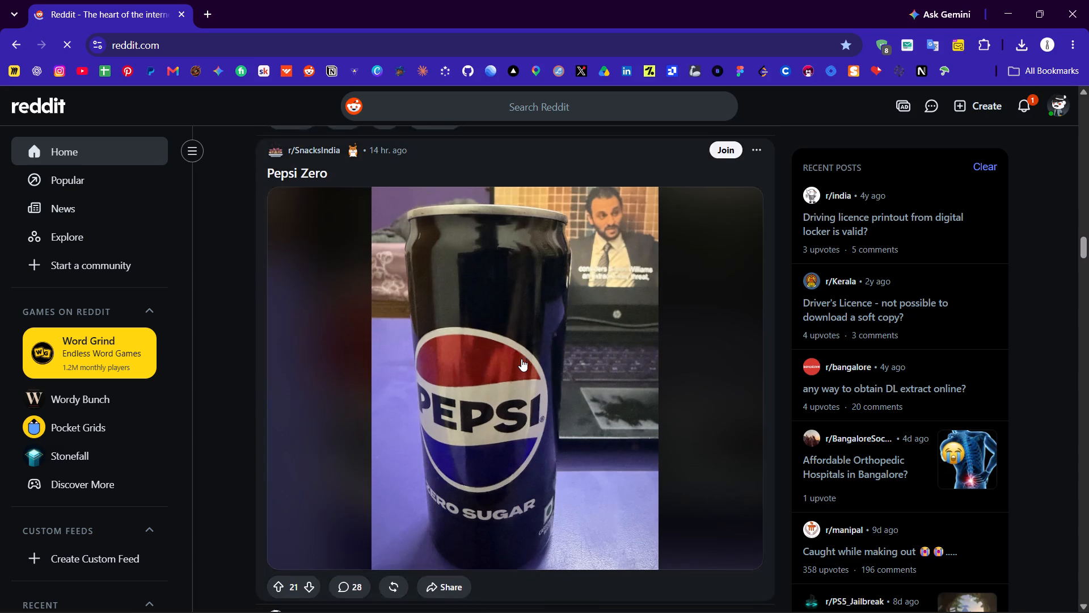
pyautogui.scroll(-7, 521, 359)
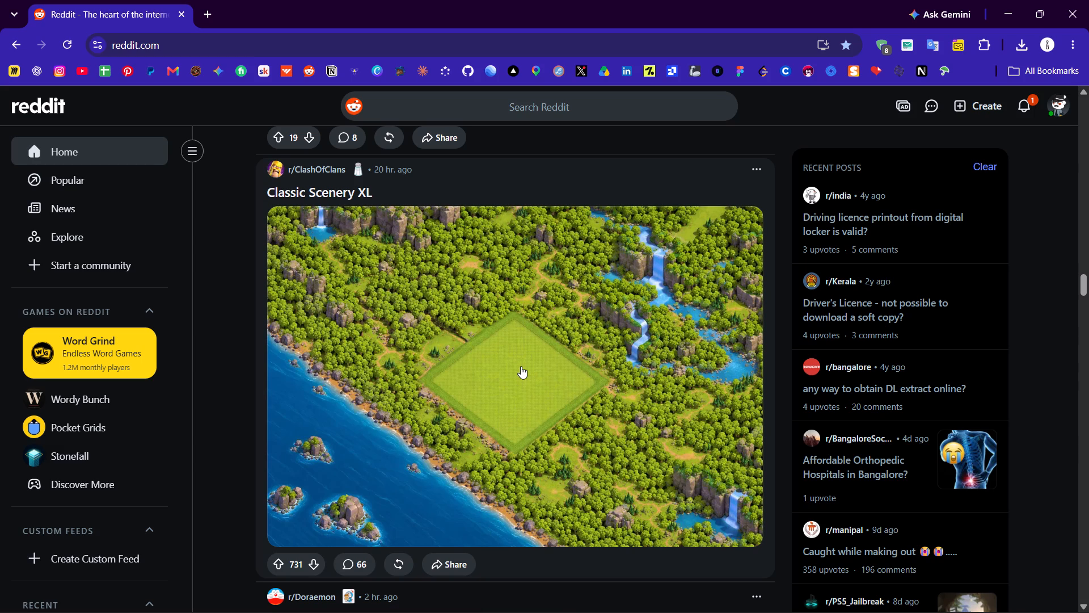
pyautogui.scroll(-3, 521, 366)
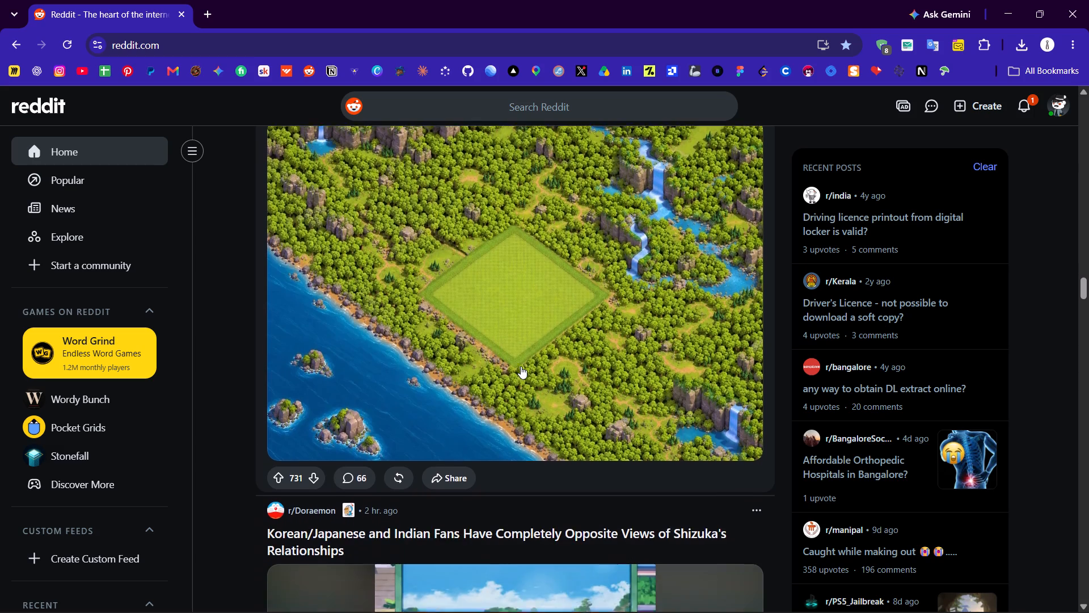
pyautogui.scroll(-13, 521, 366)
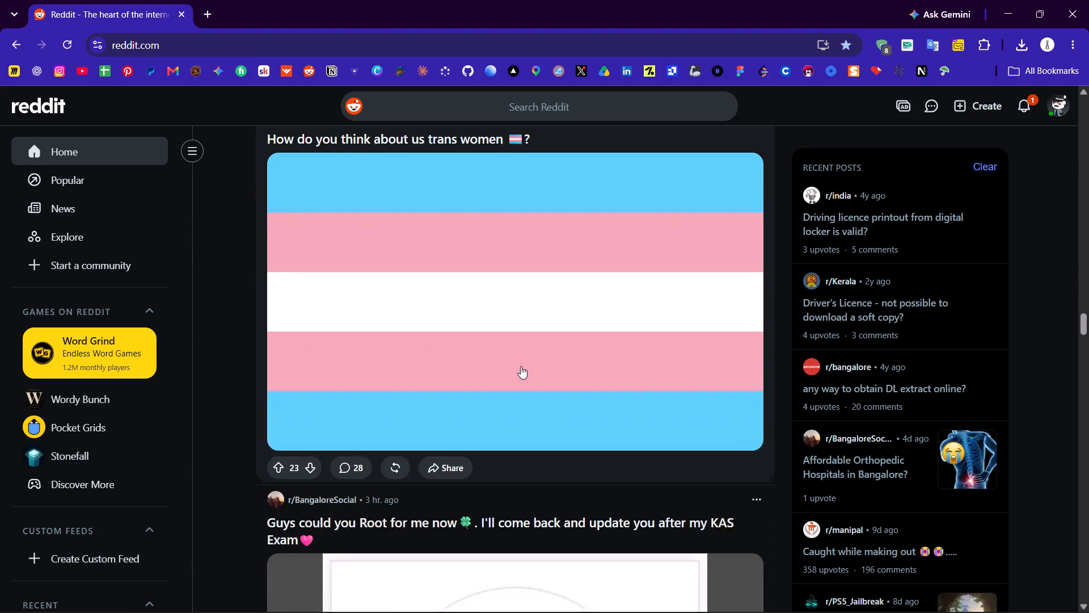
pyautogui.scroll(-6, 521, 366)
pyautogui.scroll(2, 521, 366)
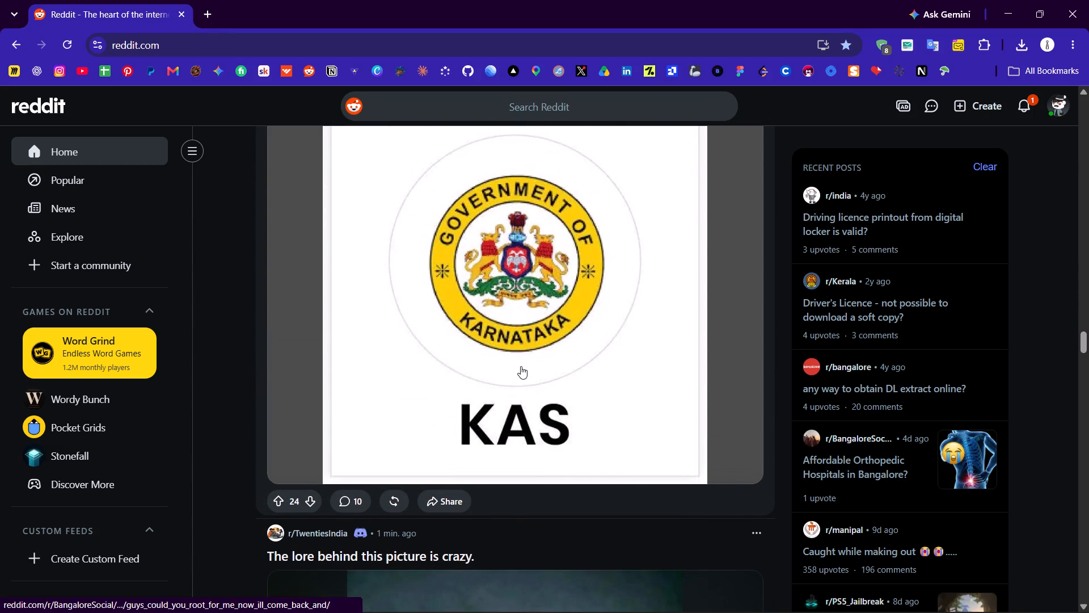
pyautogui.scroll(1, 521, 366)
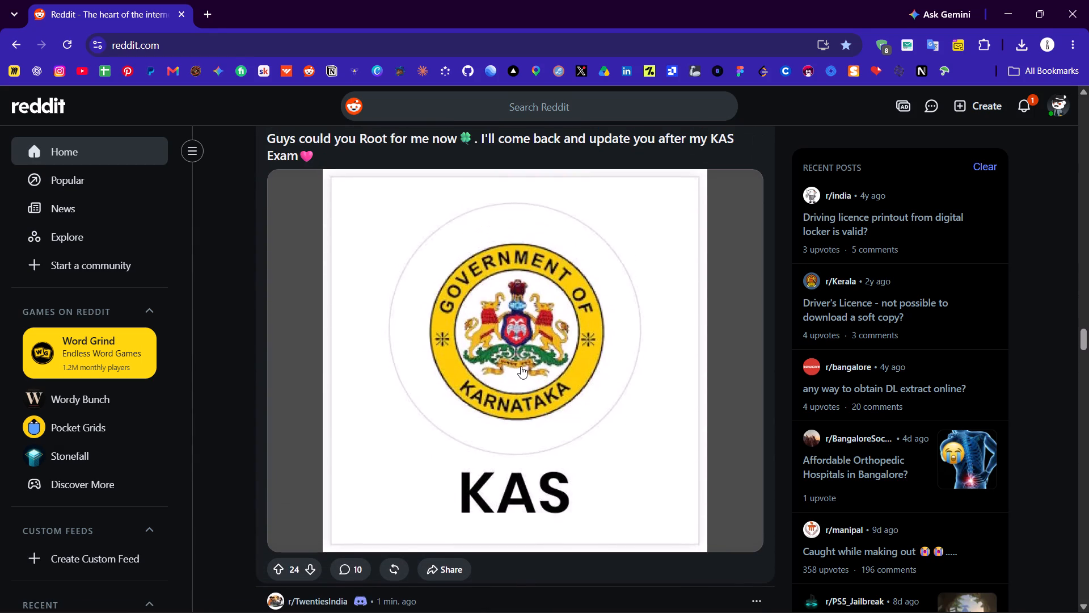
pyautogui.scroll(1, 521, 366)
pyautogui.scroll(-6, 521, 366)
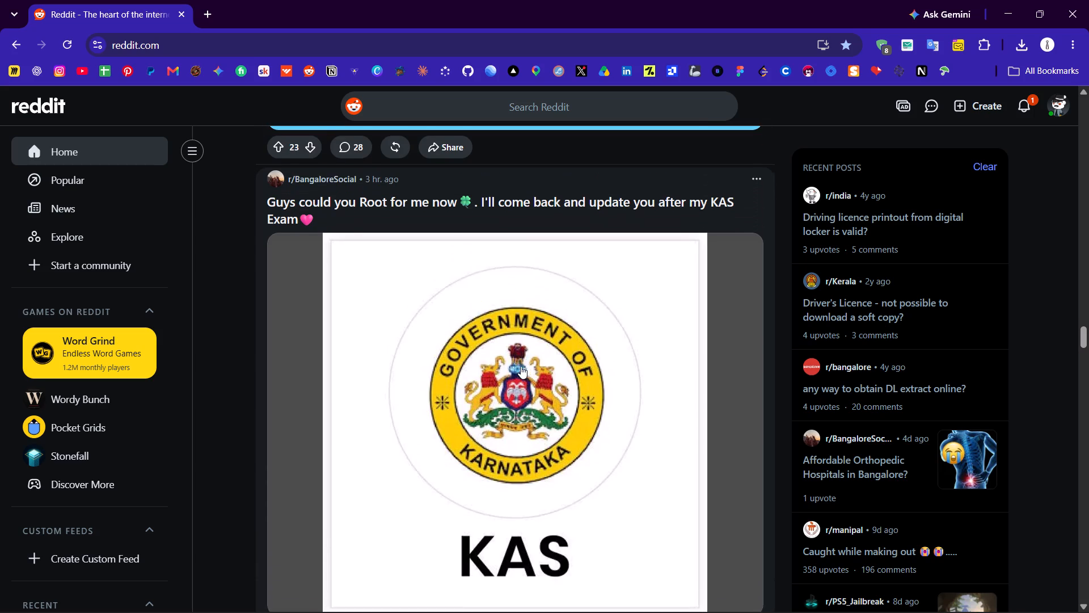
pyautogui.scroll(-16, 521, 366)
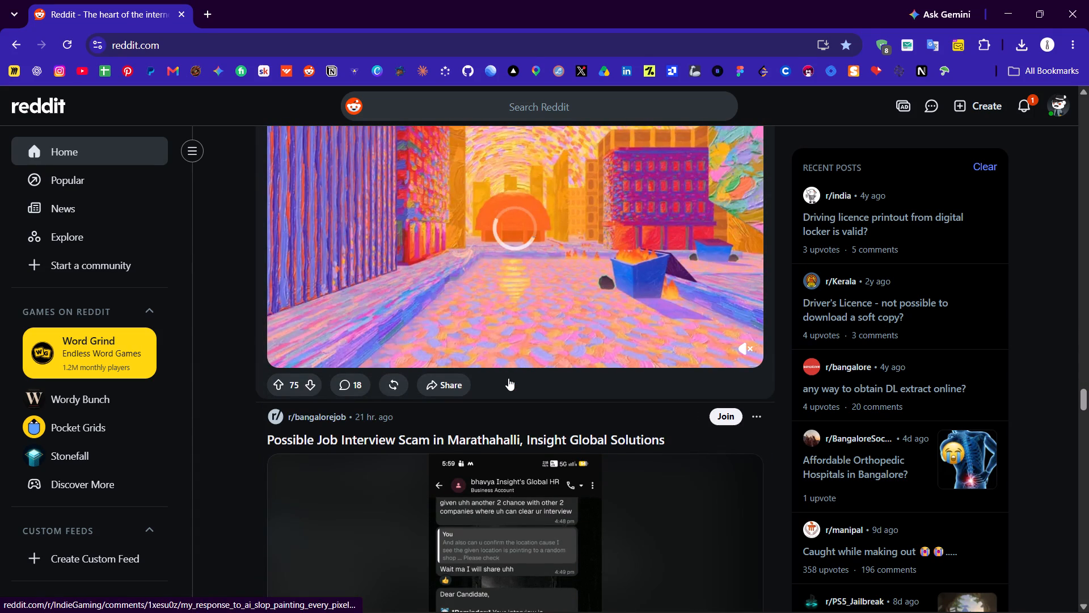
pyautogui.scroll(-13, 508, 378)
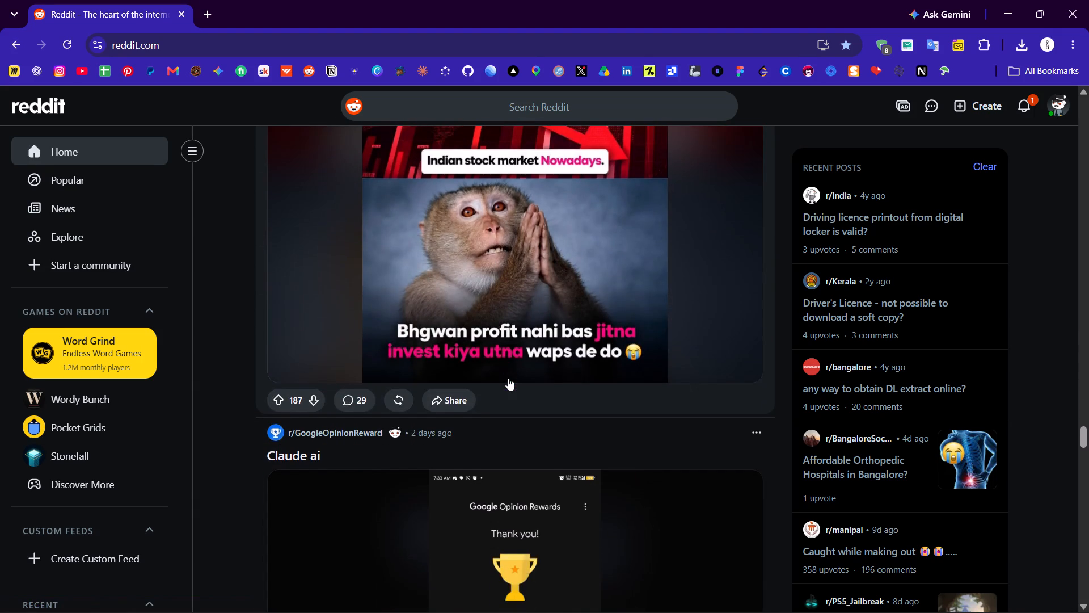
pyautogui.scroll(-7, 508, 379)
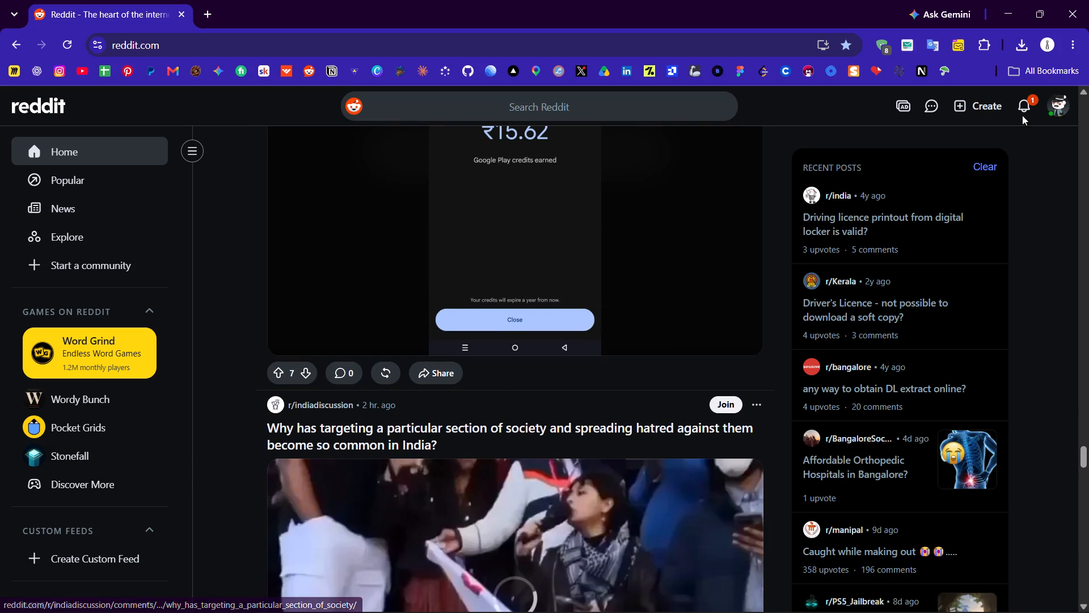
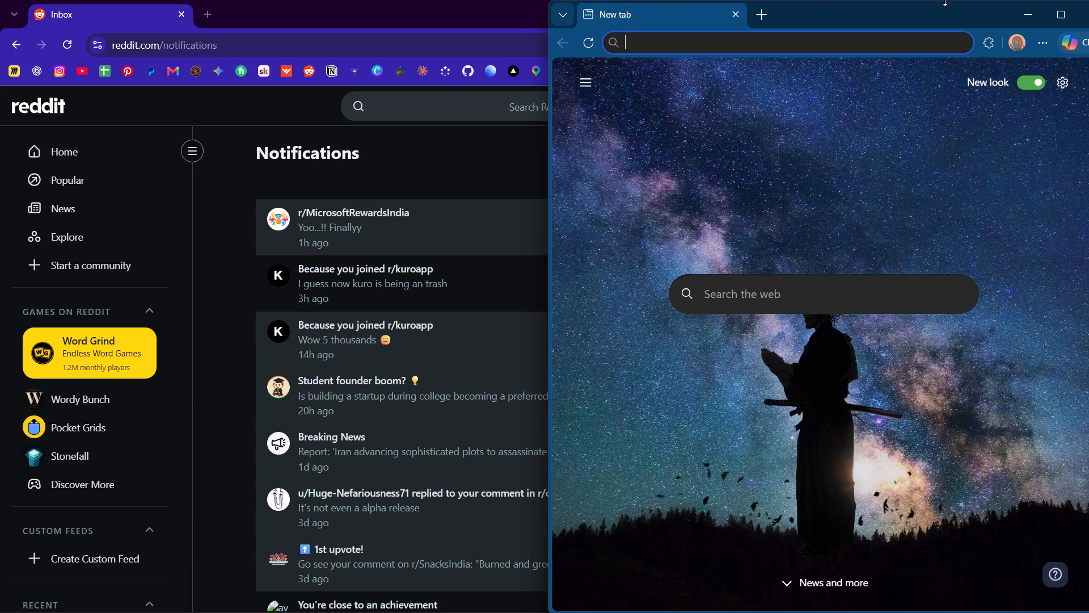
# Maximize the Microsoft Edge window and accept the new permissions for the Music Score Downloader extension.
pyautogui.click(1056, 11)
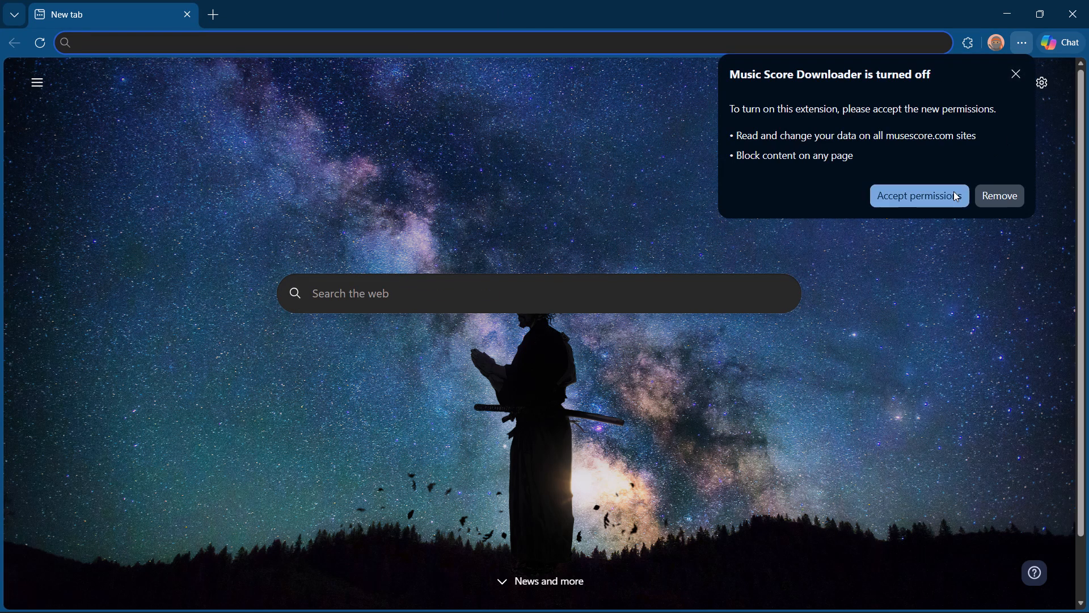
pyautogui.click(953, 191)
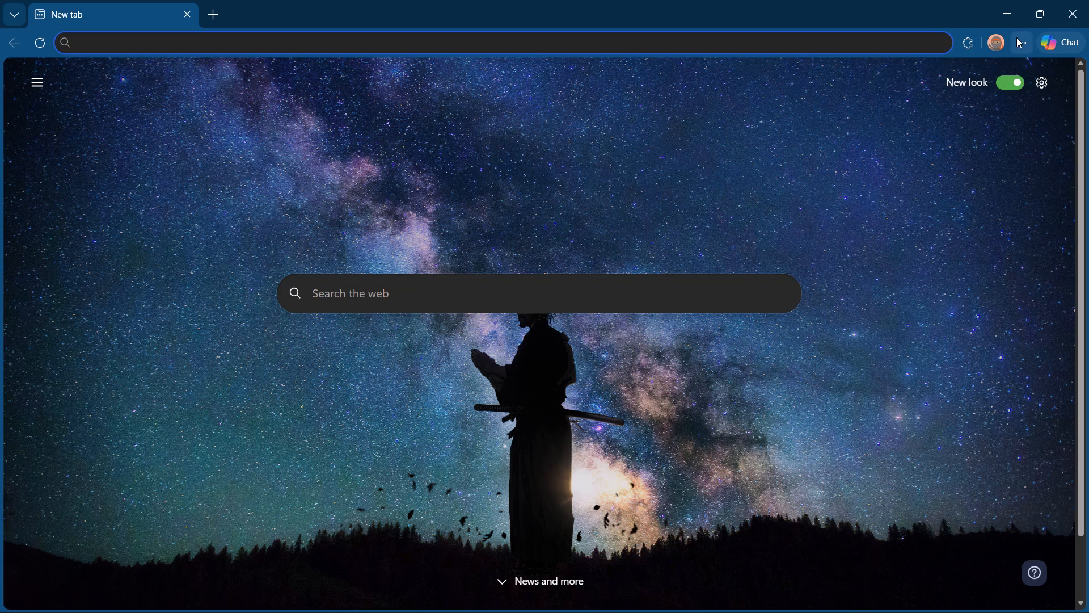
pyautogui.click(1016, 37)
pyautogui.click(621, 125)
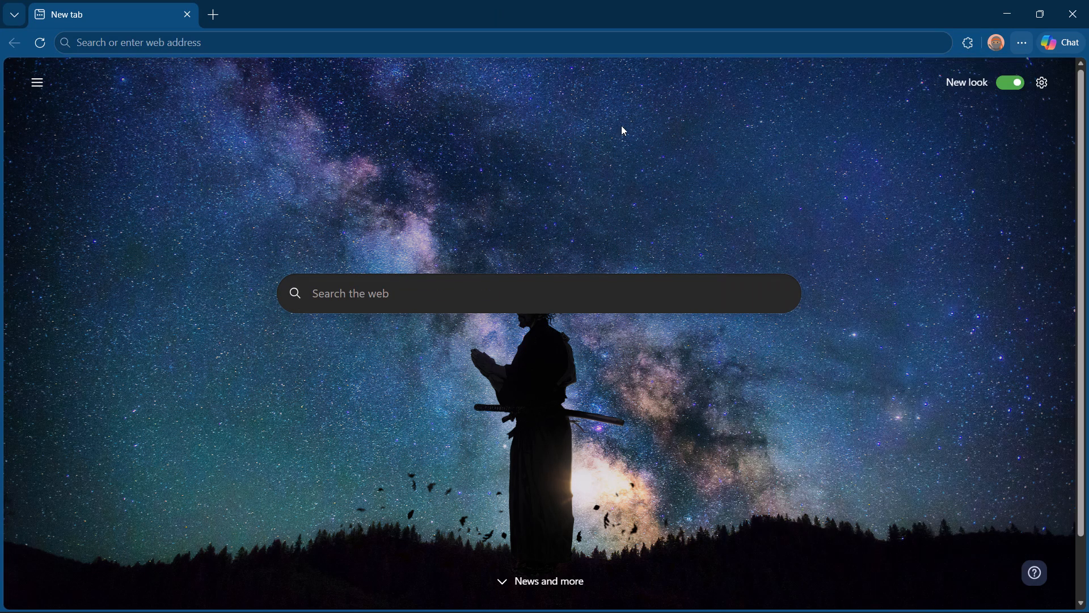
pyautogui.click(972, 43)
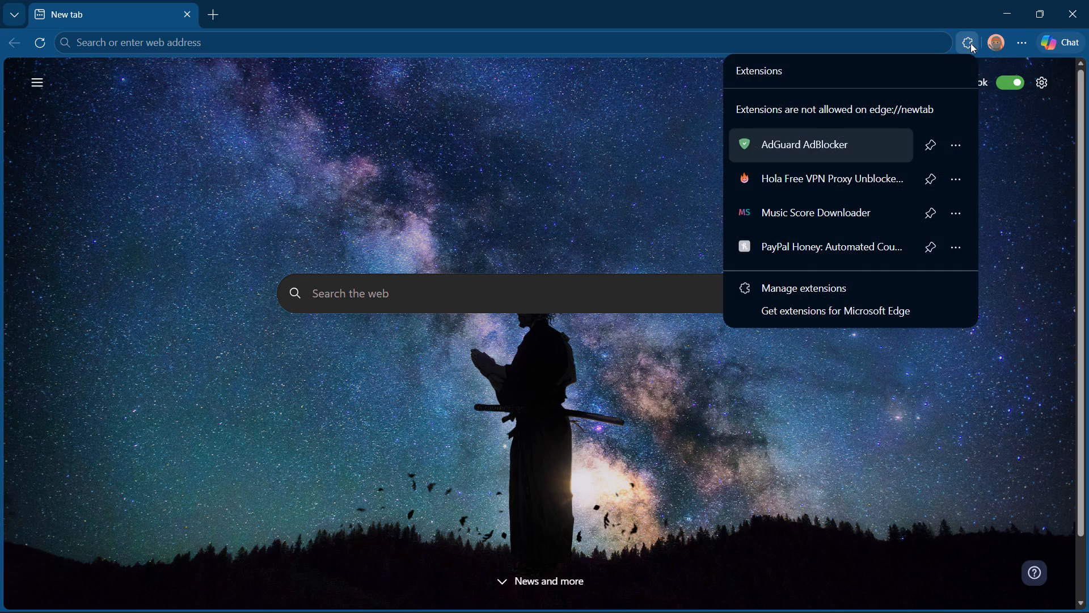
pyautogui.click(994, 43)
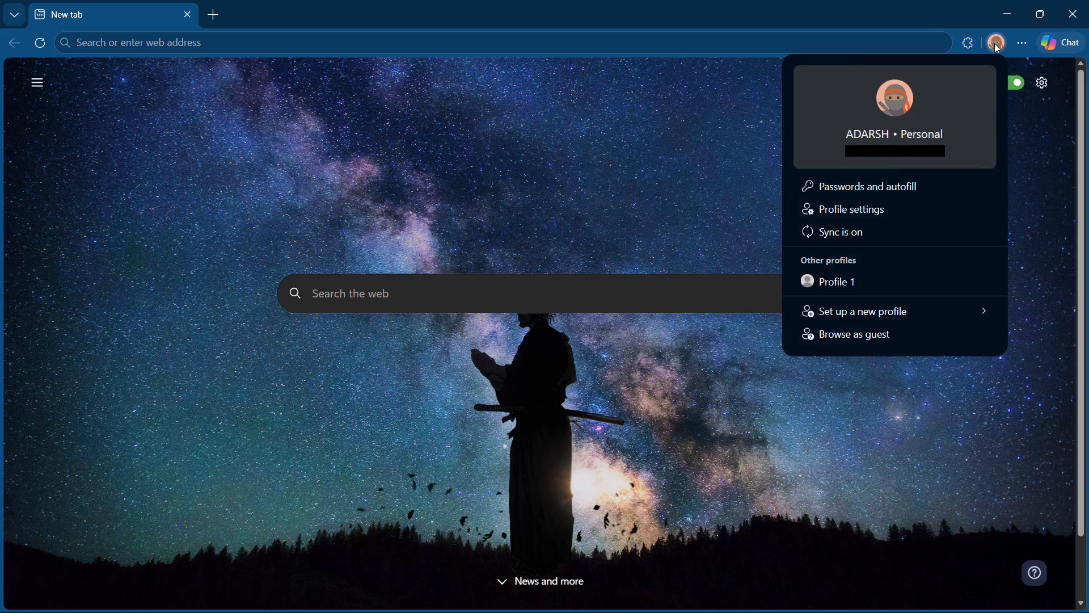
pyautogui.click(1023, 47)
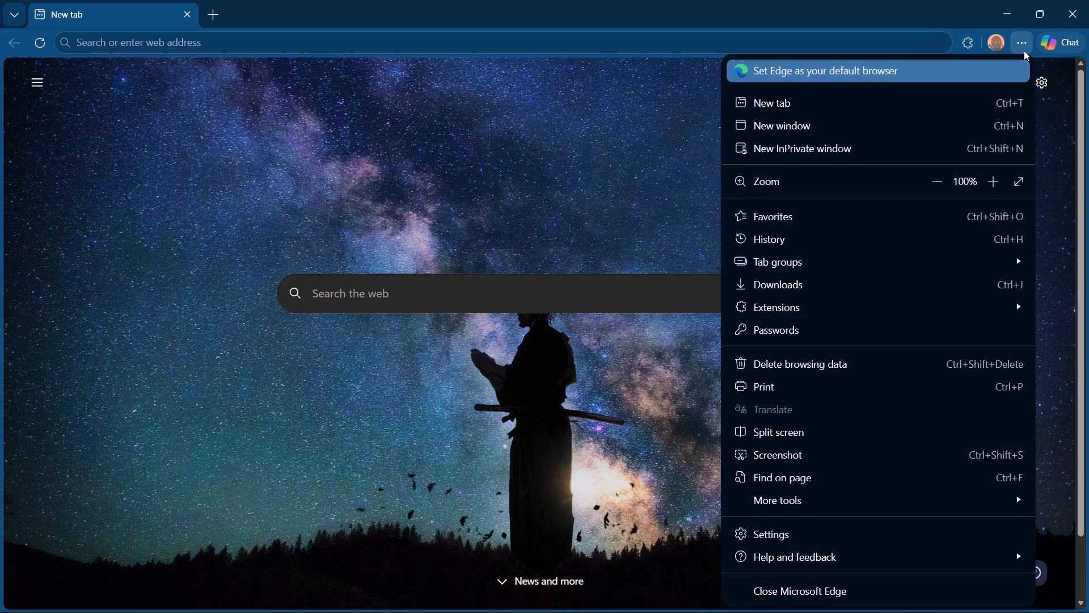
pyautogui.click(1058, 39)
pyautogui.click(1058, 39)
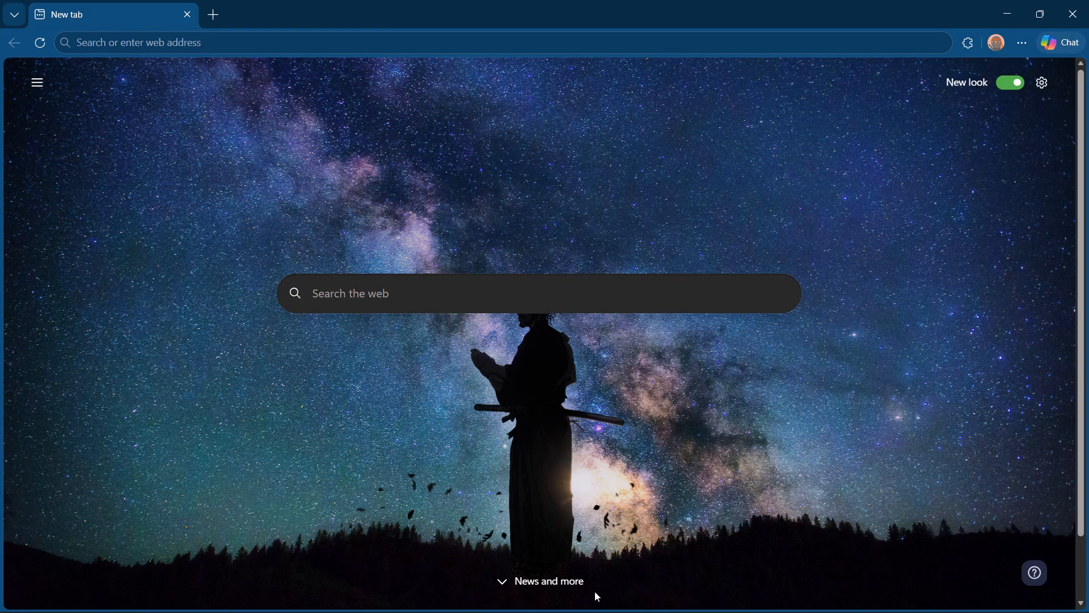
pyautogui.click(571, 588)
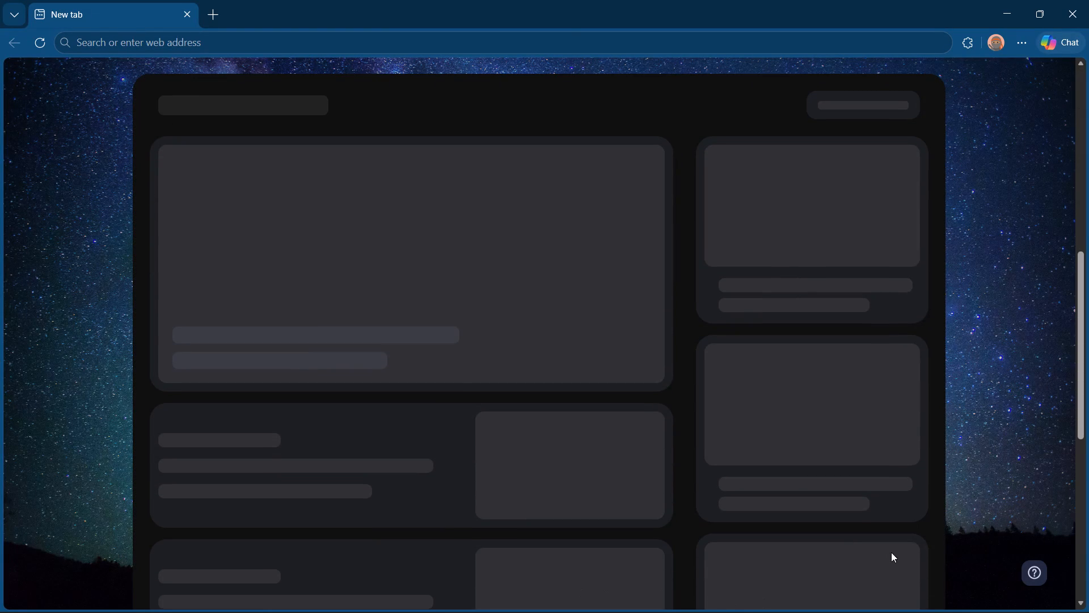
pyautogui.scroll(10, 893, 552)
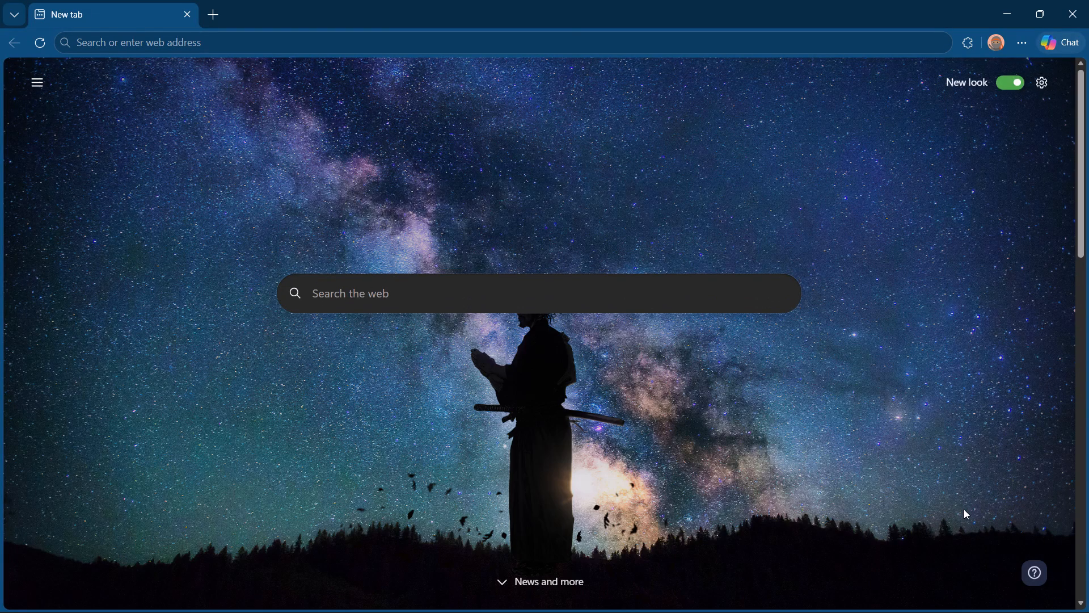